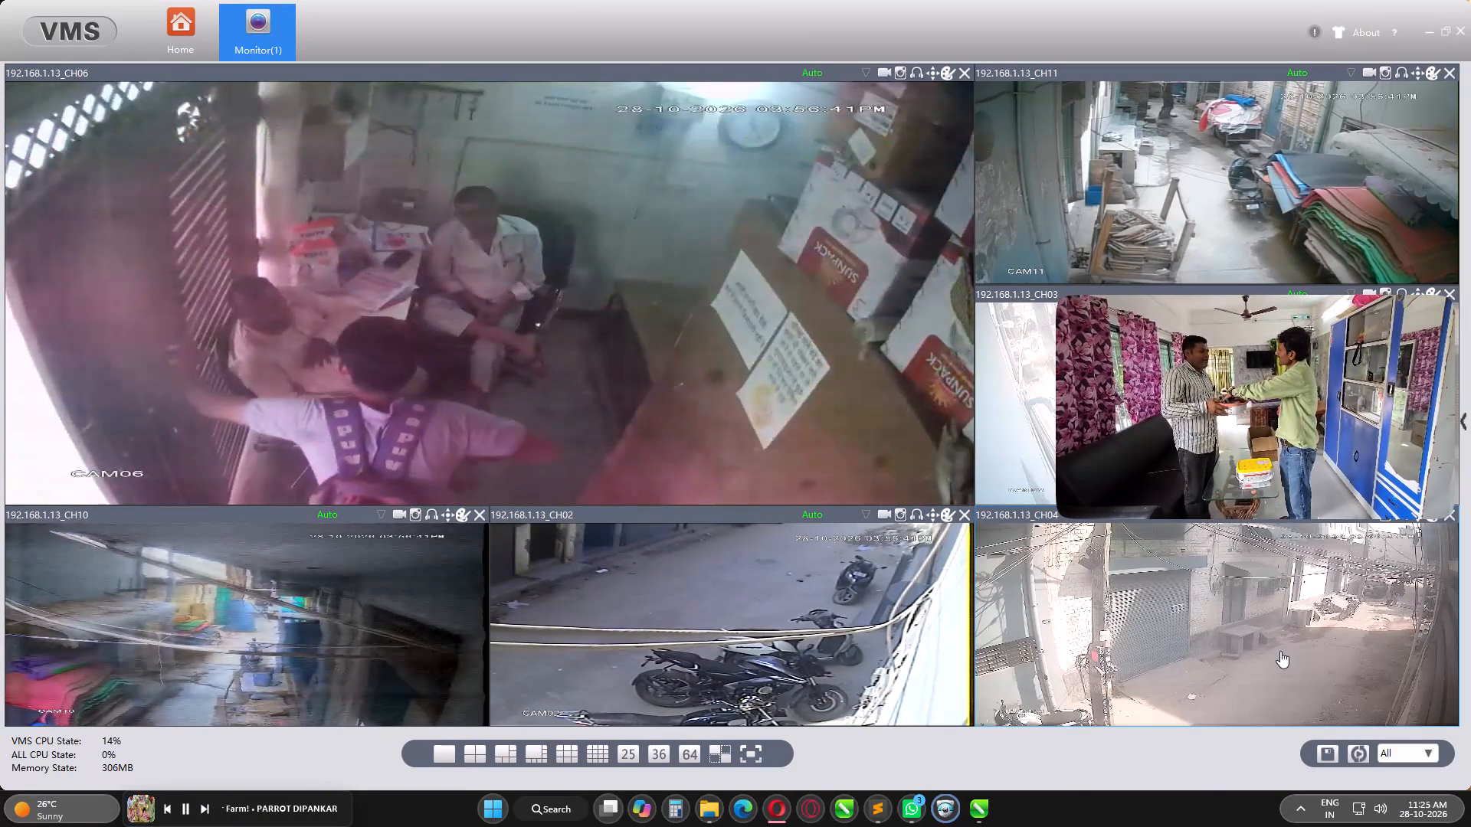
Switch to the Opera browser and view the pending orders in the Meesho supplier panel.
click(785, 812)
click(68, 18)
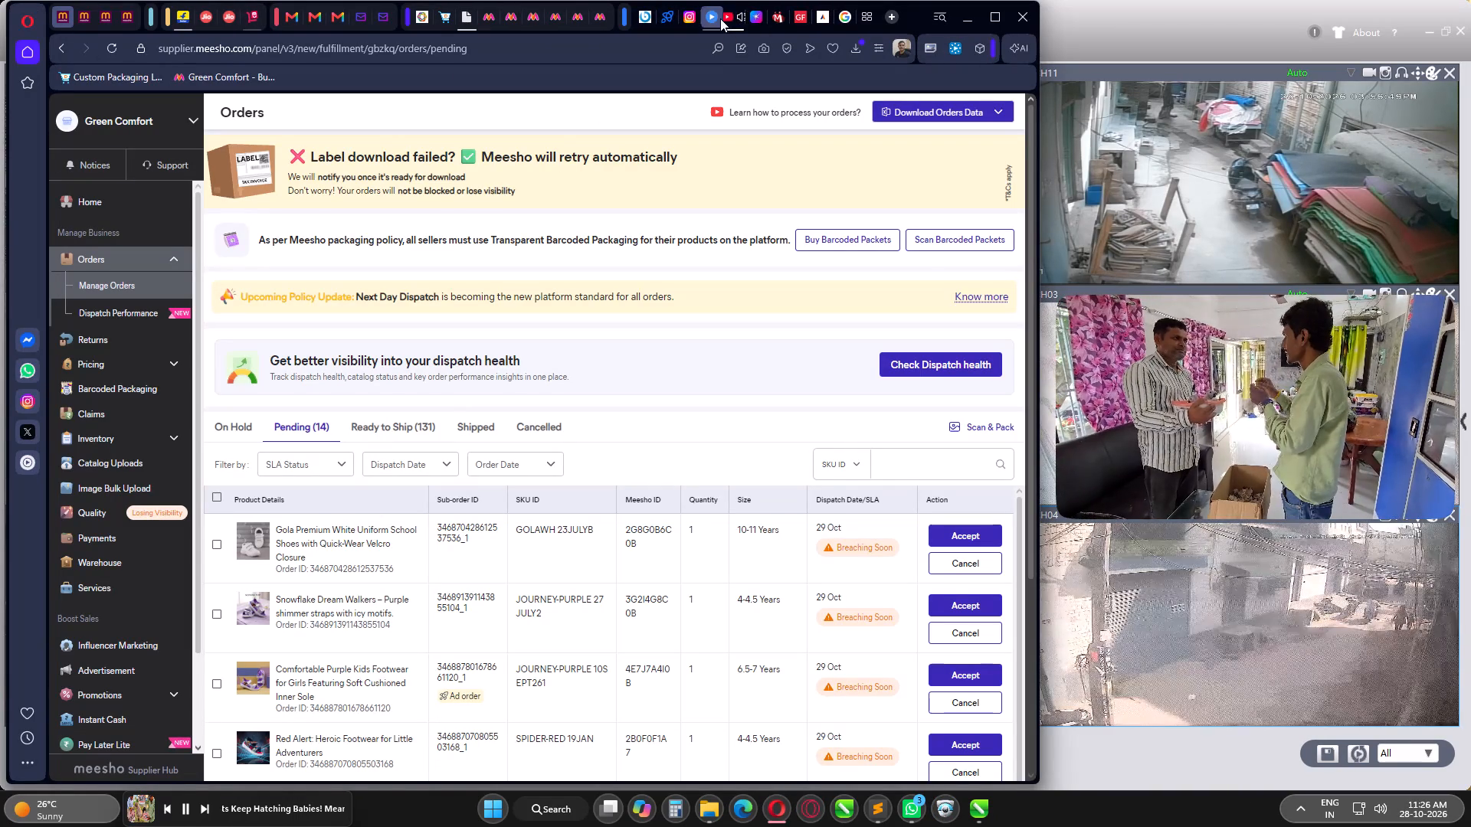
Choose Mobile OTP sign-in on the Procur login page and fill in the saved mobile number.
click(820, 21)
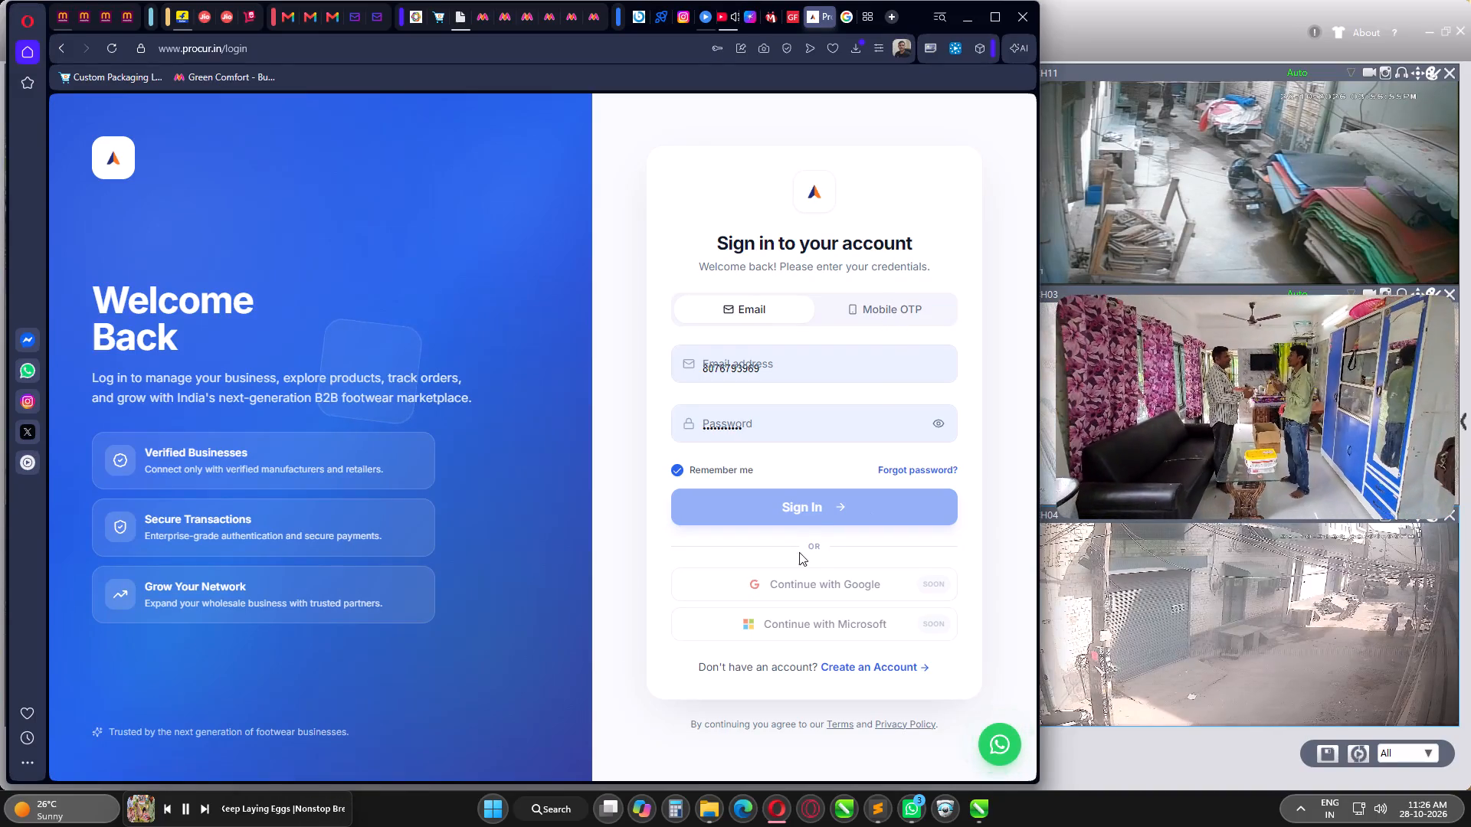
click(890, 304)
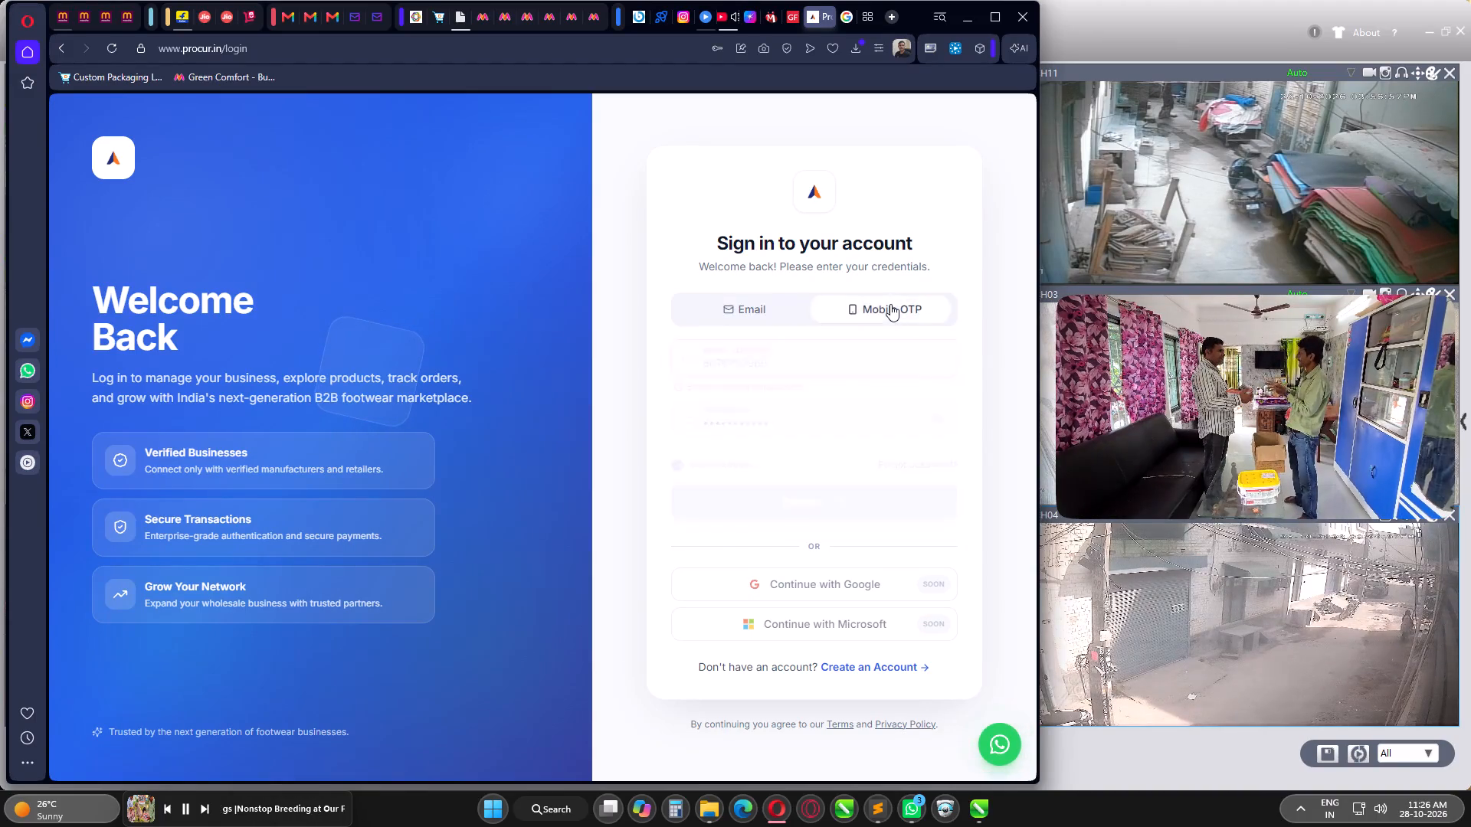
click(787, 404)
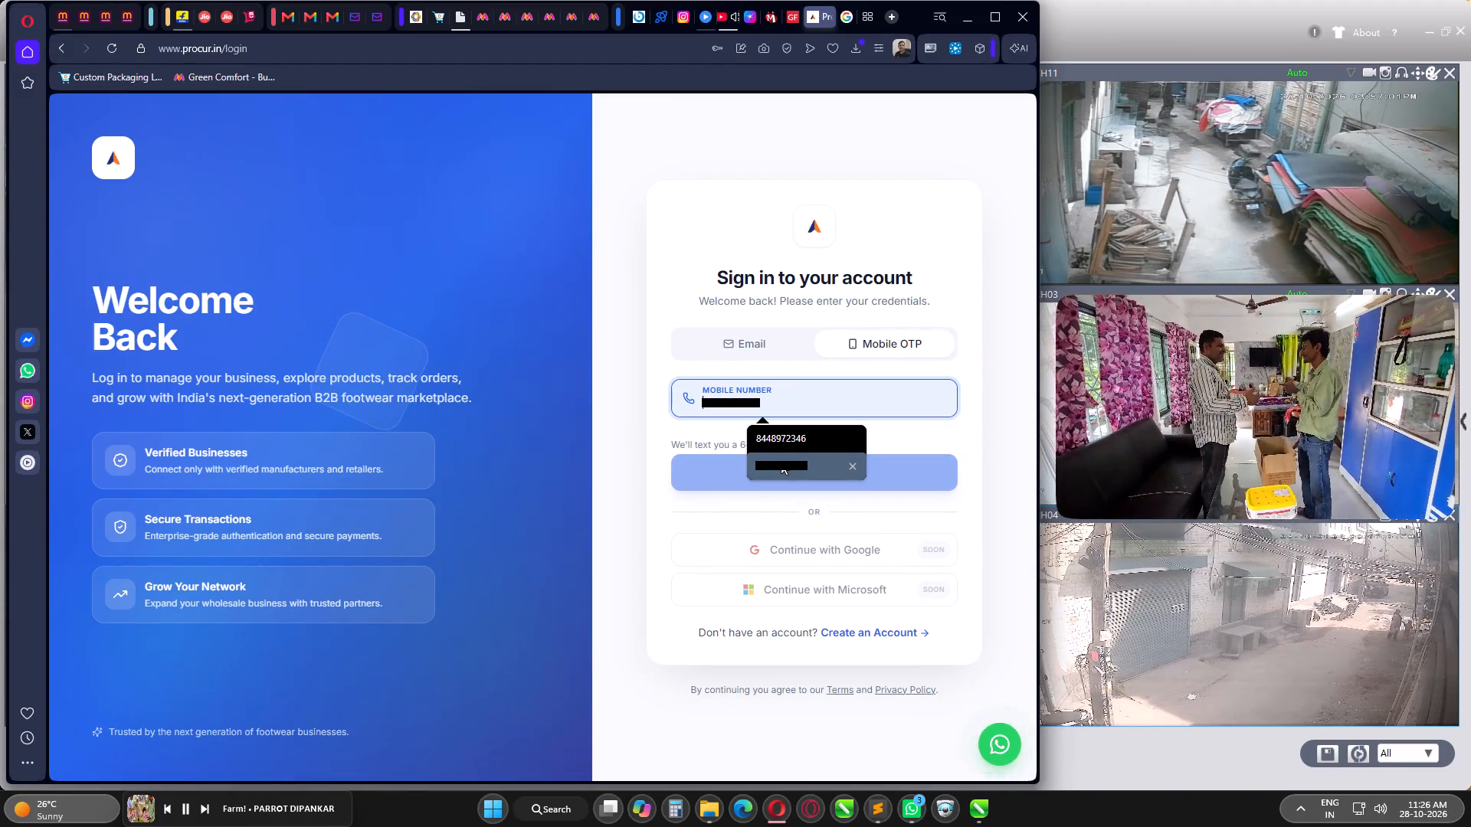
click(781, 461)
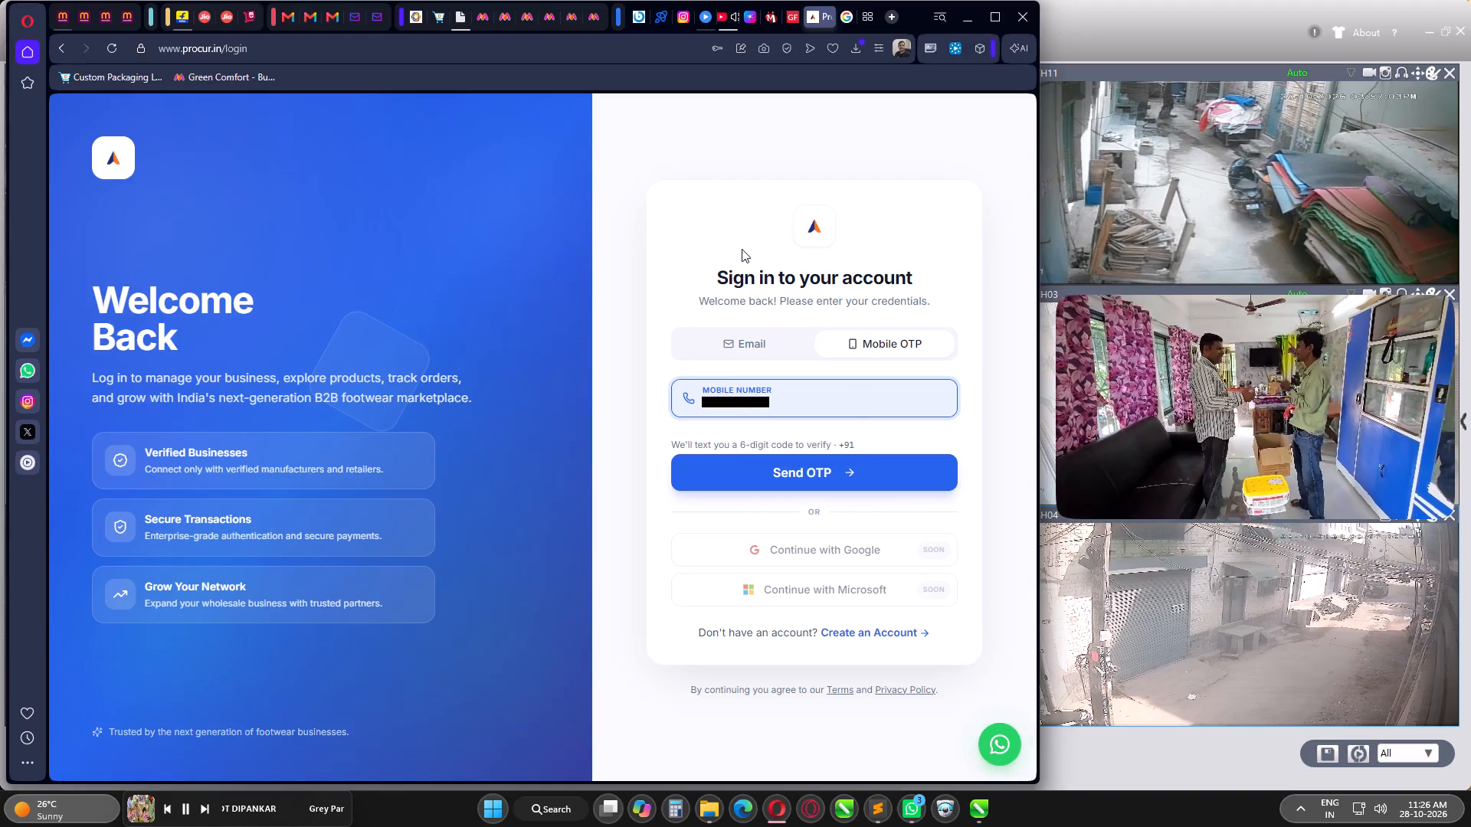
Return to the Meesho orders page and view the Ready to Ship orders.
click(65, 18)
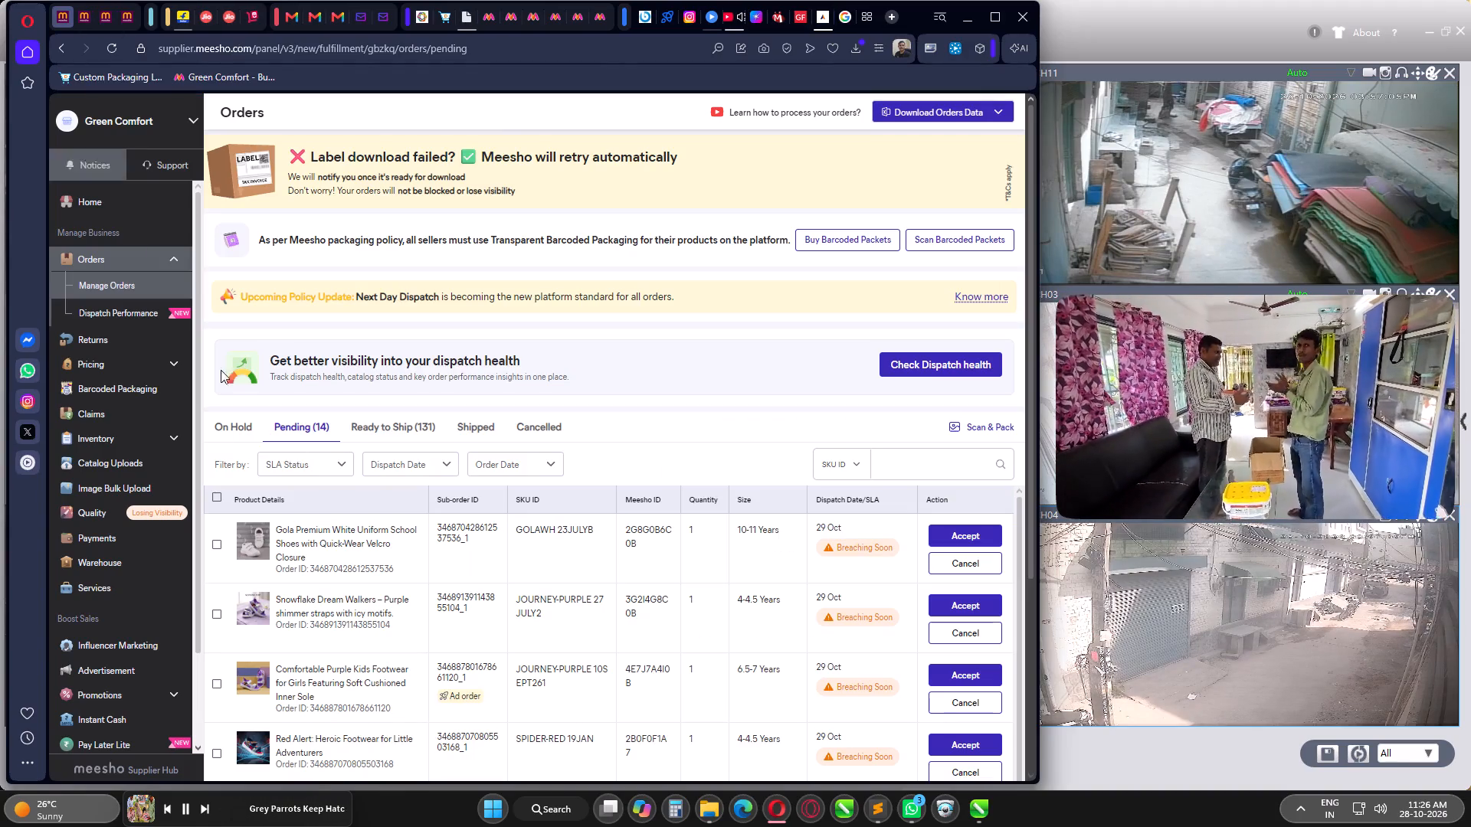
click(400, 428)
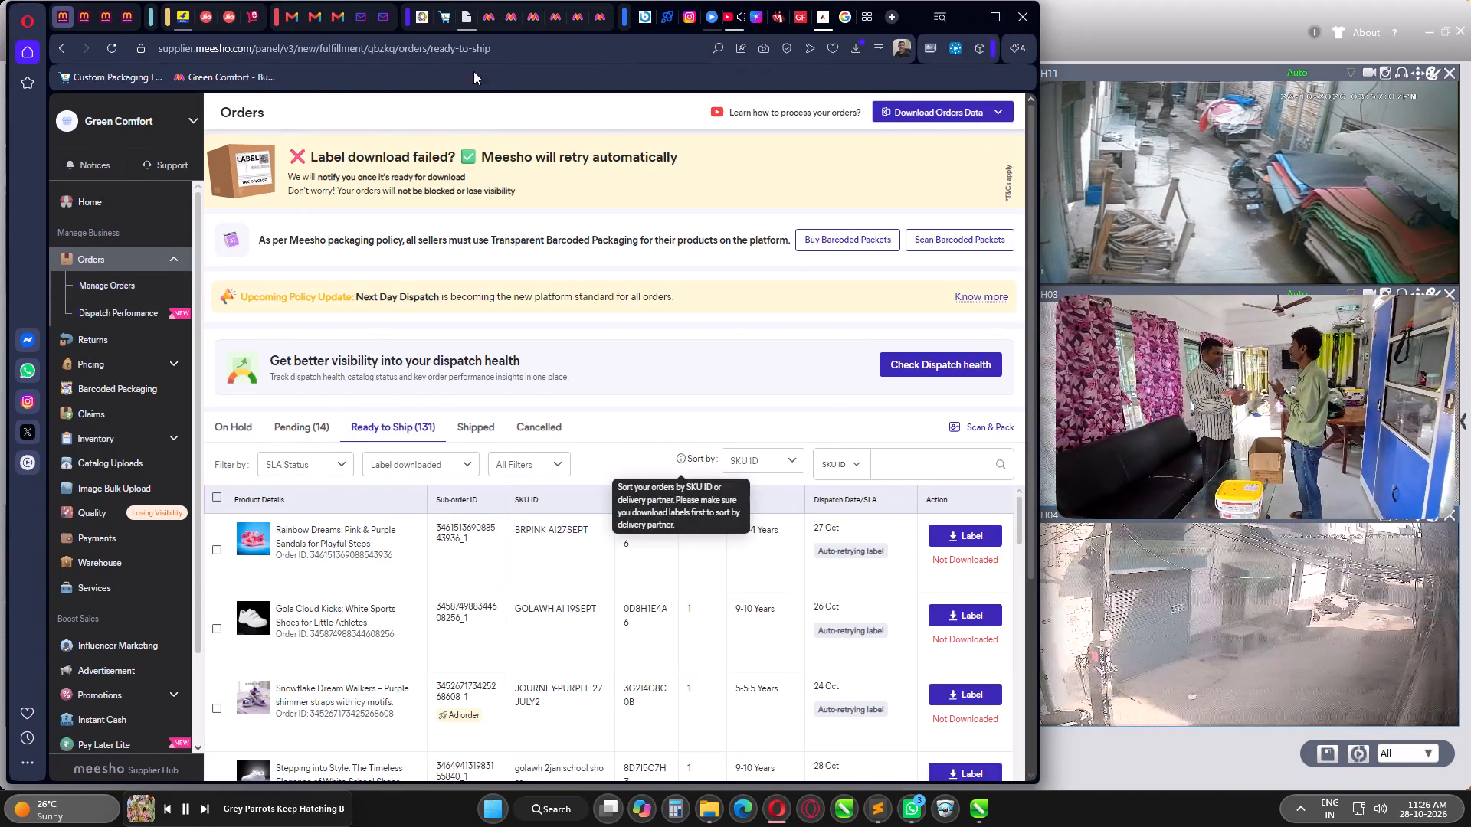
Reload the Myntra Mdirect orders page to check for open orders.
click(464, 10)
click(444, 452)
key(F5)
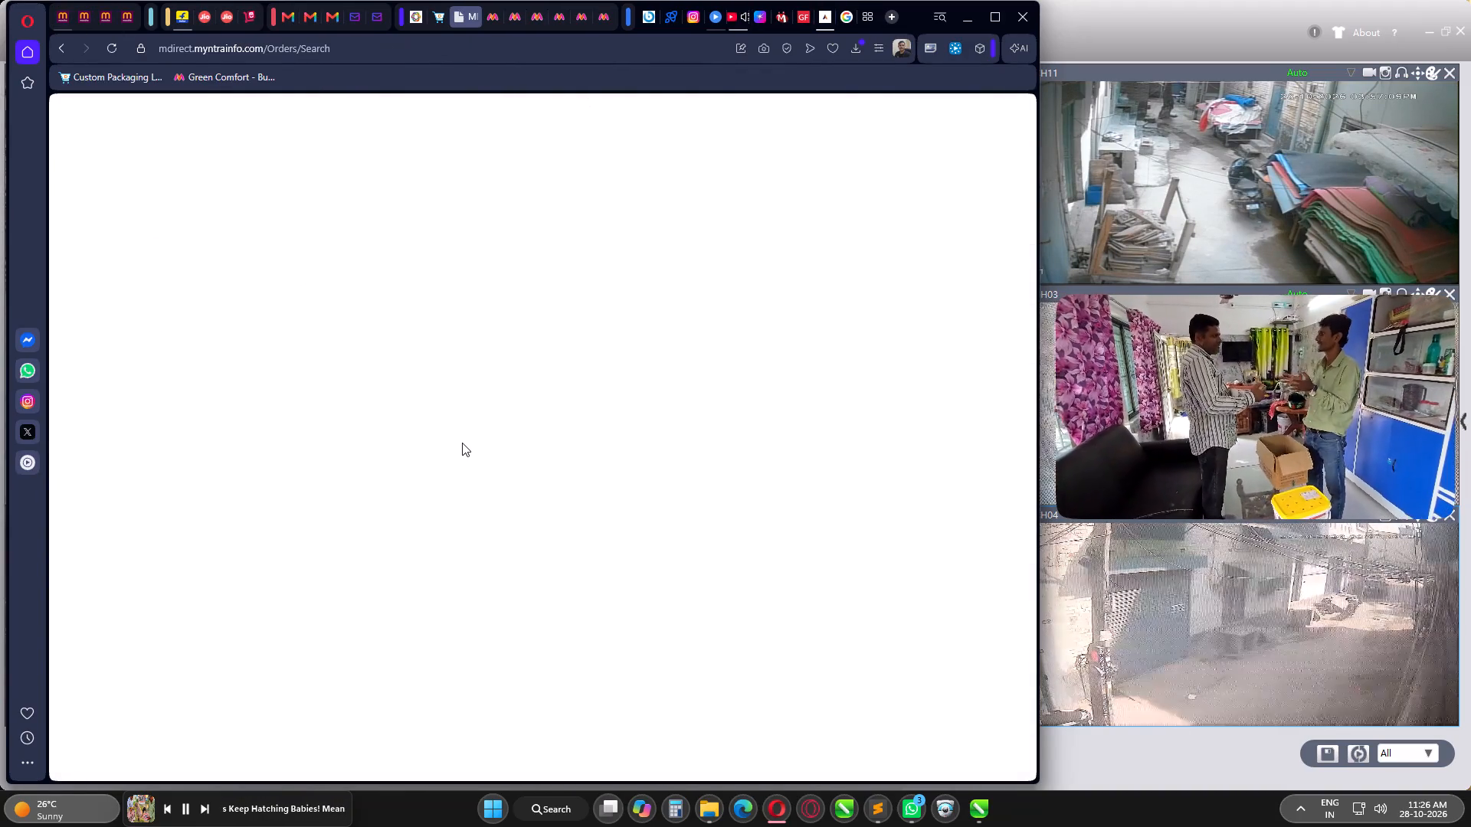
Read Google's AI Mode answer about how Procur works for a footwear business.
click(846, 20)
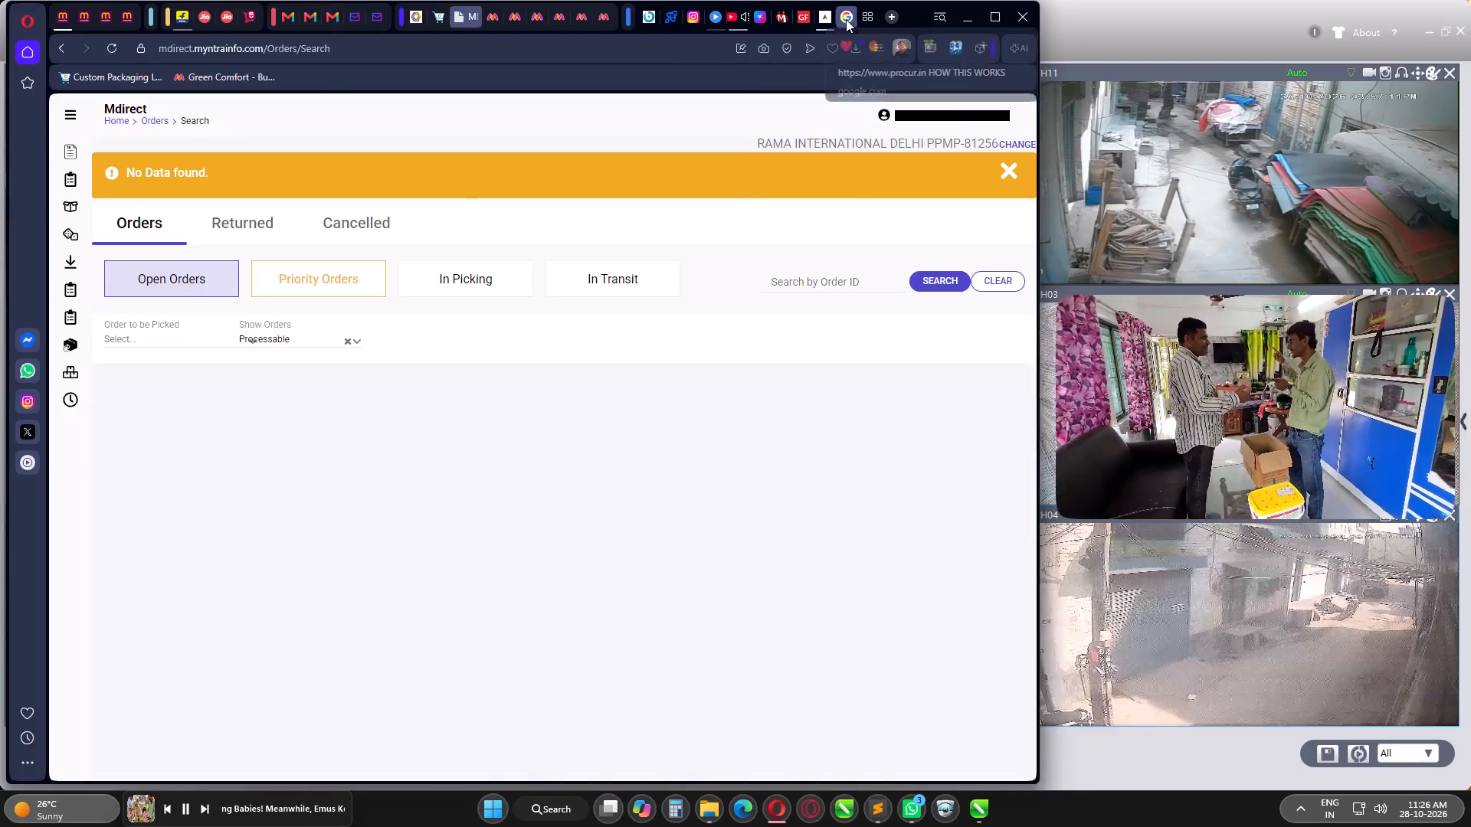
scroll(726, 391, up, 7)
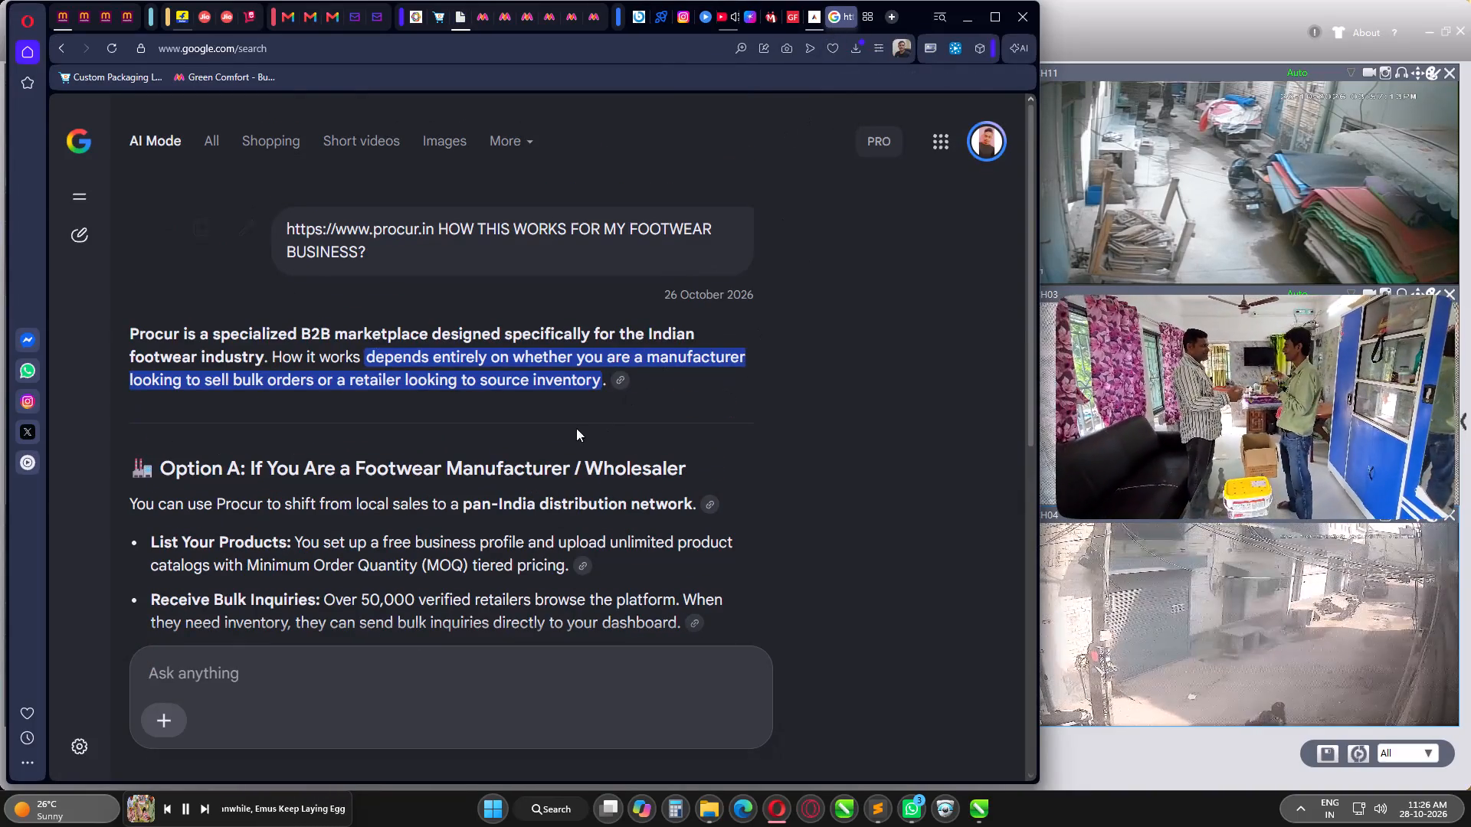
scroll(562, 411, down, 6)
scroll(558, 407, up, 7)
scroll(559, 387, down, 5)
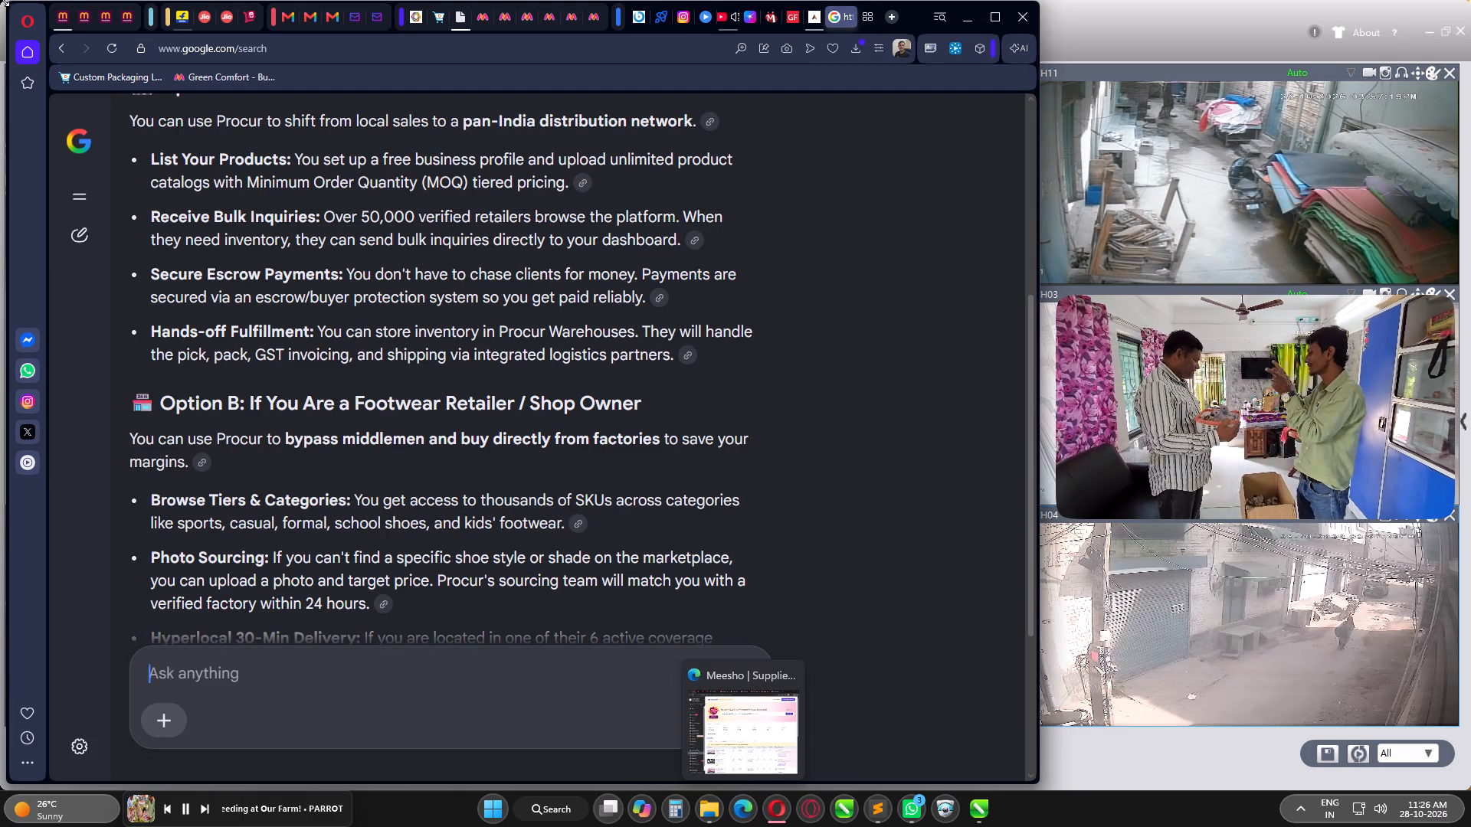
Open the Meesho inventory, sort the active catalogs by Newest First and look through them.
click(57, 21)
click(123, 441)
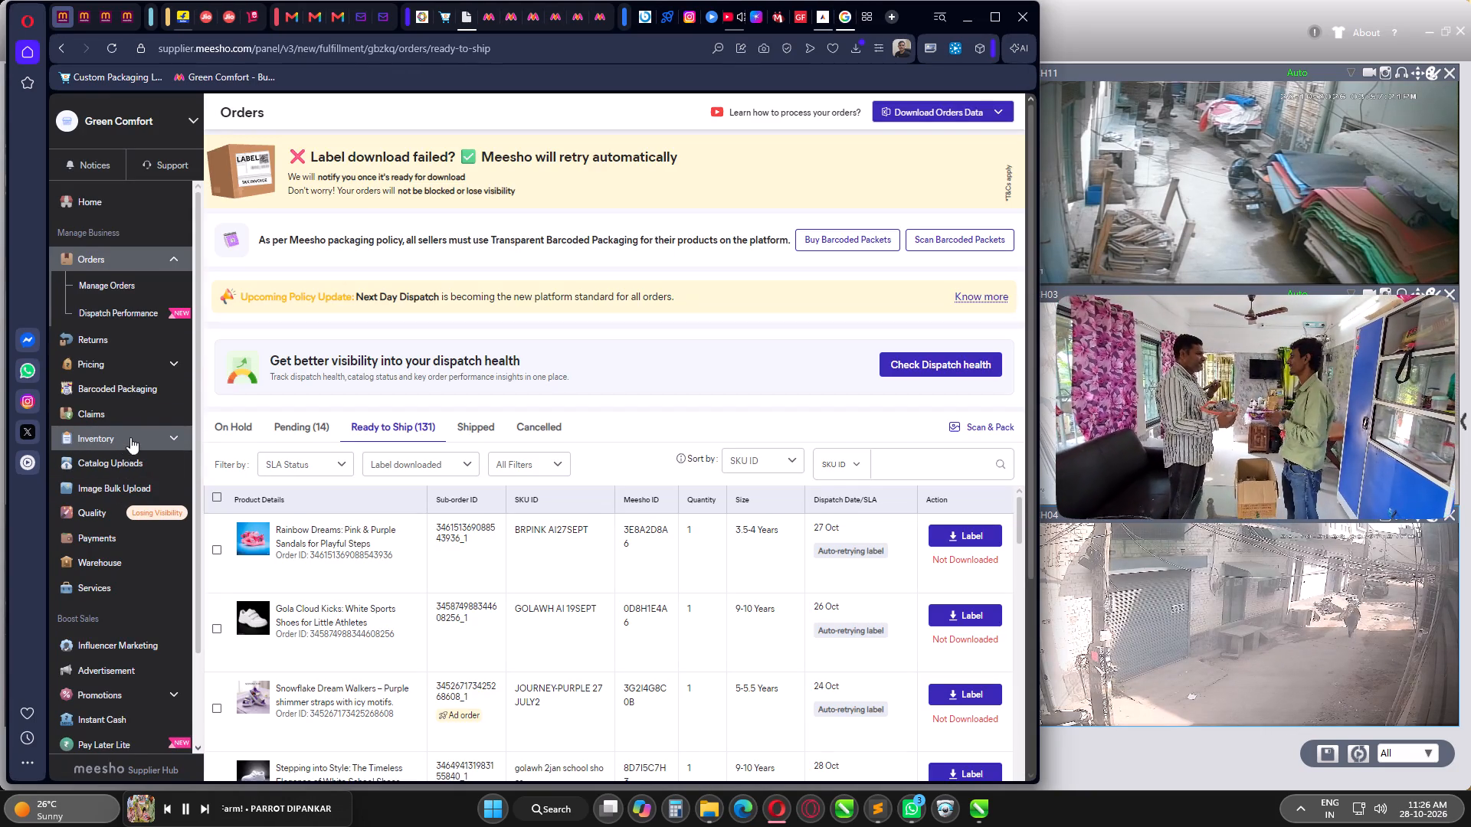
click(942, 380)
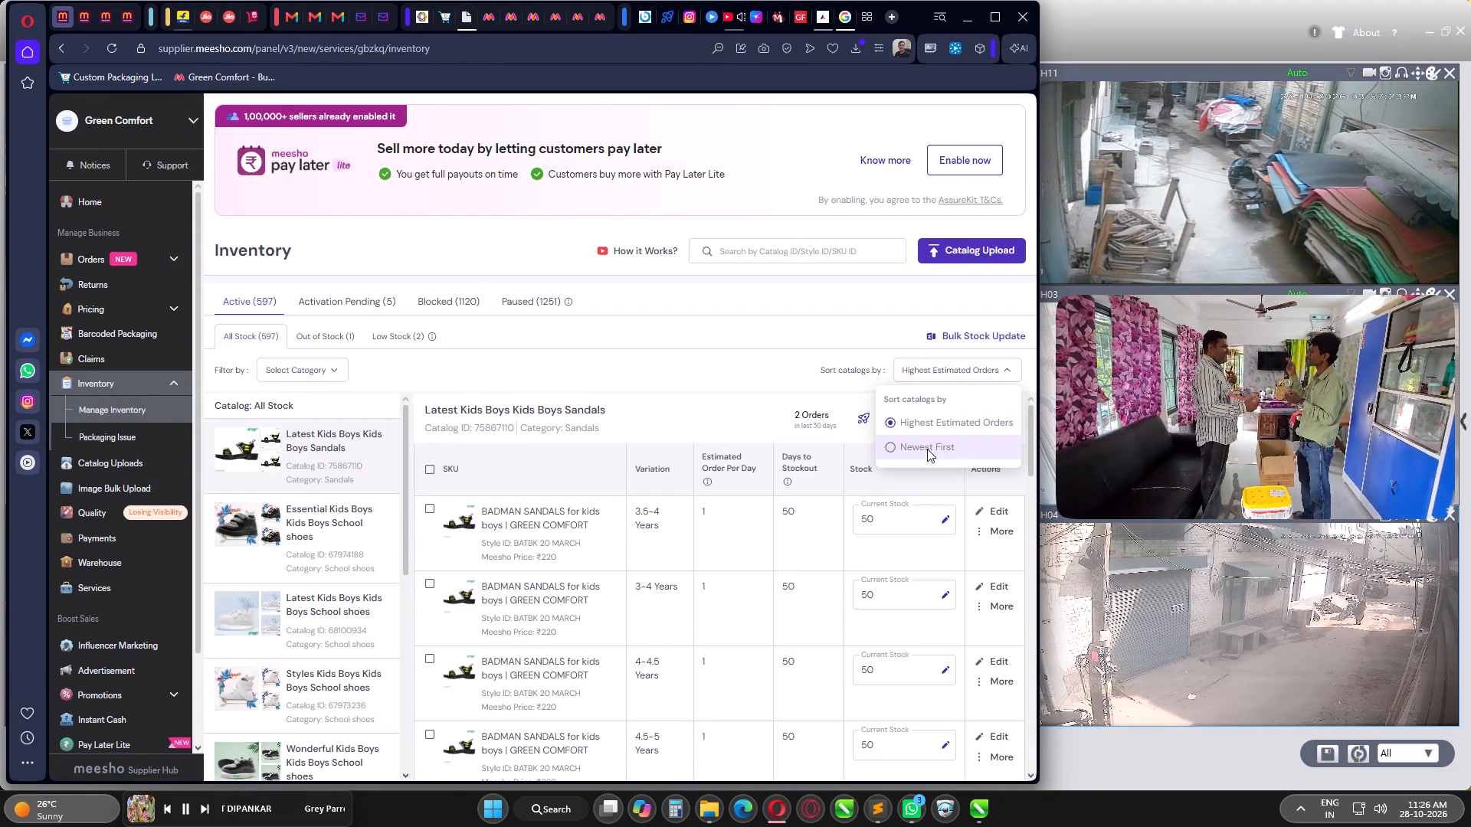
click(927, 449)
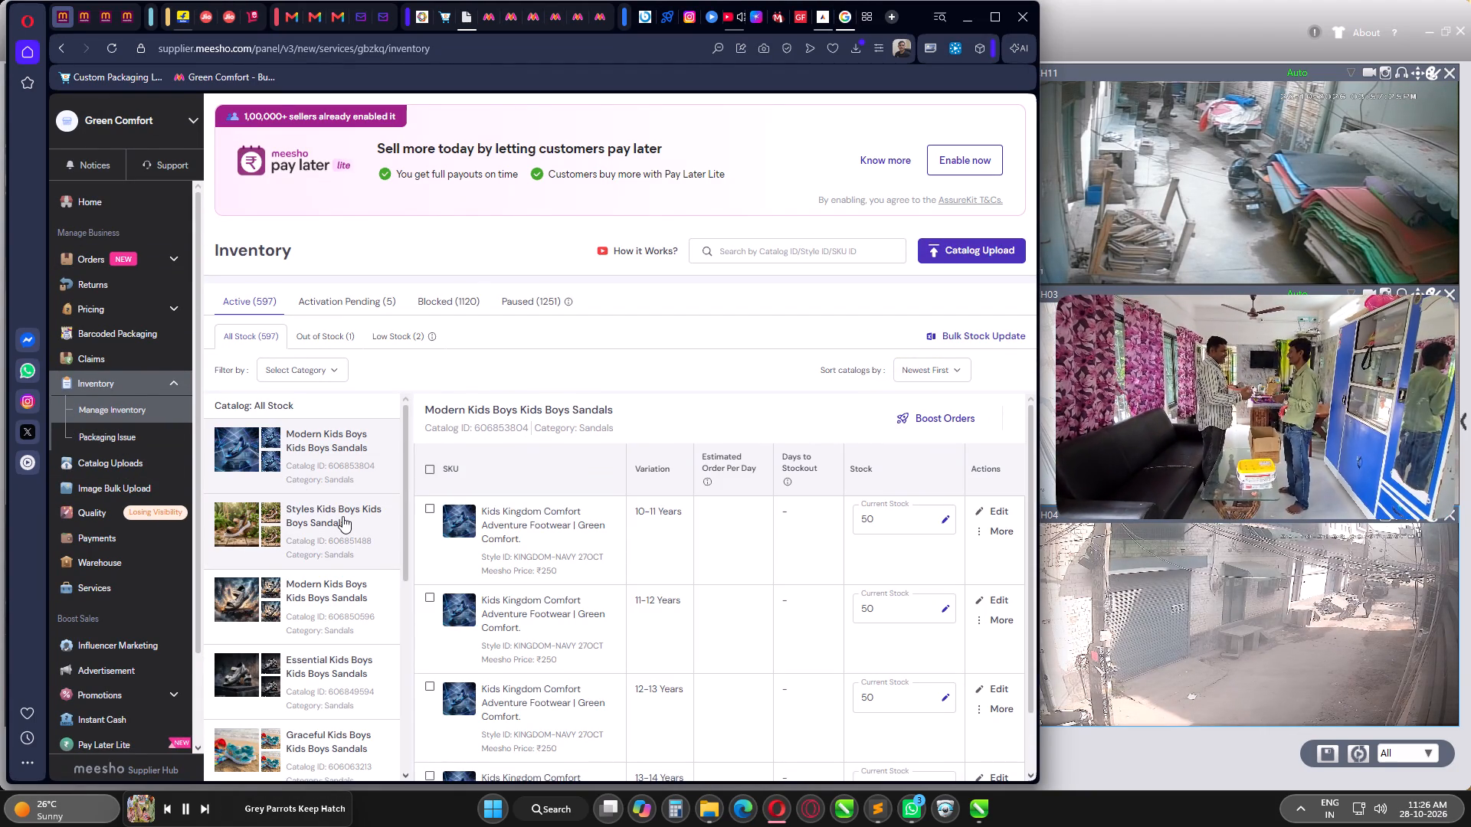
scroll(305, 503, down, 2)
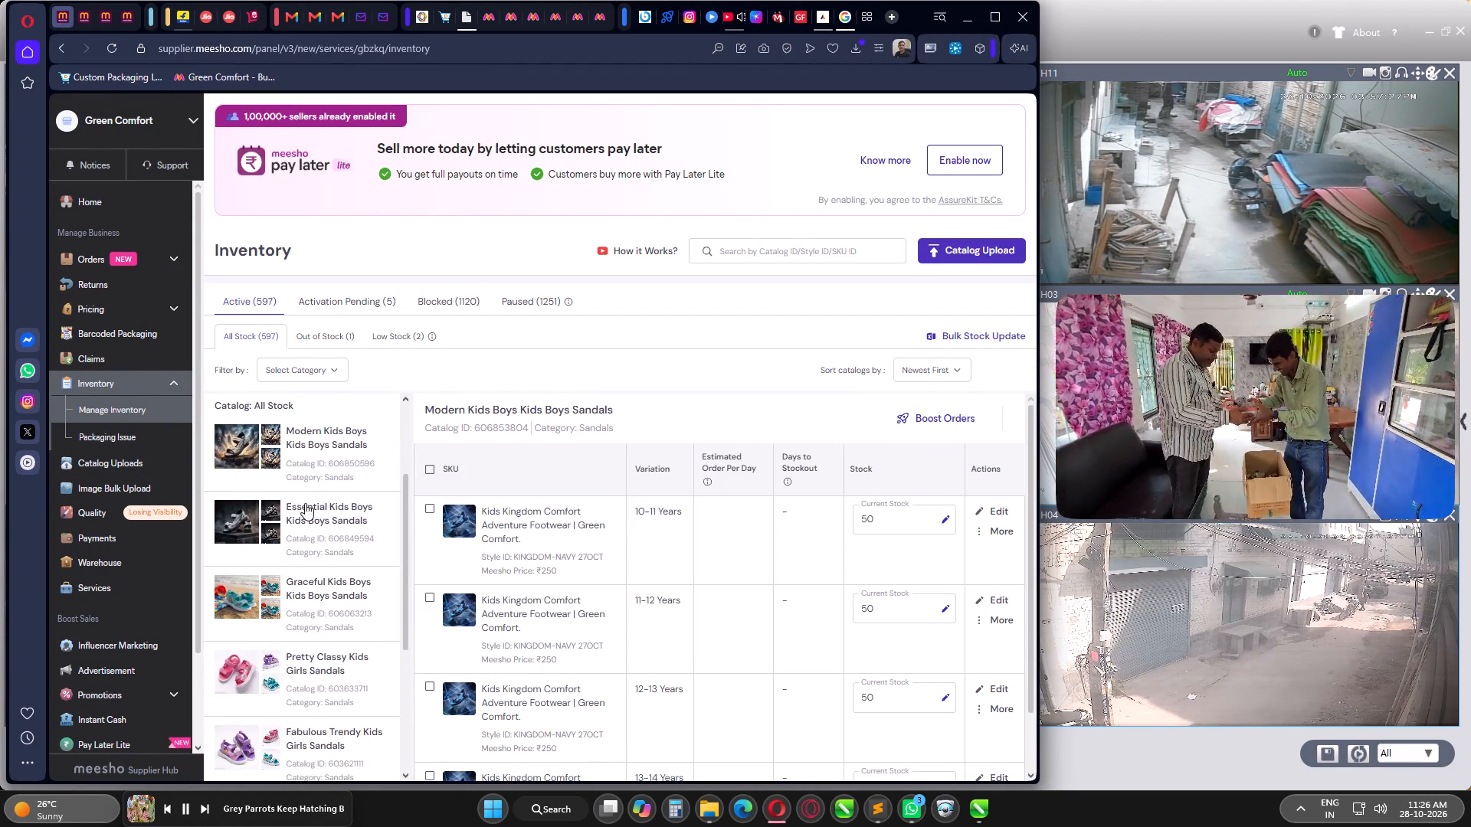
scroll(305, 504, up, 3)
Examine the blocked catalogs one by one for their blocking reasons, ending on Modern Beautiful Kids Girls Sandals.
click(444, 300)
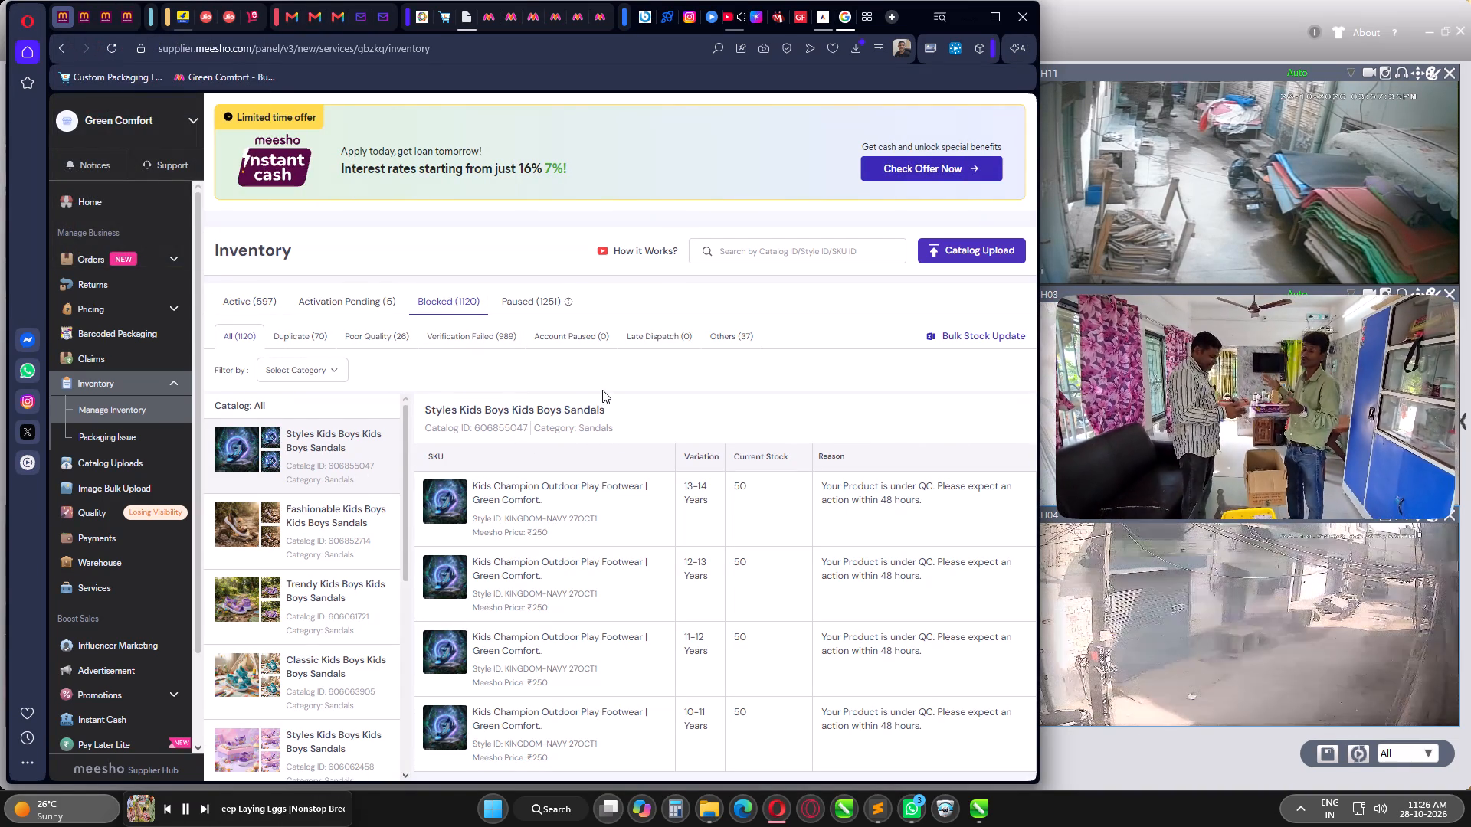
click(284, 600)
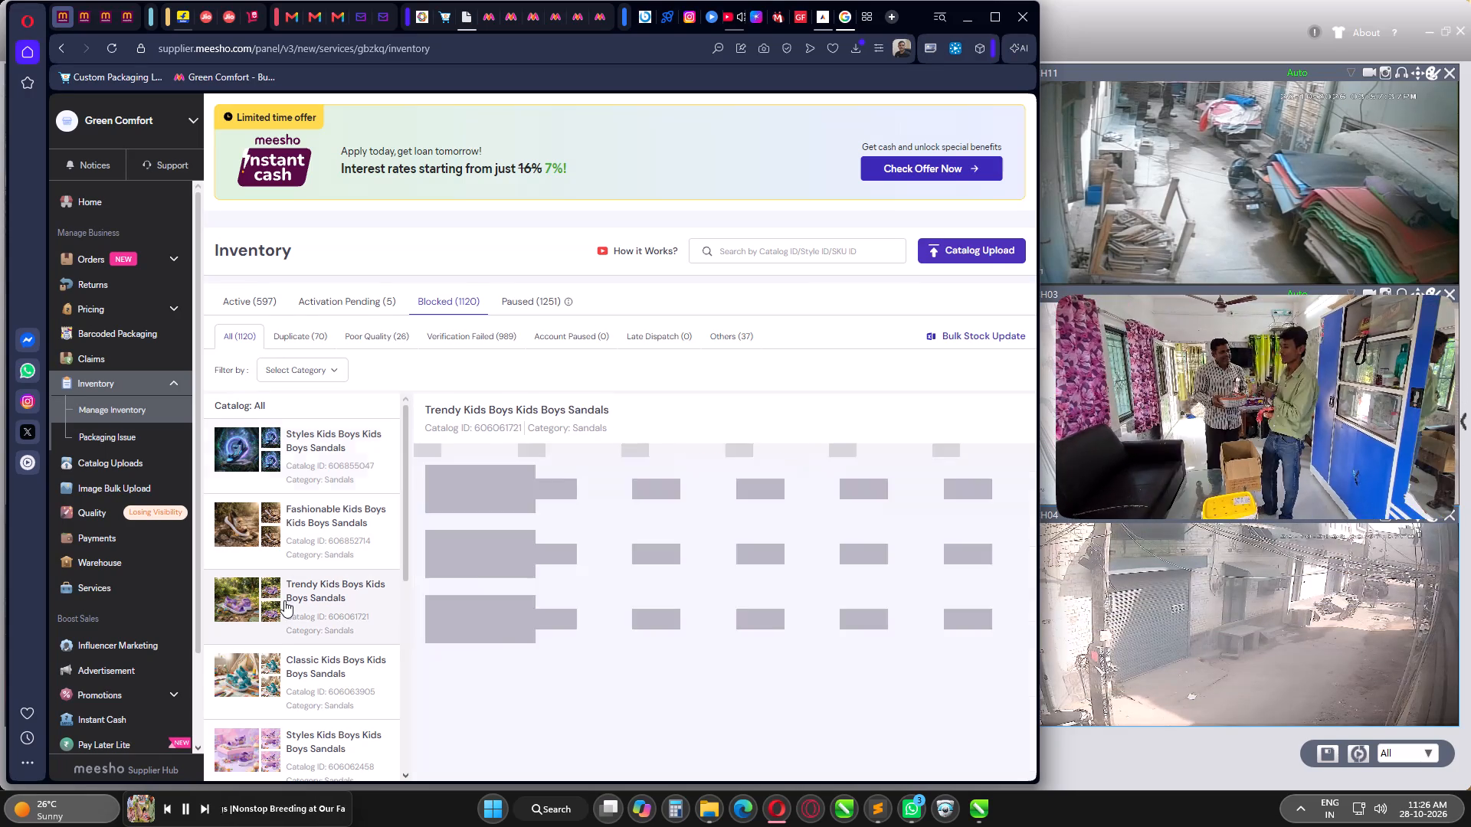
scroll(318, 559, down, 2)
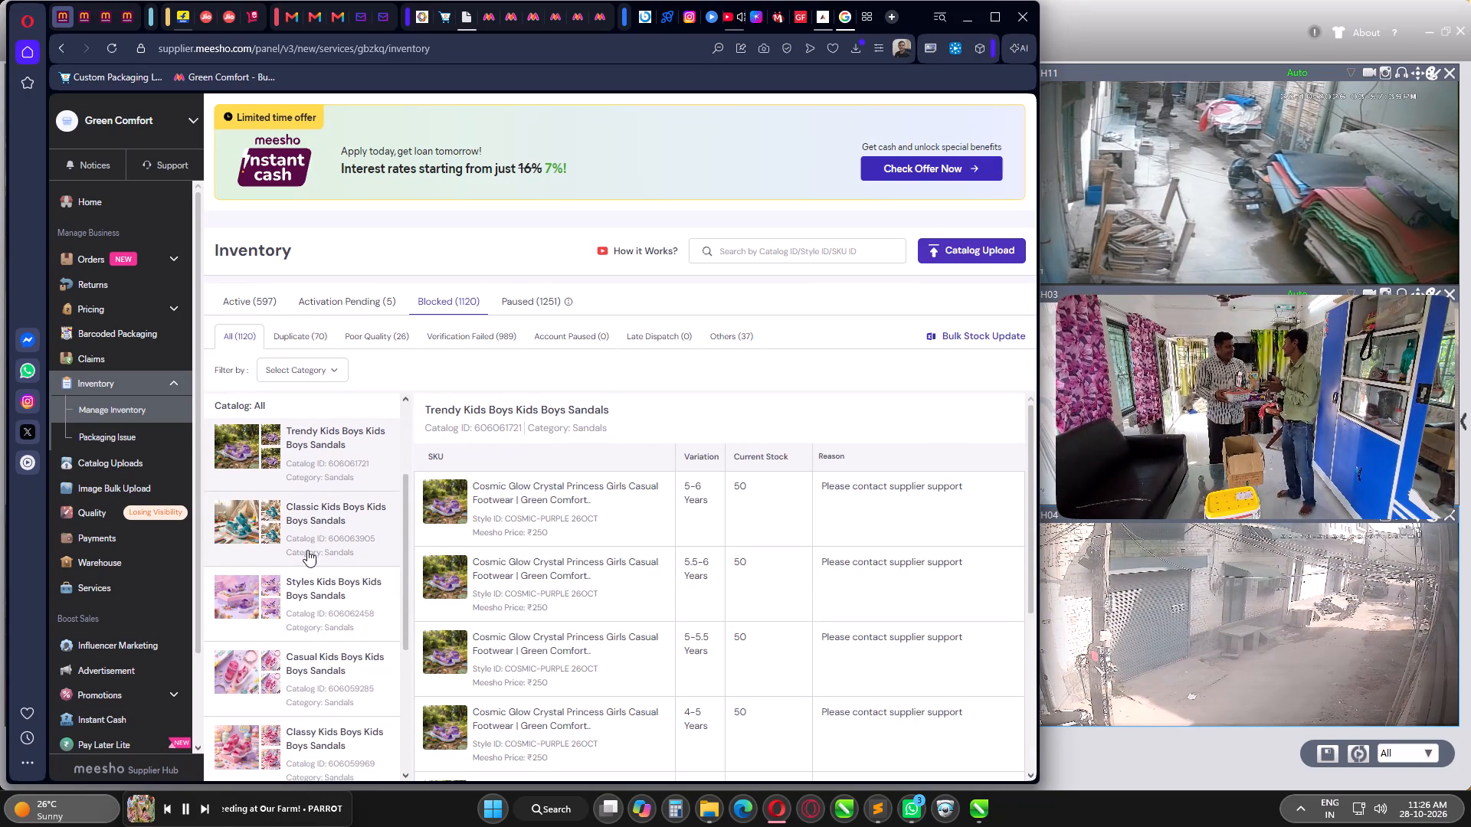
click(301, 521)
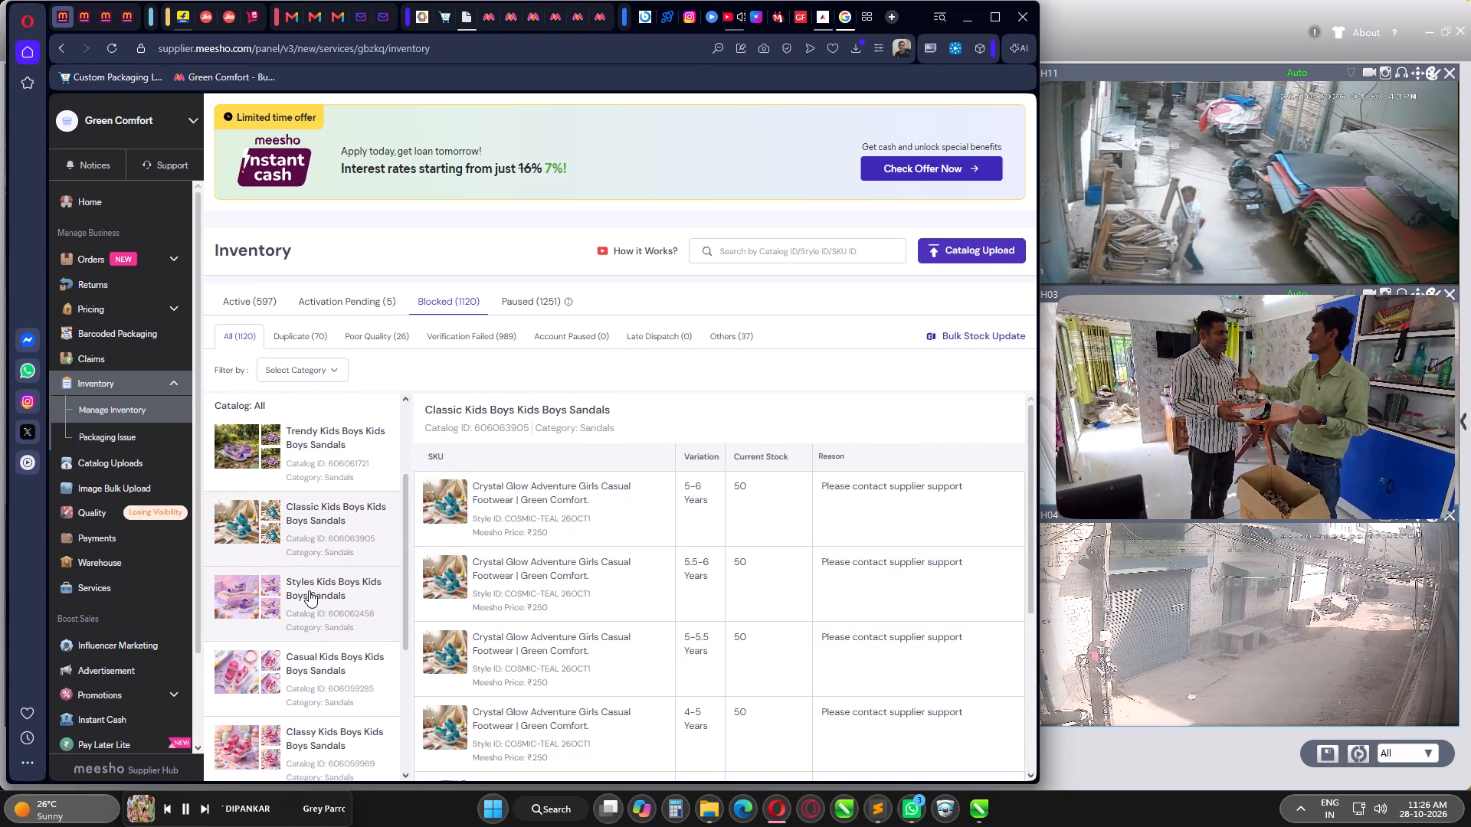
click(309, 590)
scroll(330, 572, down, 1)
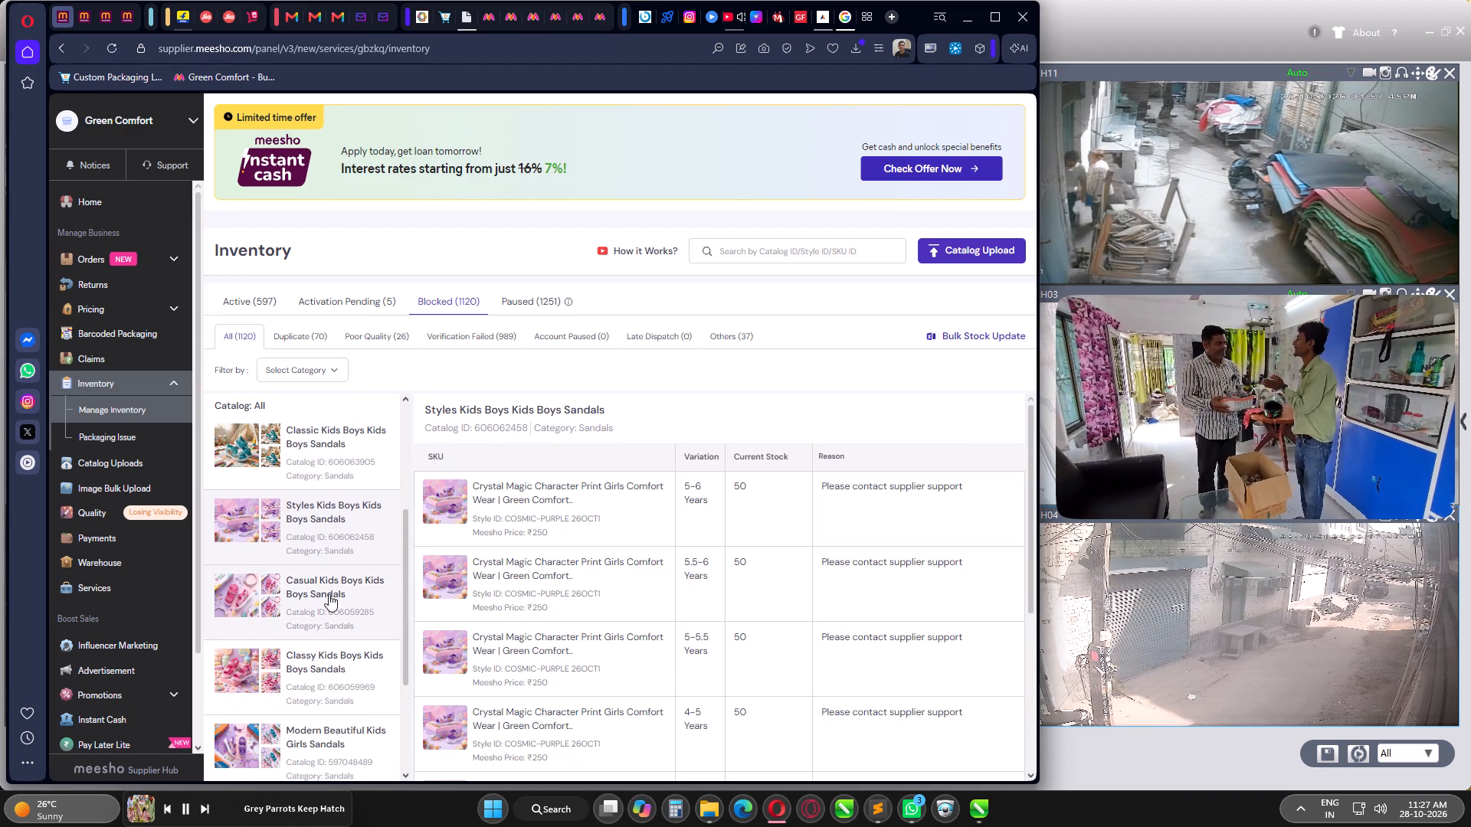
click(329, 594)
click(322, 684)
scroll(309, 590, down, 2)
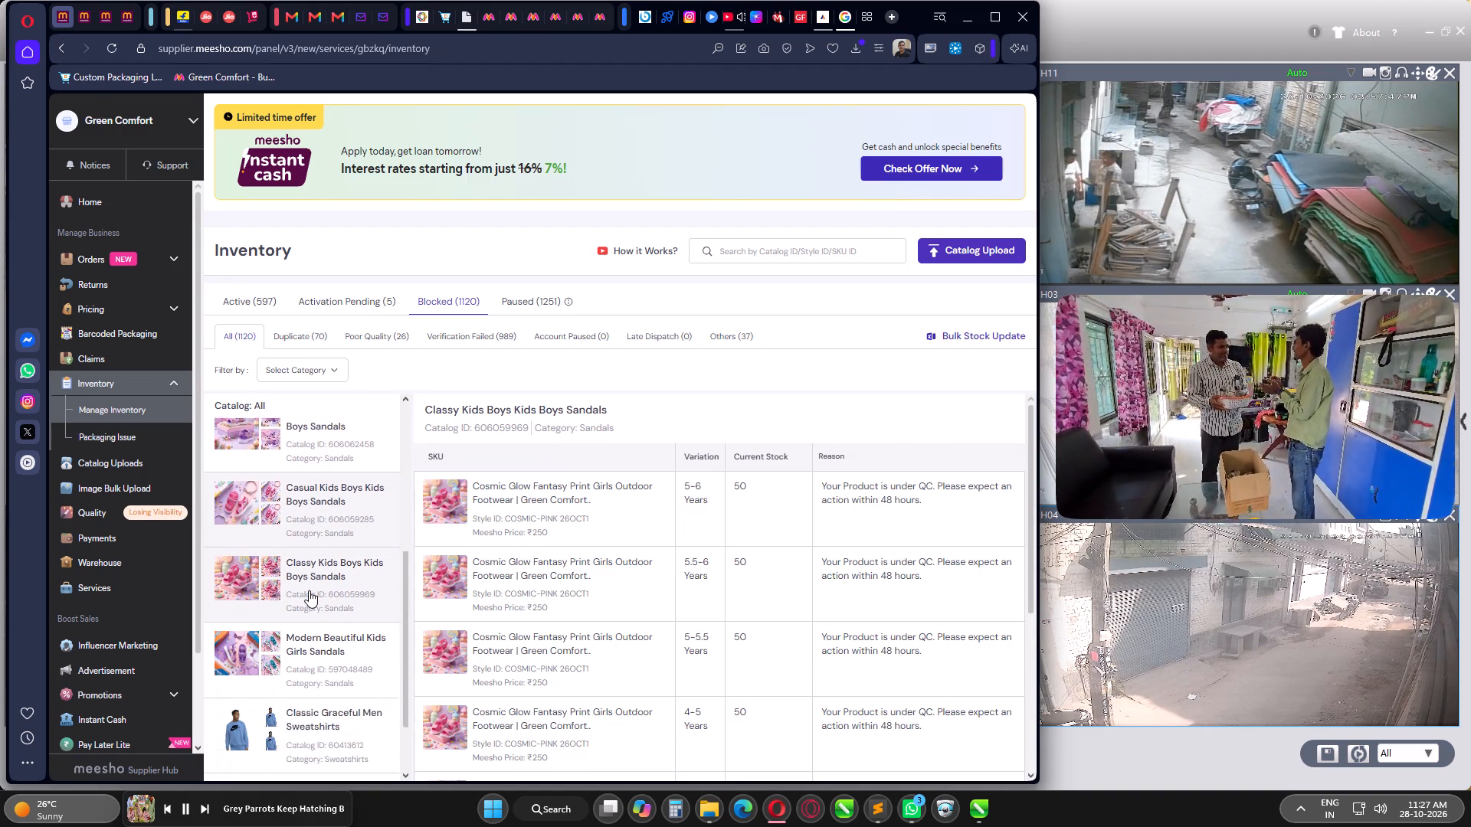
click(308, 507)
click(303, 574)
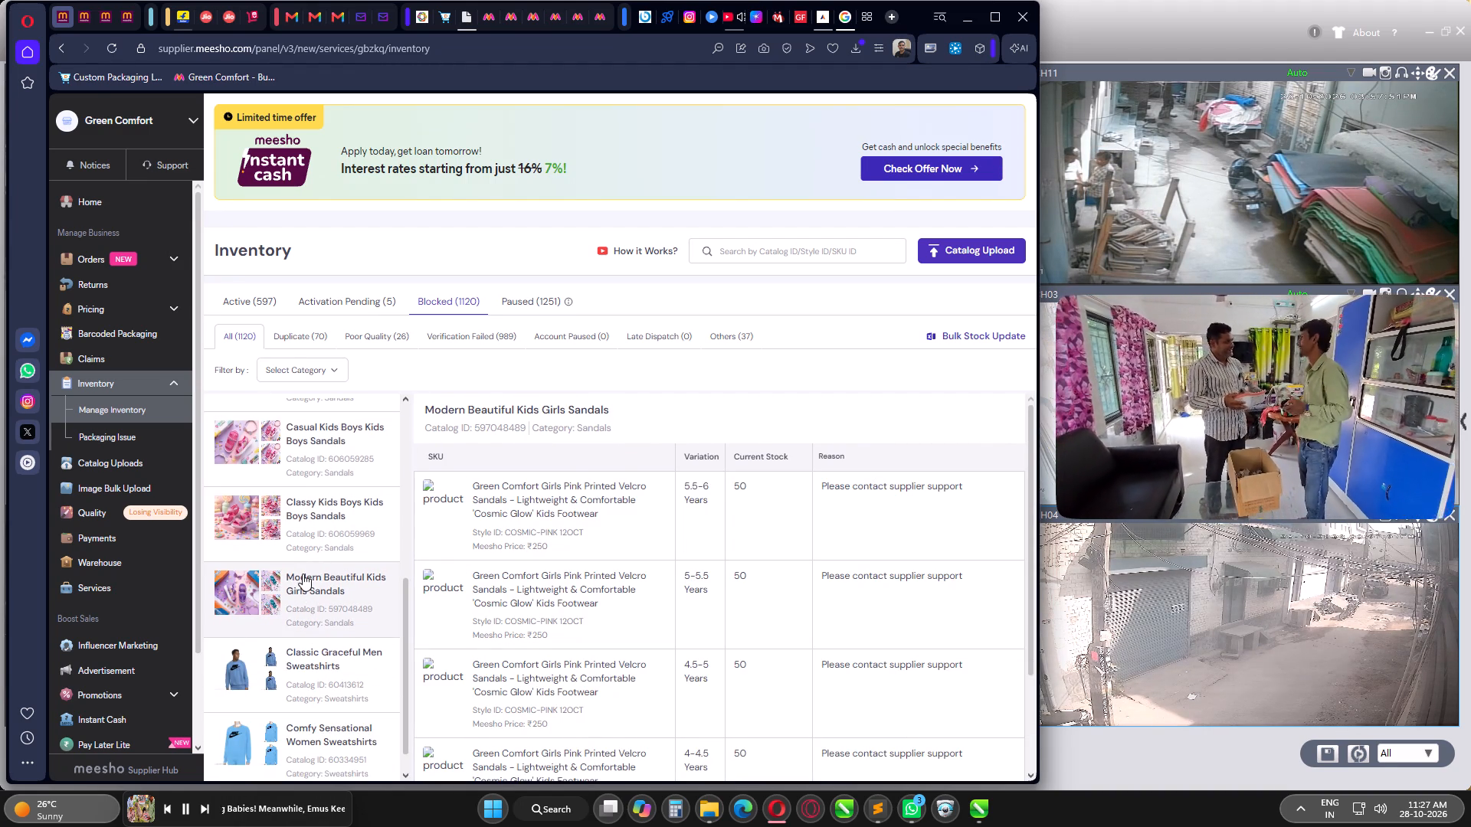
click(297, 534)
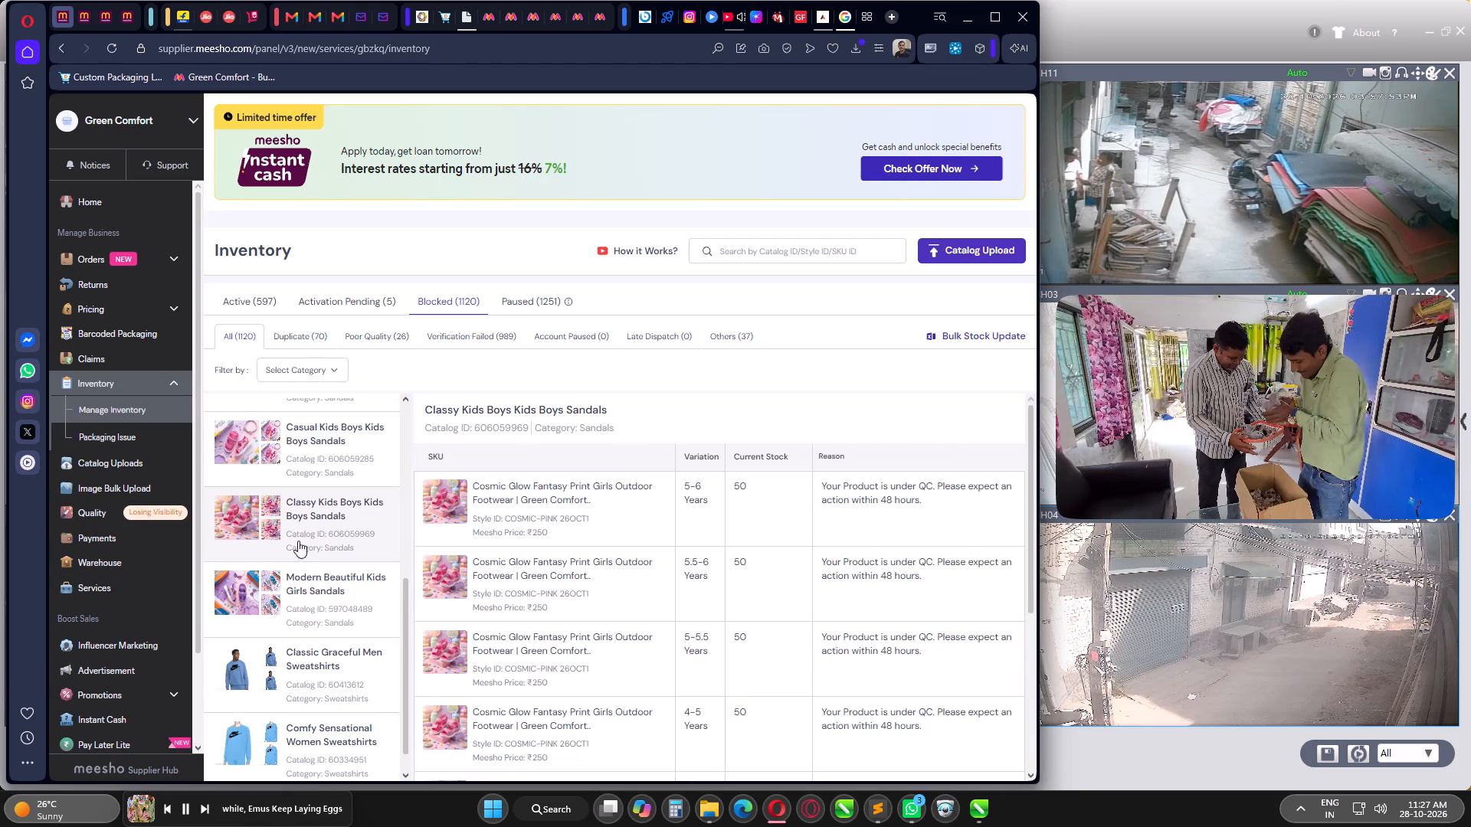
click(301, 598)
Open Meesho Support from the catalog upload page and try to view all Cataloging & Pricing issues.
click(87, 8)
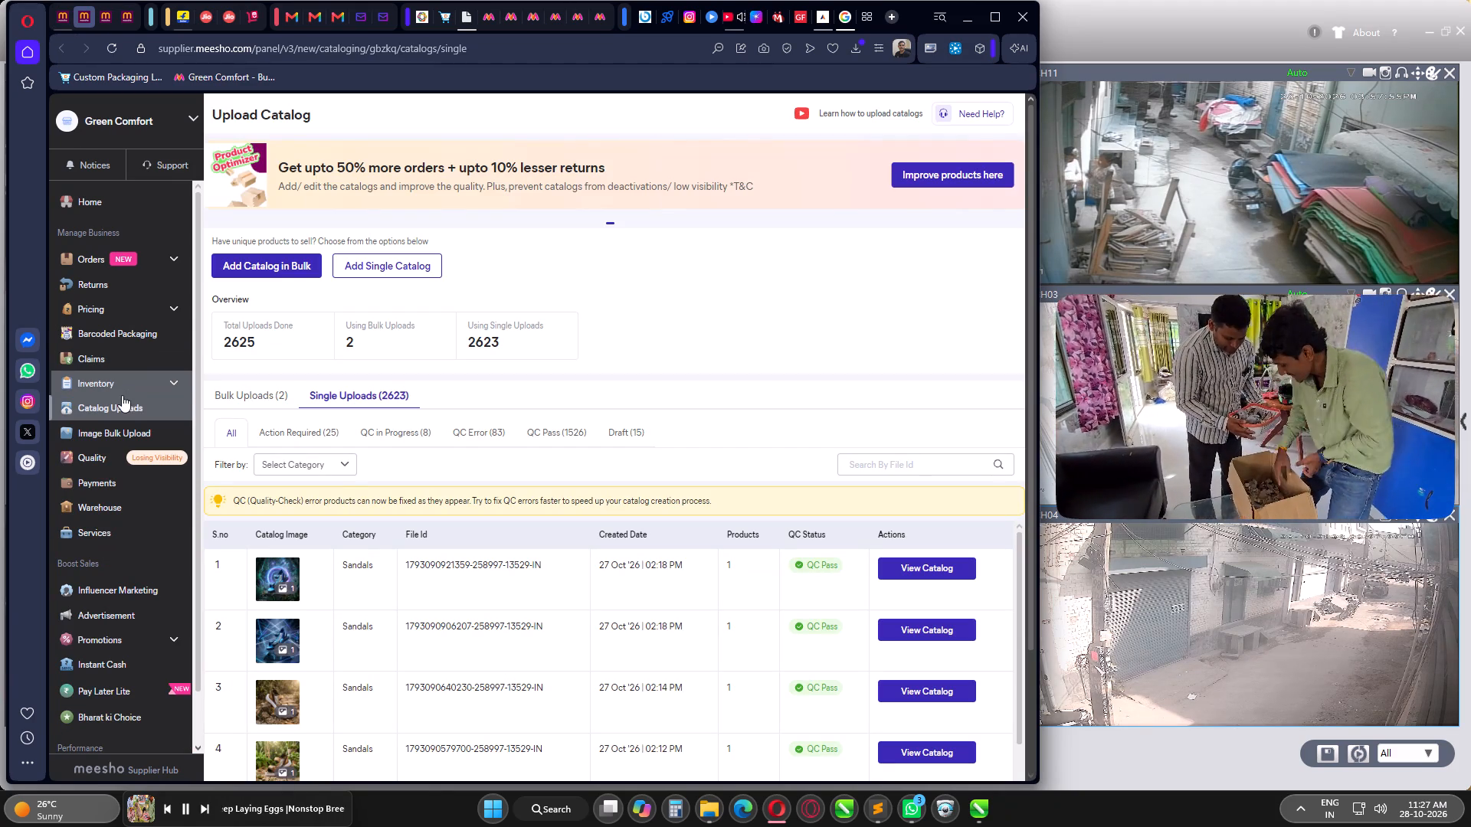
click(189, 164)
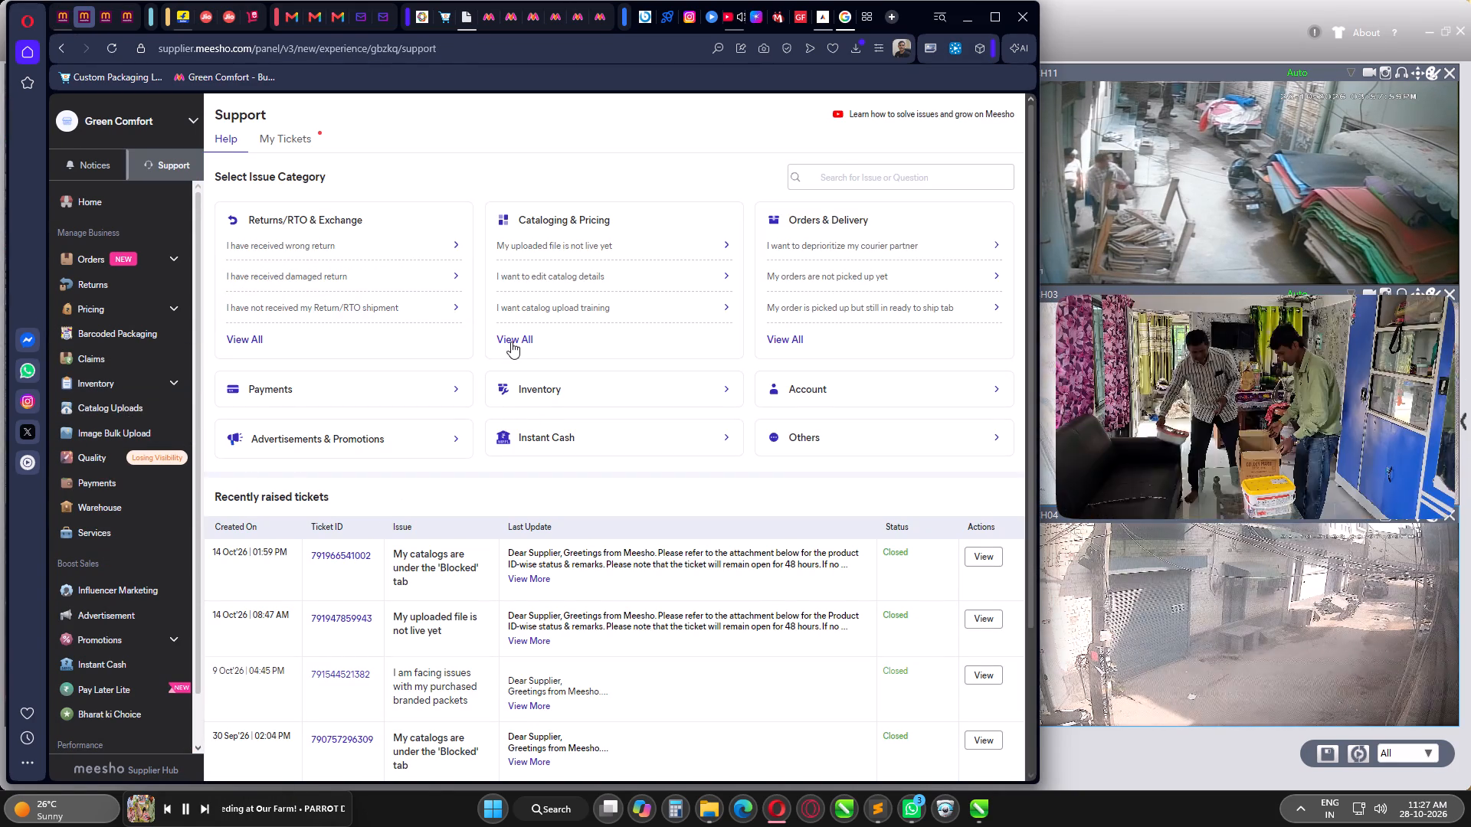
click(511, 331)
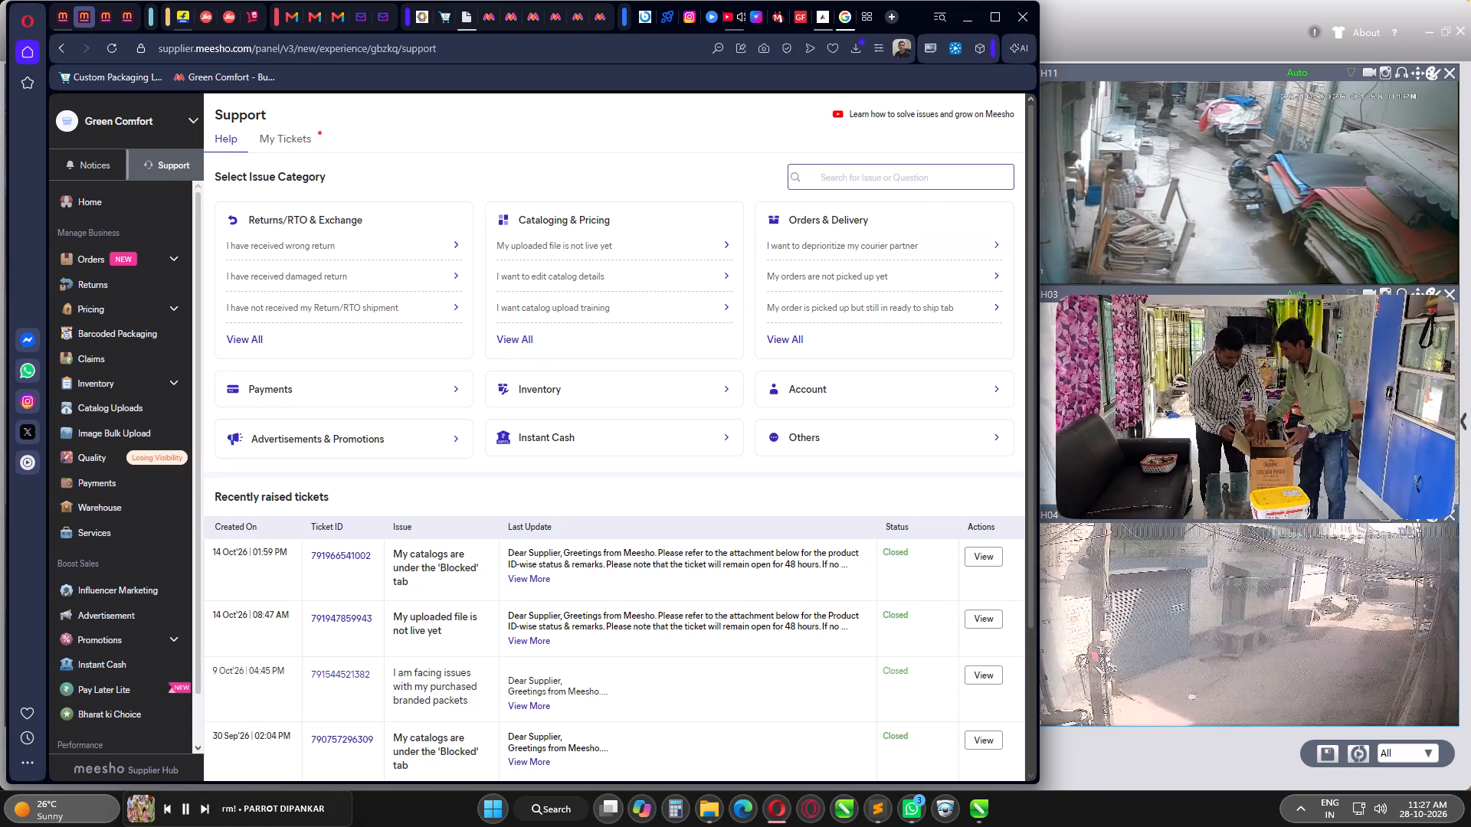
Search the support issues for "SUPPLIER SUP", and shorten the search text to "SUPPL".
click(903, 168)
text(SUPPL)
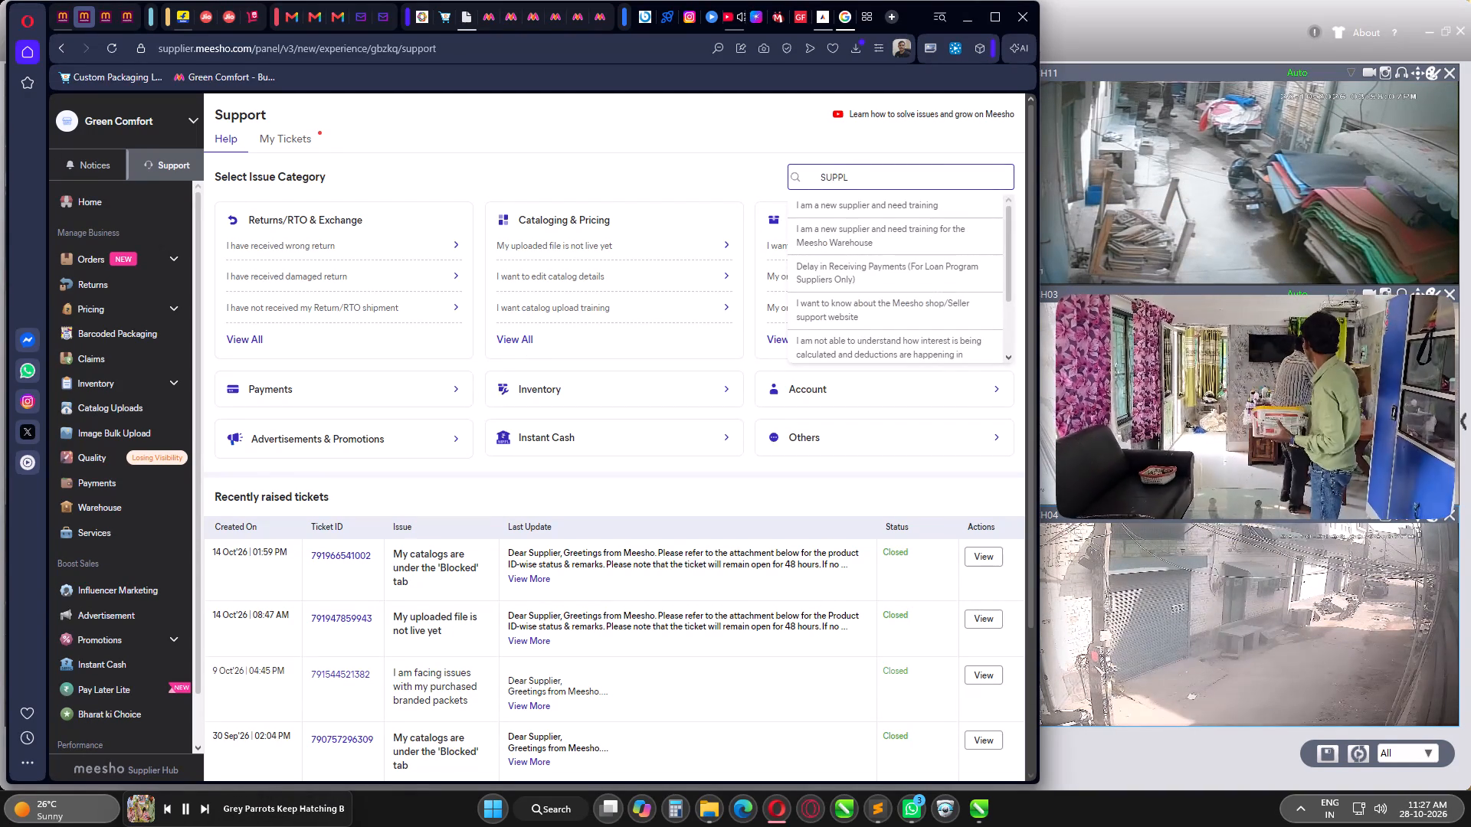
text(IER)
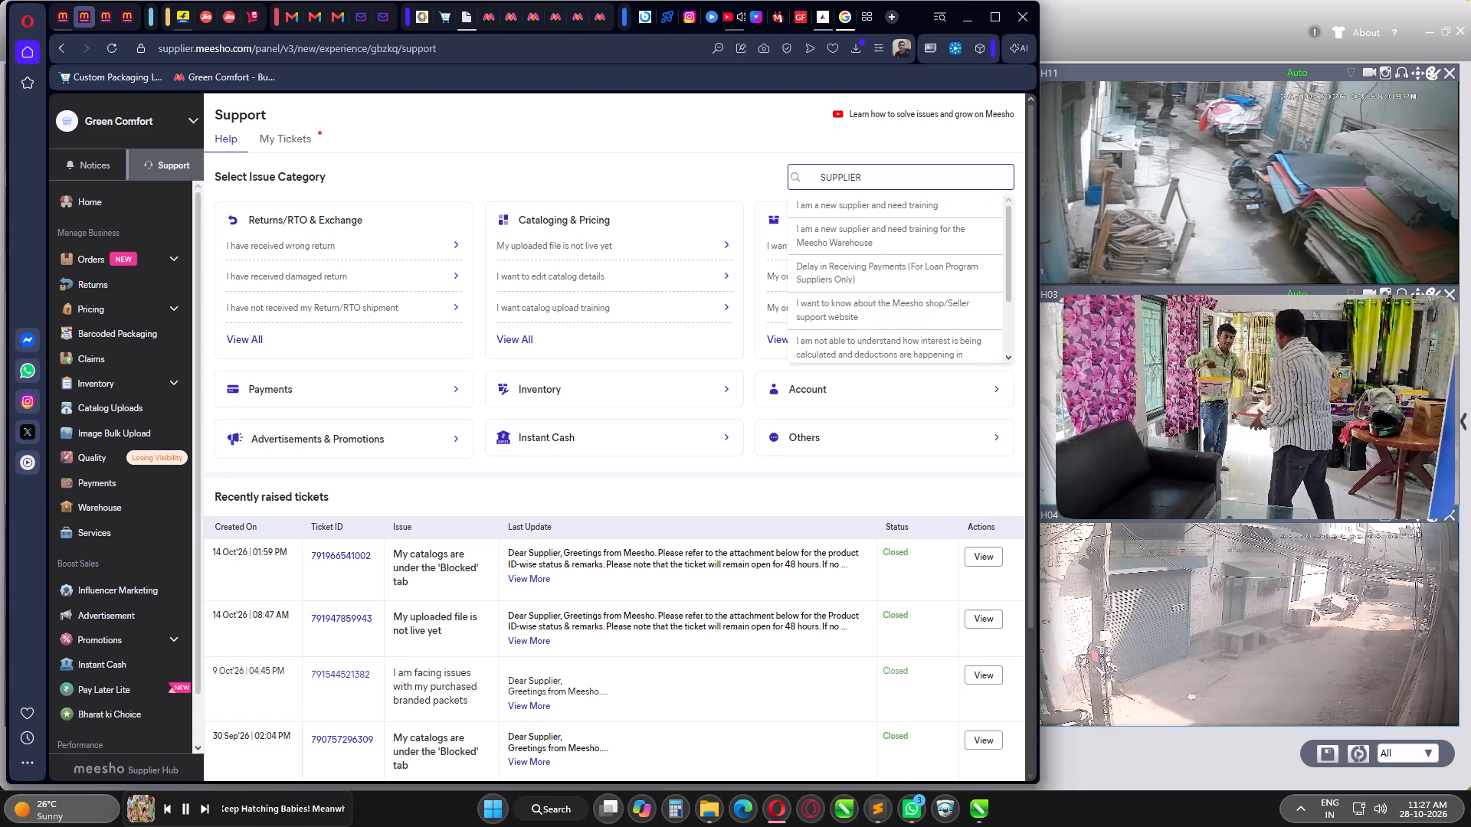
key(space)
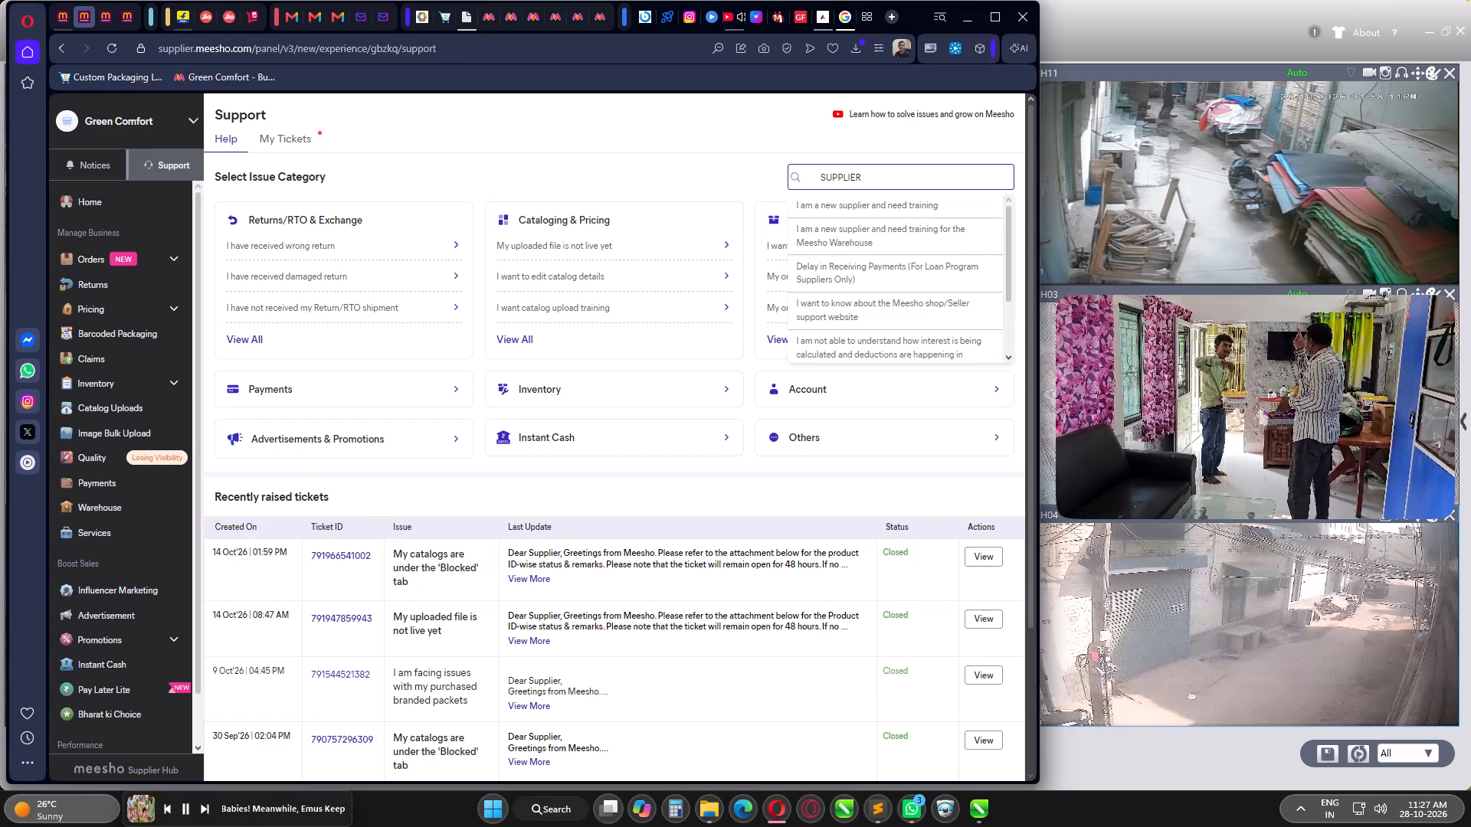
text(SU)
key(p)
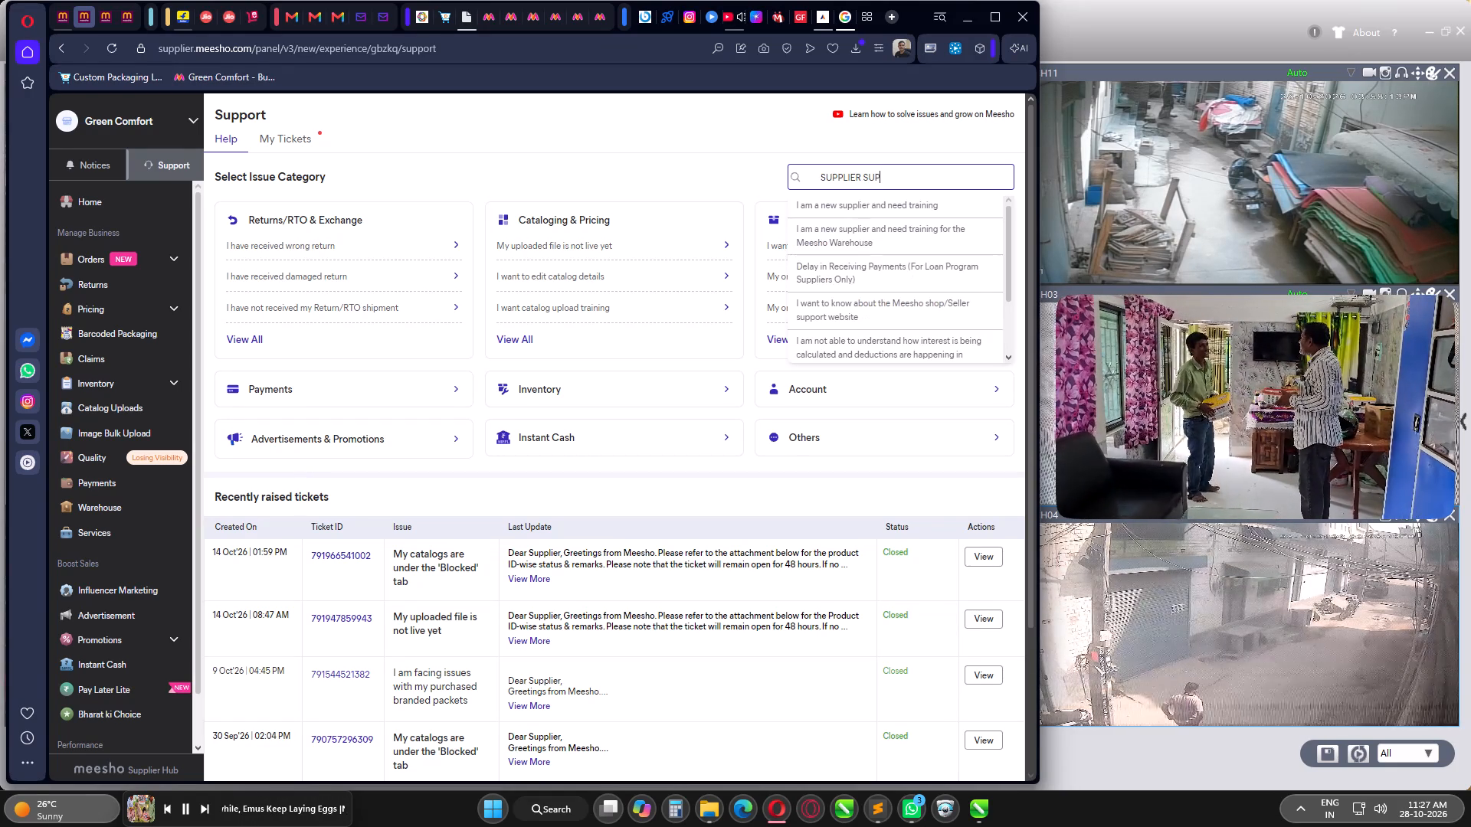
key(BackSpace)
key(BackSpace)
key(BackSpace)
key(BackSpace)
key(BackSpace)
key(BackSpace)
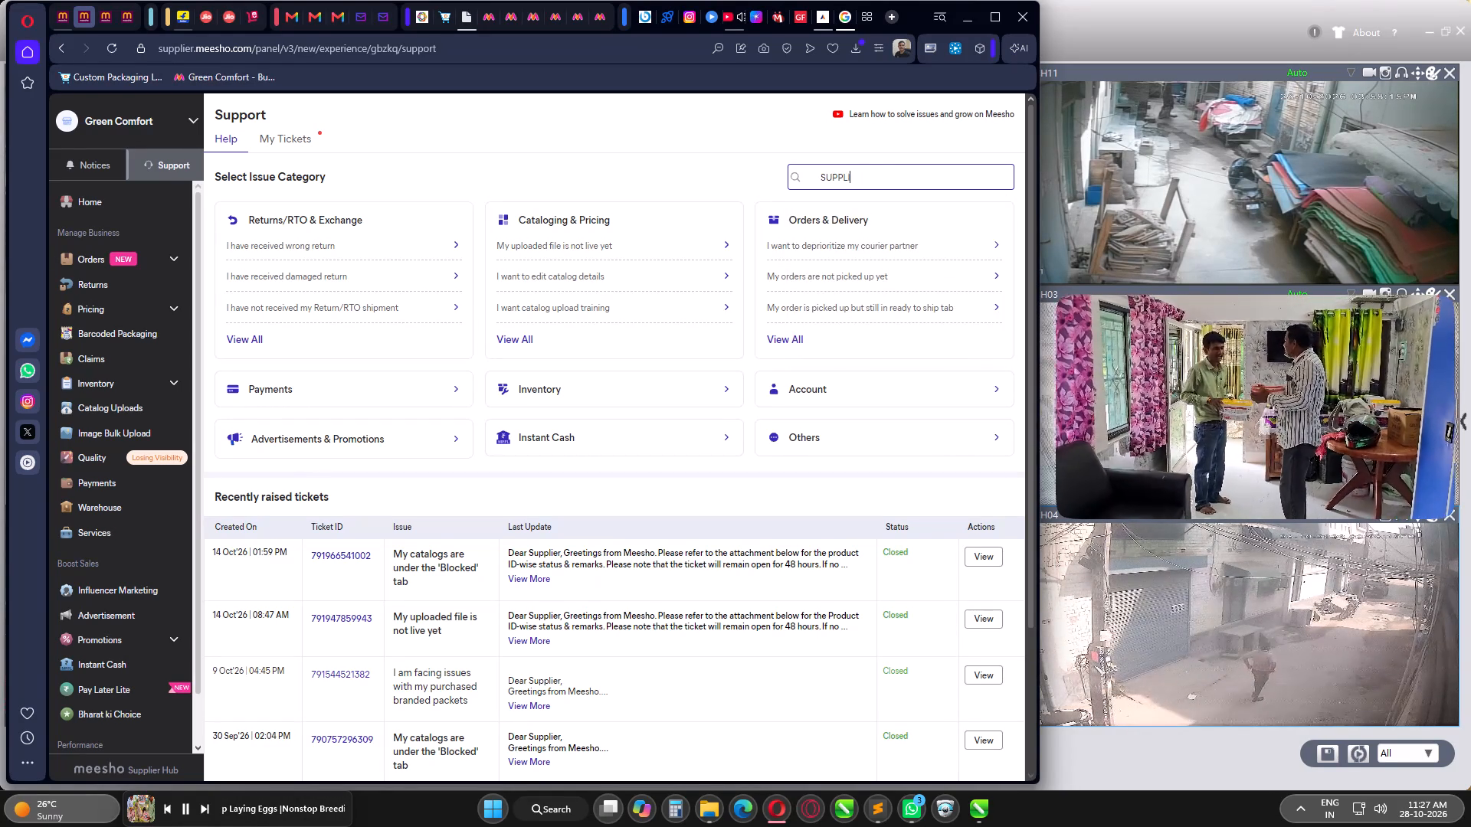
key(BackSpace)
Expand the last update of the 14 Oct 01:59 PM ticket about catalogs under the 'Blocked' tab and open that ticket.
click(532, 580)
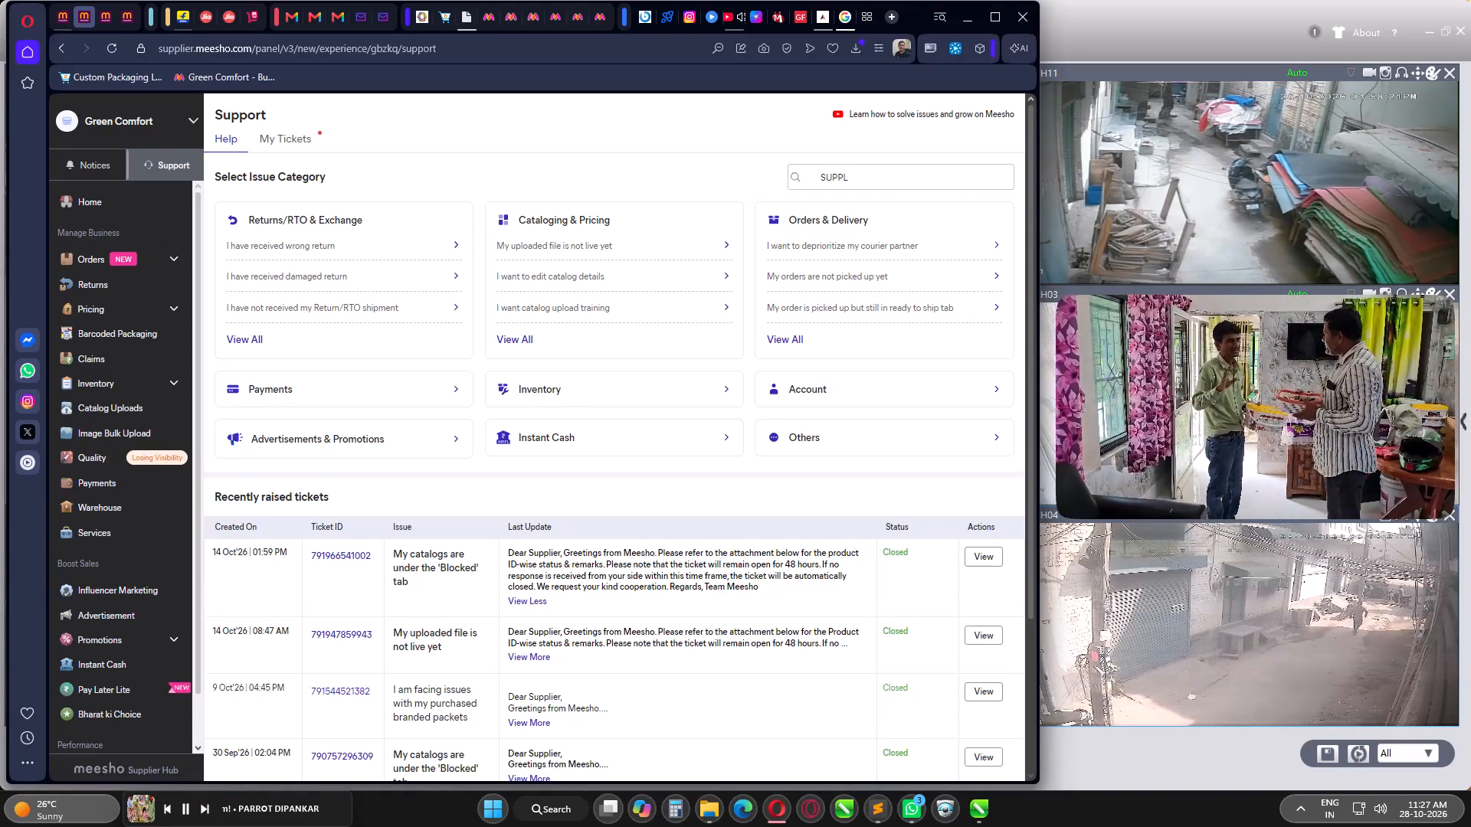
click(349, 556)
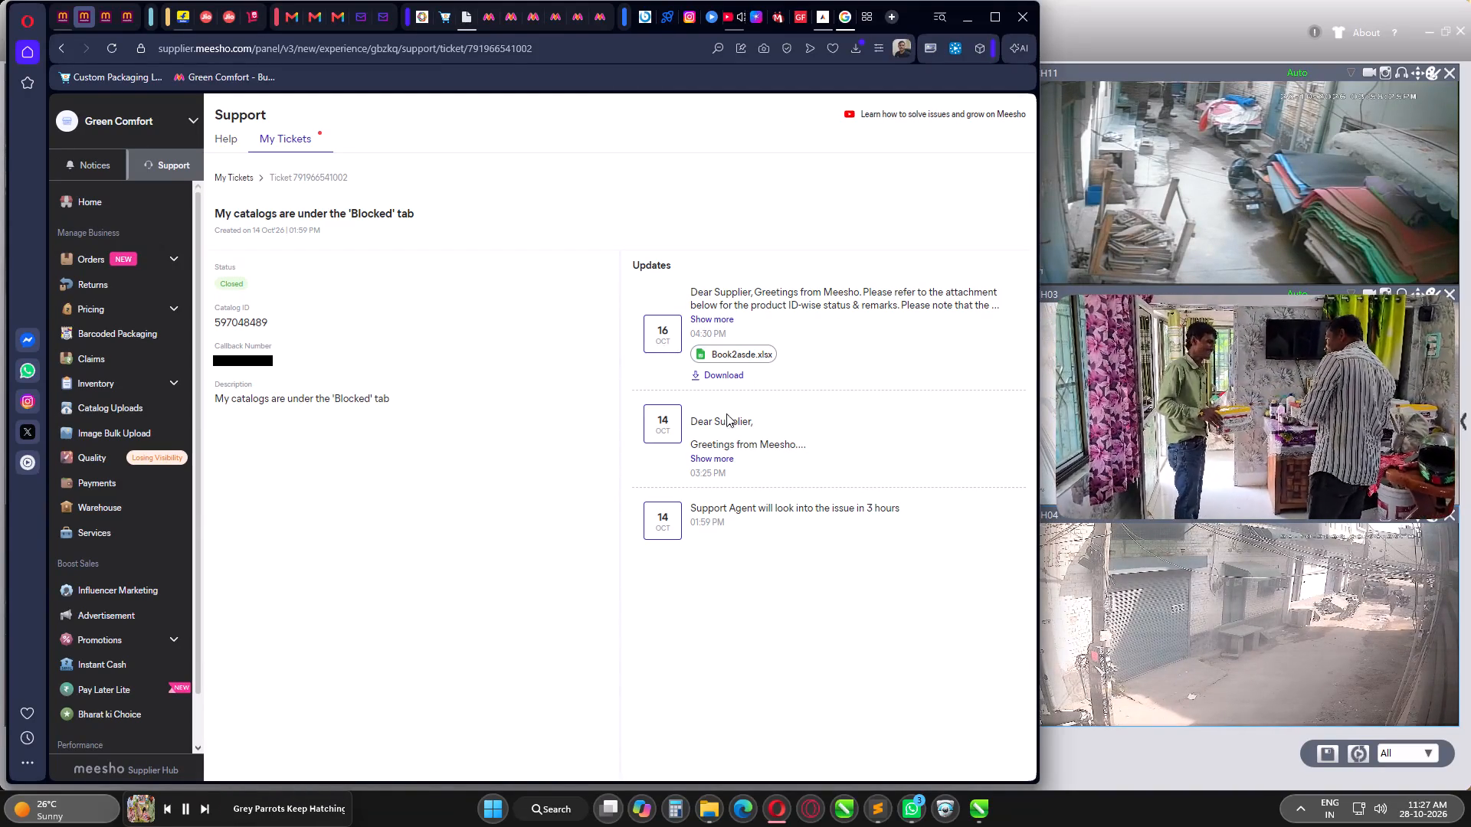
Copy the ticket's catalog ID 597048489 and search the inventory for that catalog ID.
click(244, 329)
double_click(244, 322)
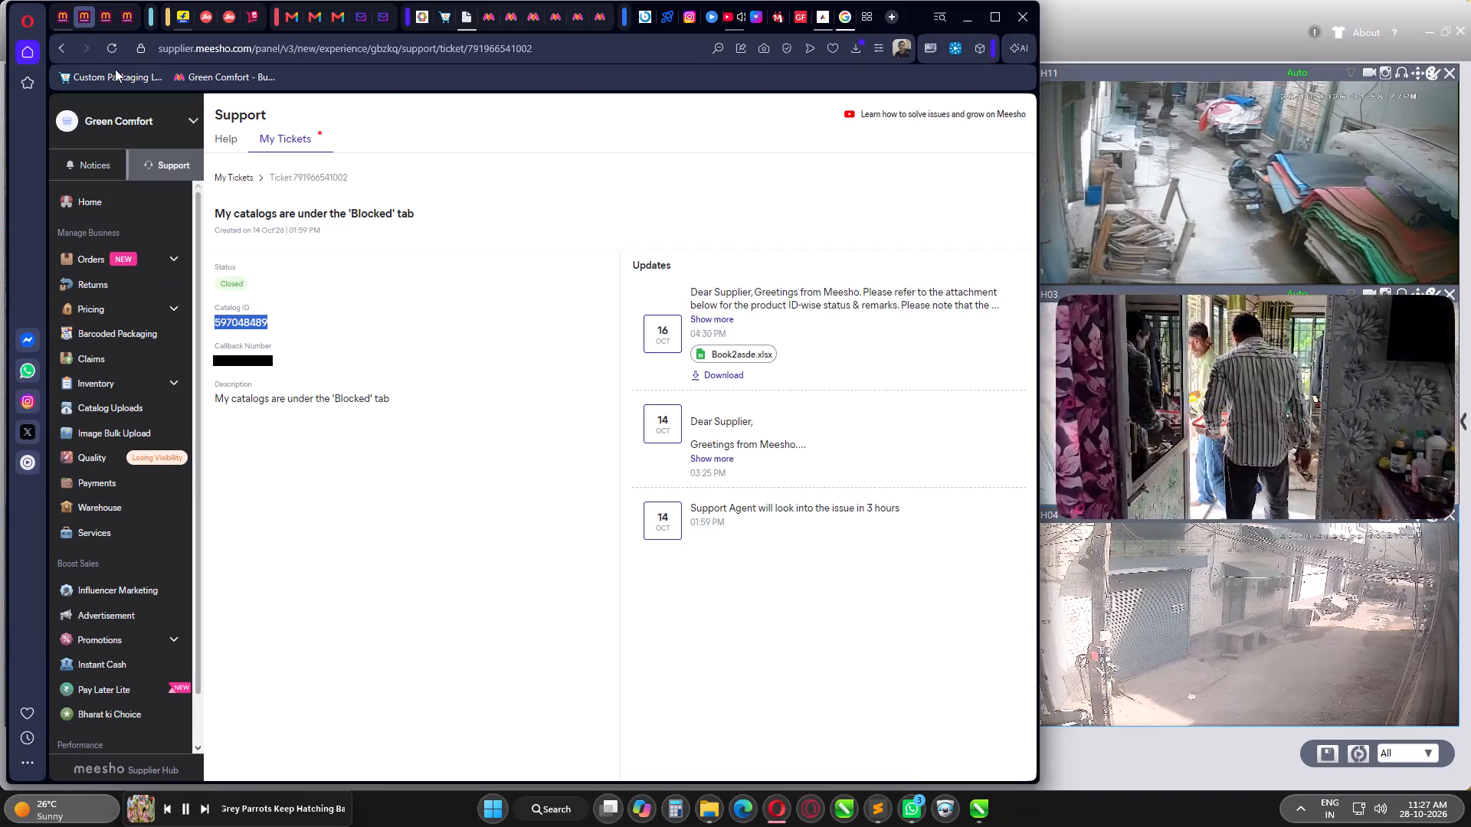
key(ctrl+c)
click(66, 15)
click(788, 249)
key(ctrl+v)
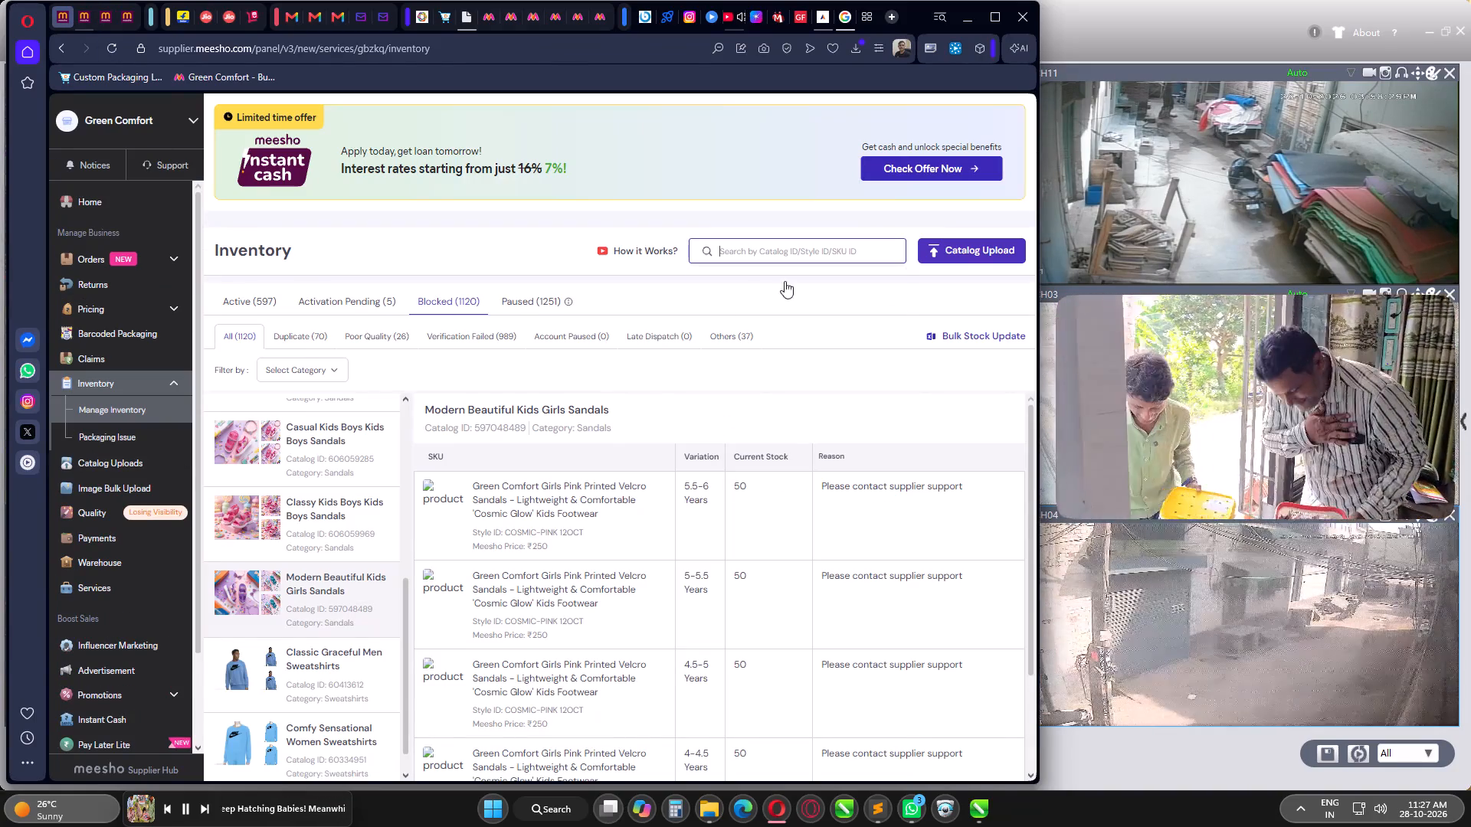
click(782, 270)
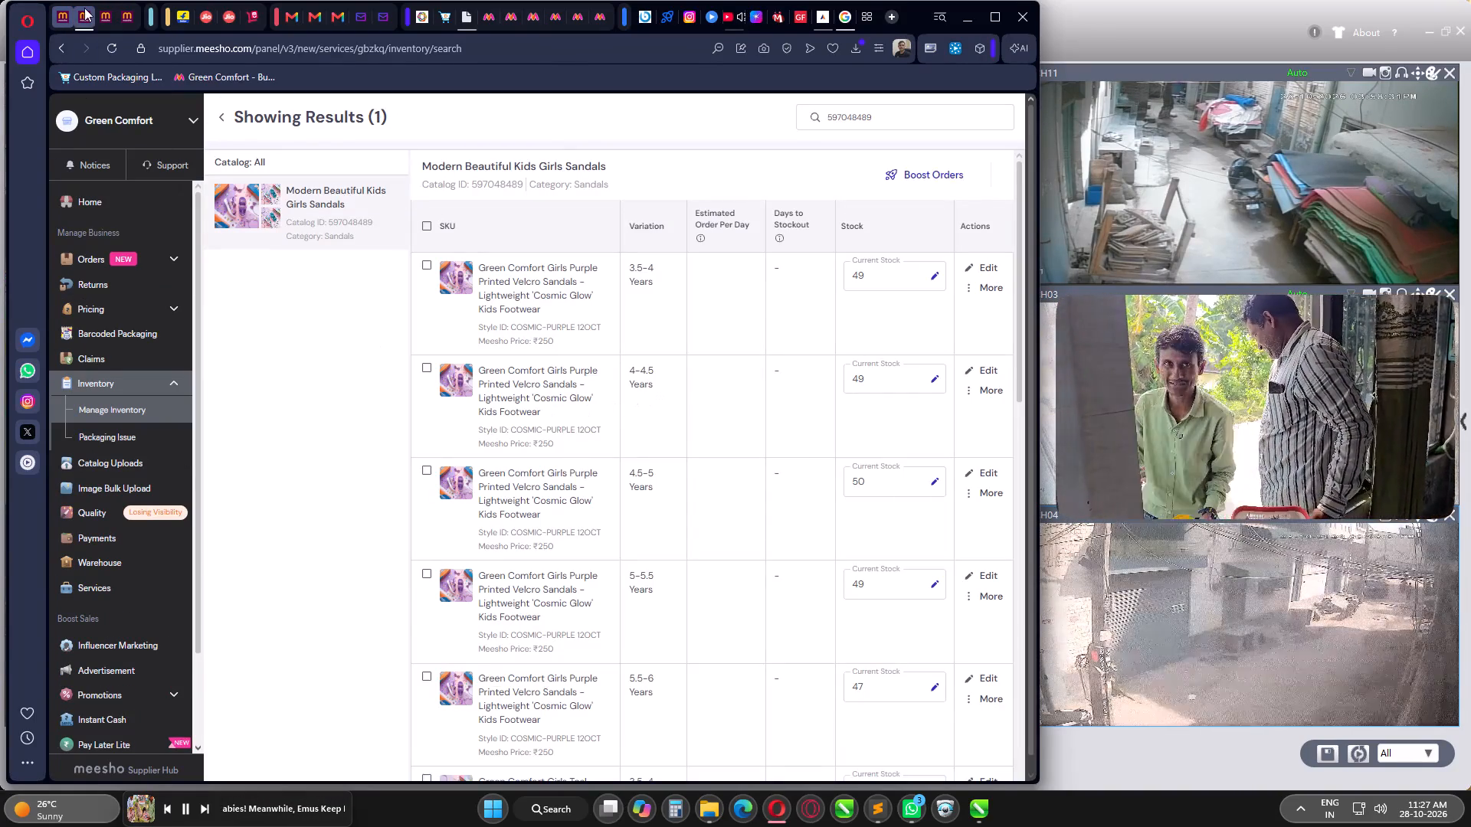
Return to the ticket, download the Book2asde.xlsx attachment, and open it in Excel with editing enabled.
click(84, 10)
click(728, 380)
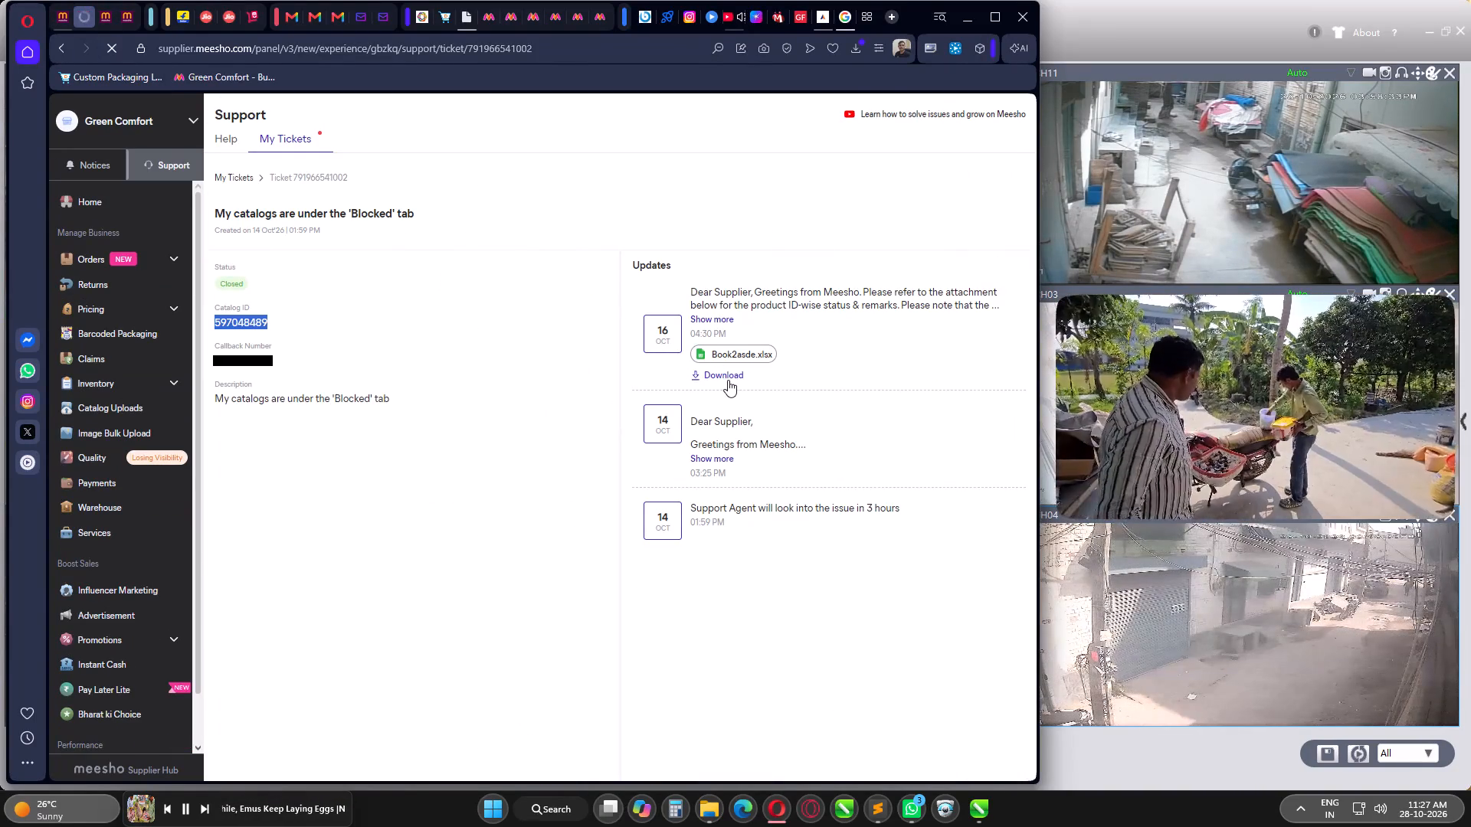
double_click(753, 106)
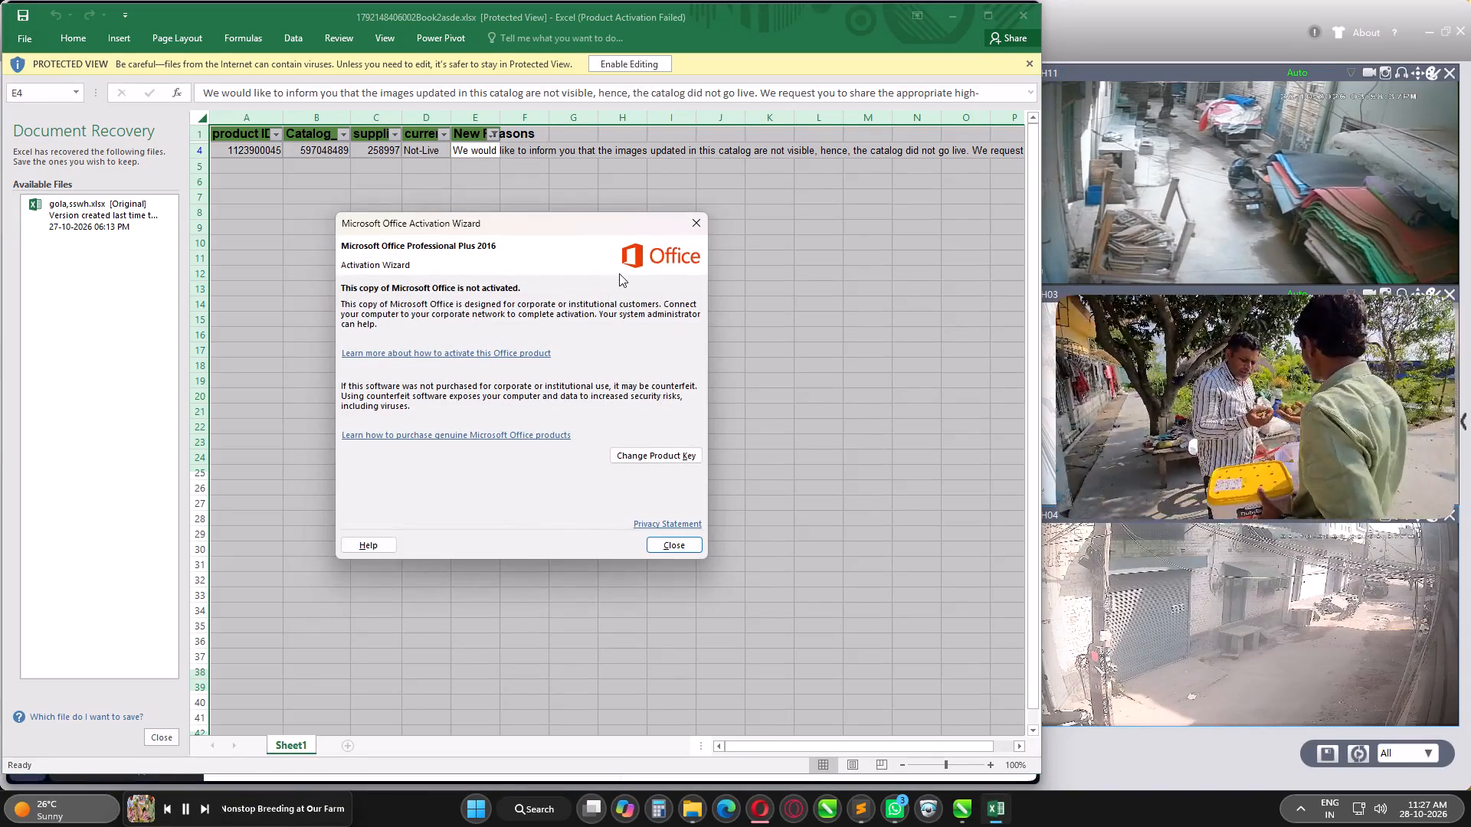
click(696, 224)
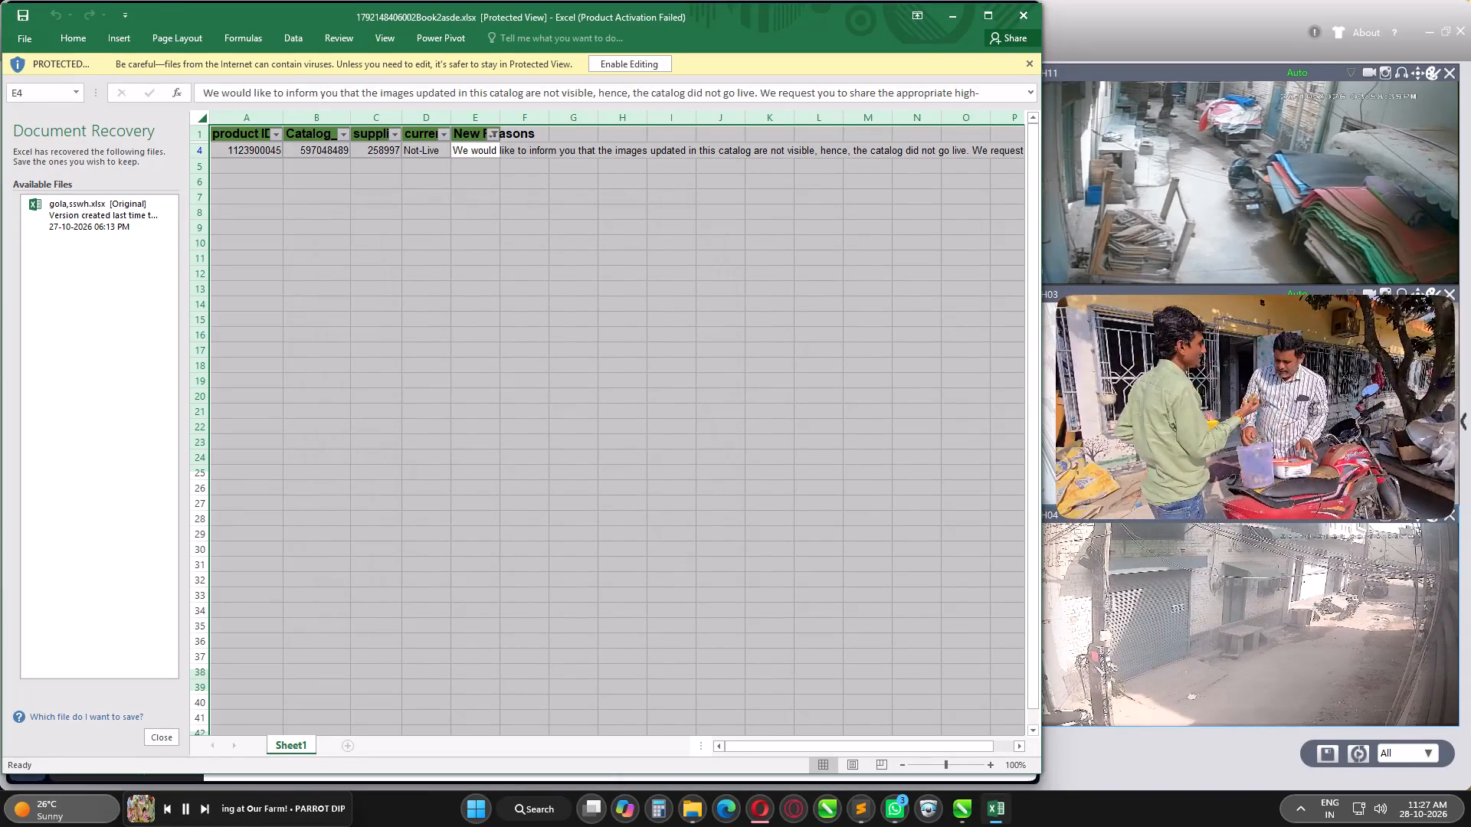
click(609, 65)
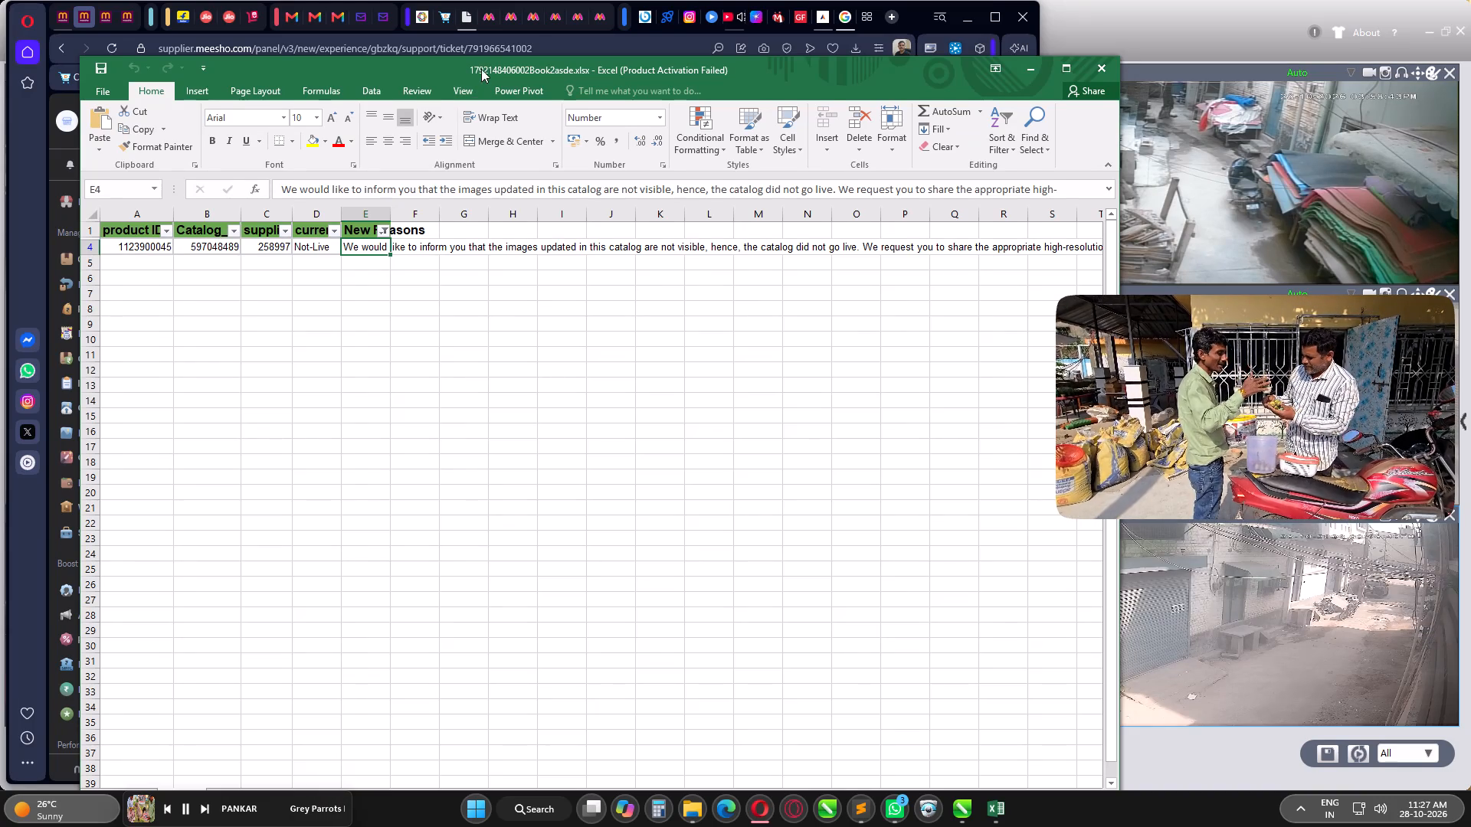
drag(481, 69, 435, 34)
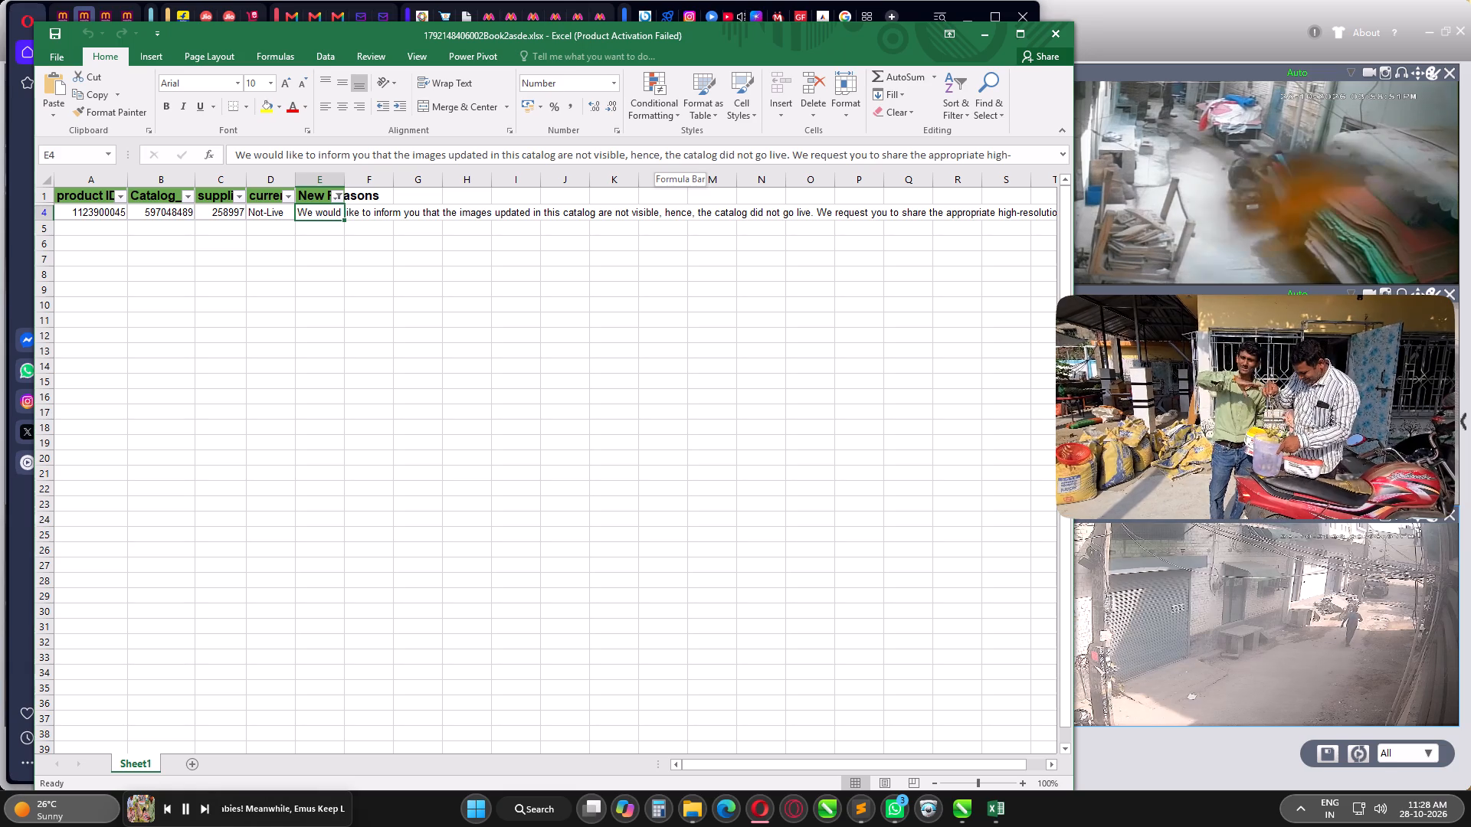
Read through the full New Reasons remark in cell E4 for catalog 597048489, without changing its text.
click(961, 156)
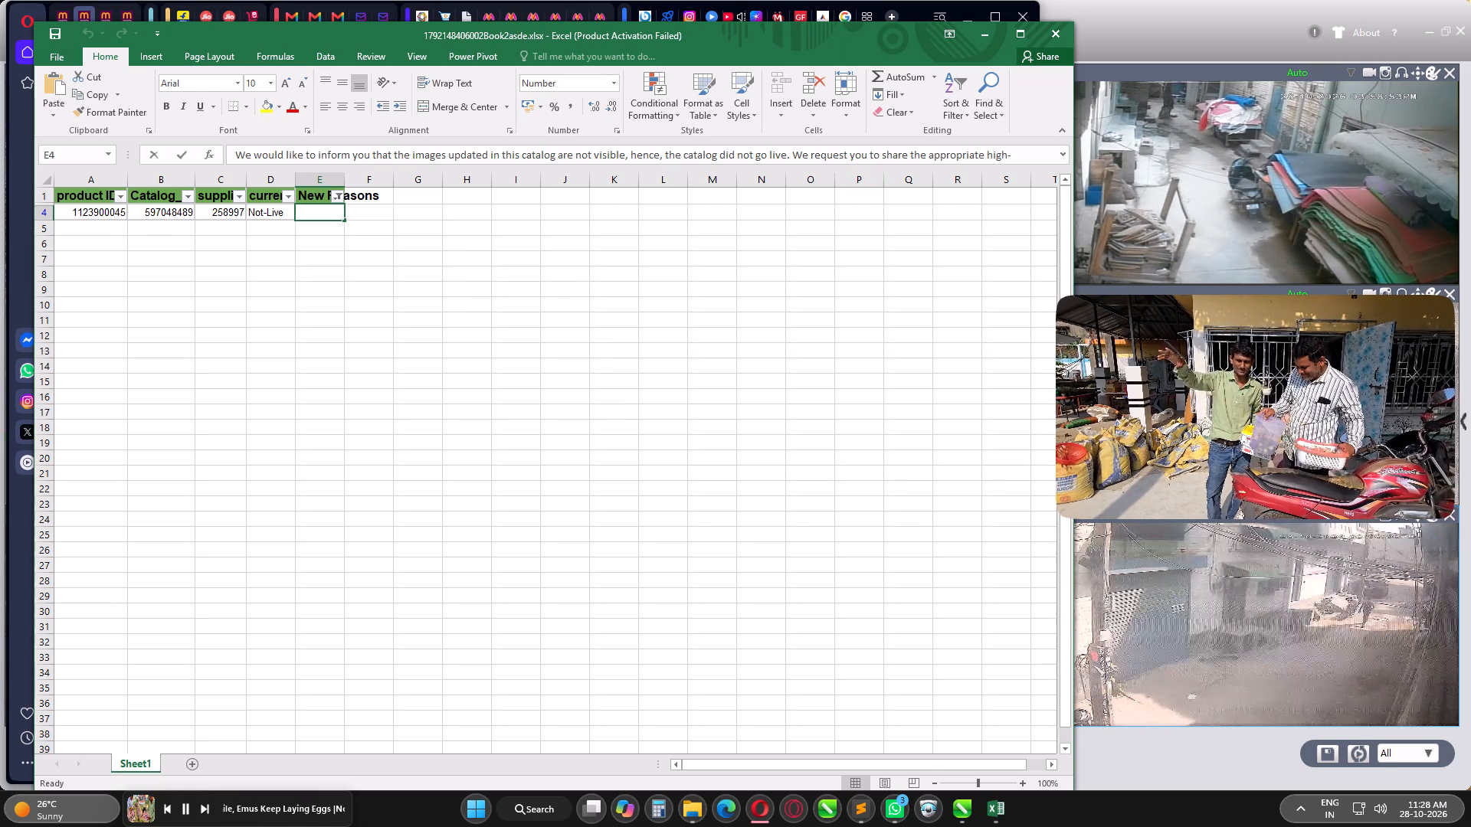
key(Right)
key(Right)
key(Right)
key(Right)
key(Right)
key(Right)
key(Right)
key(Right)
key(Right)
key(Right)
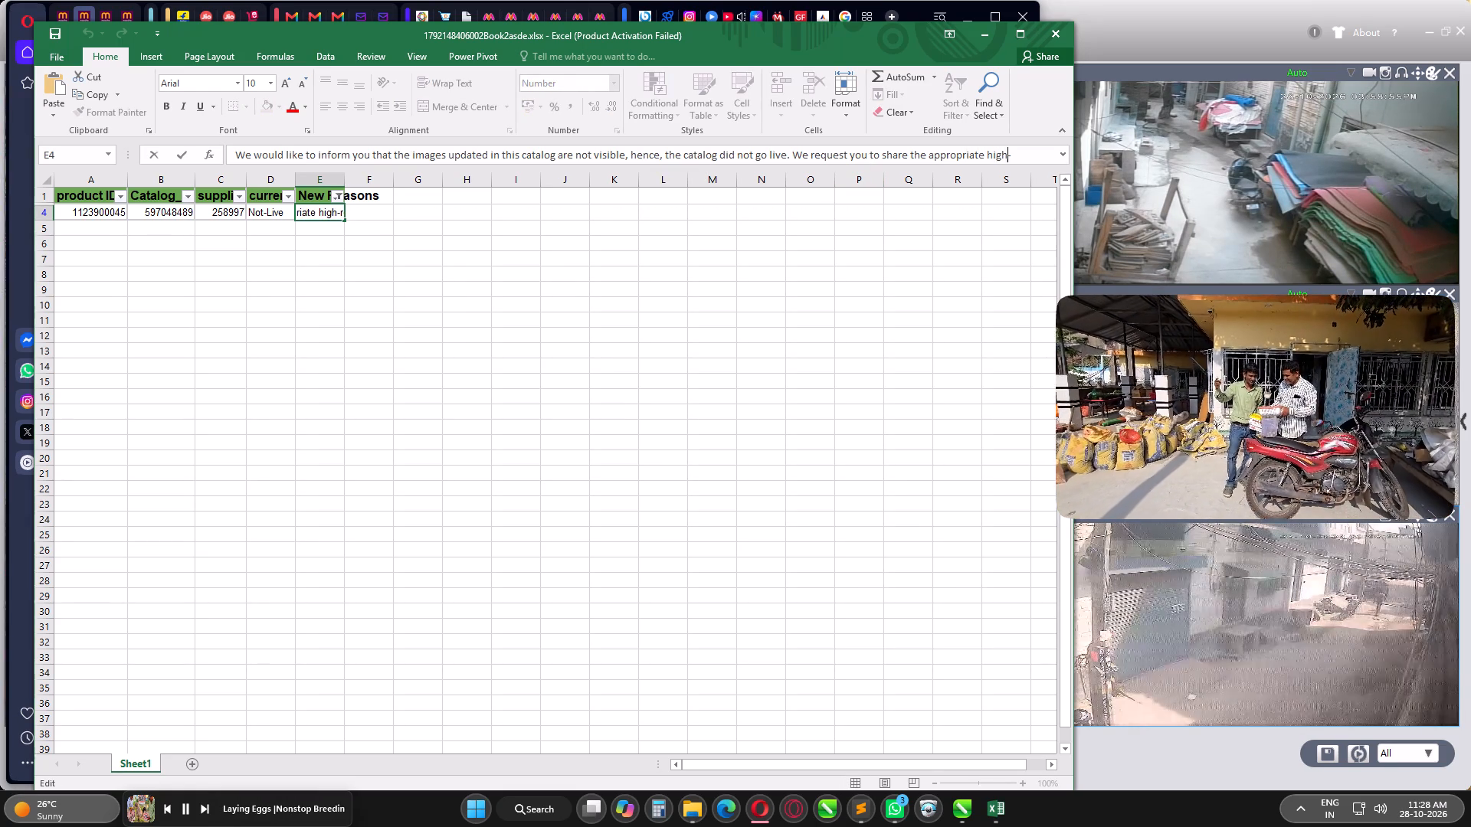
key(Right)
key(Right)
key(Right)
key(Right)
key(Right)
key(Right)
key(Right)
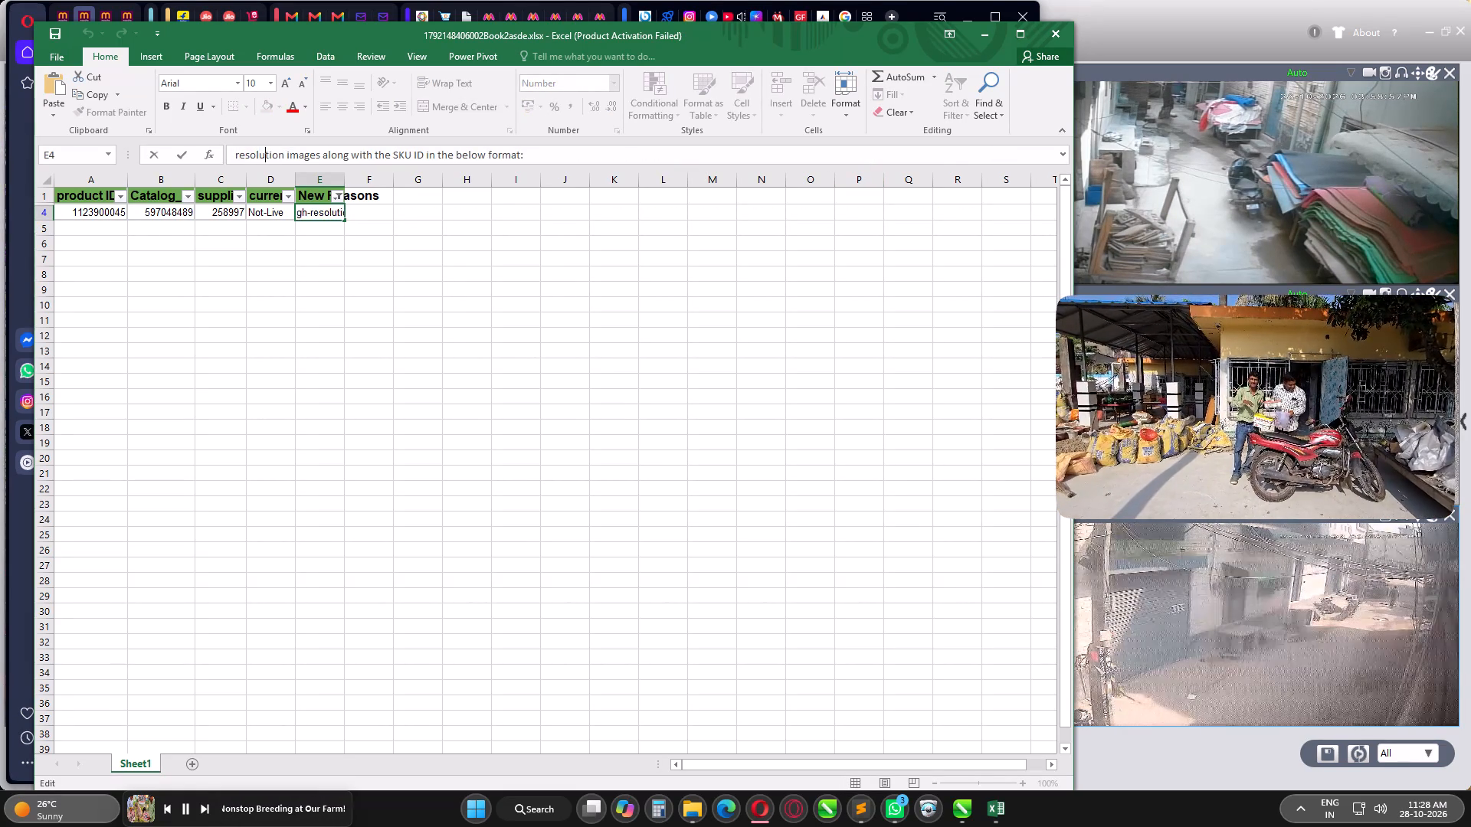
key(Right)
key(Right)
key(Right)
key(Right)
key(Right)
key(Right)
key(Right)
key(Right)
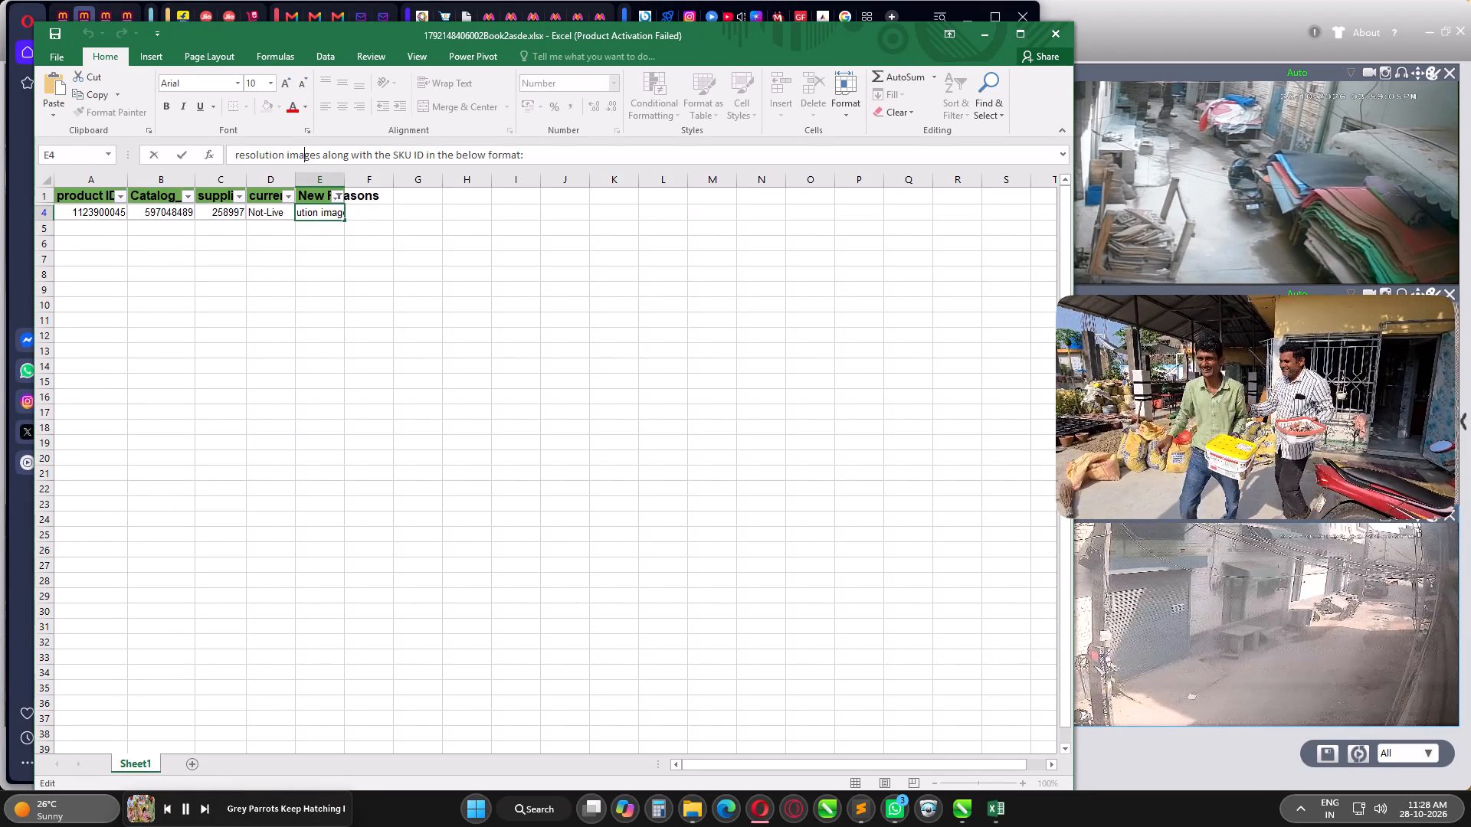
key(Left)
key(Left)
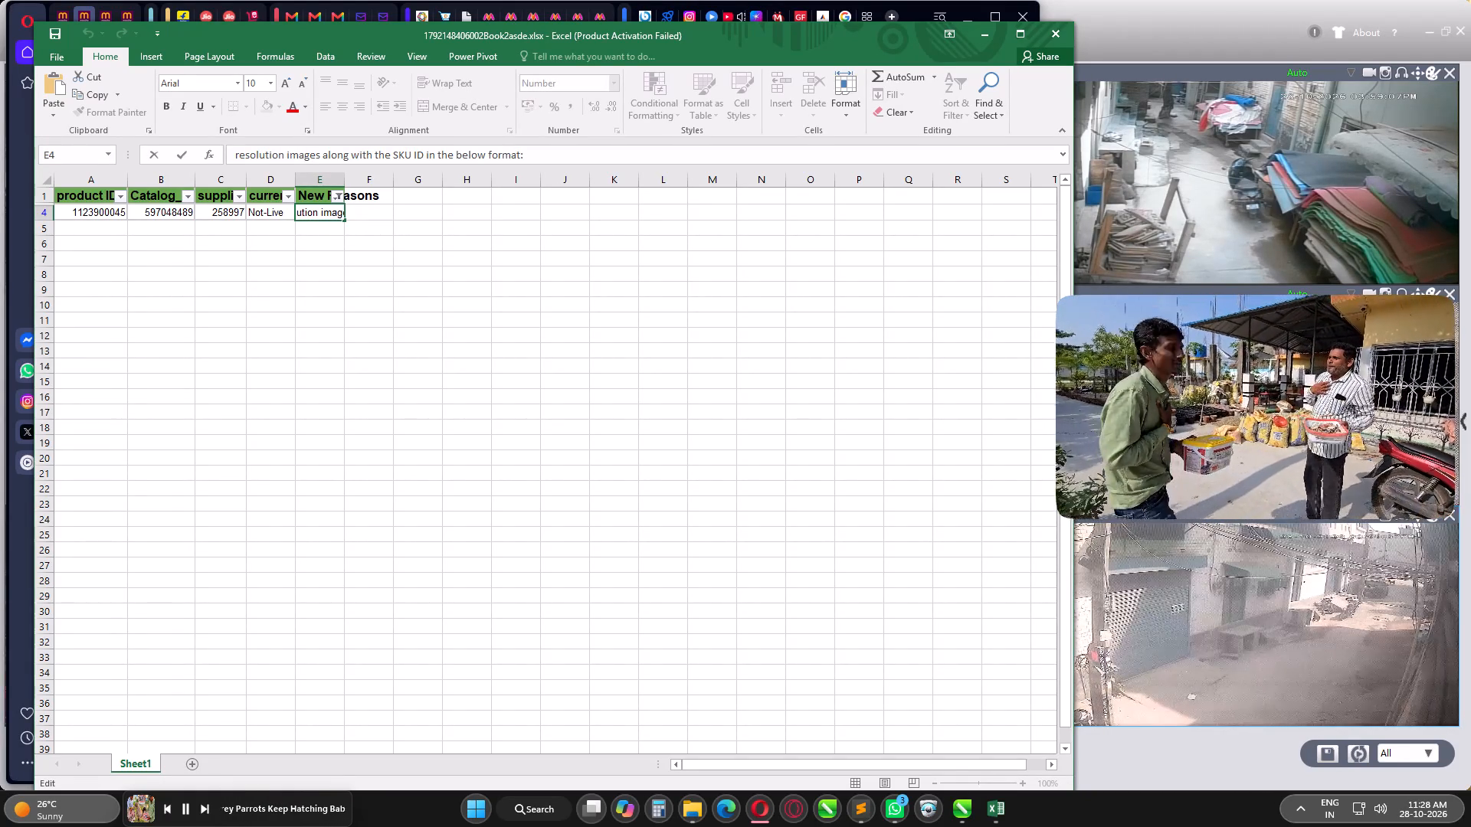
click(226, 261)
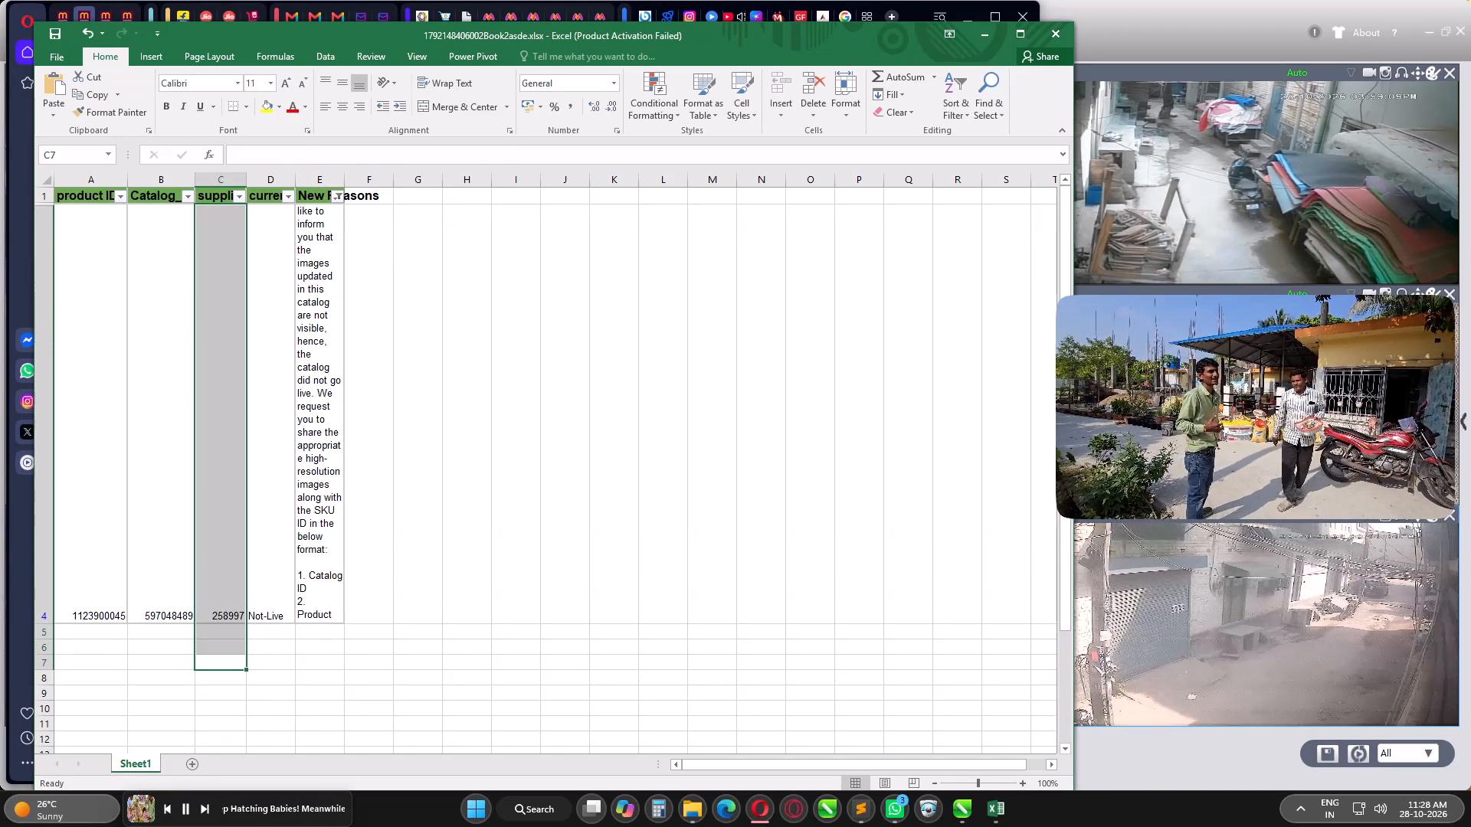
Widen the New Reasons column to several times its width and auto-fit the height of row 4 to its text.
click(290, 365)
drag(346, 178, 588, 175)
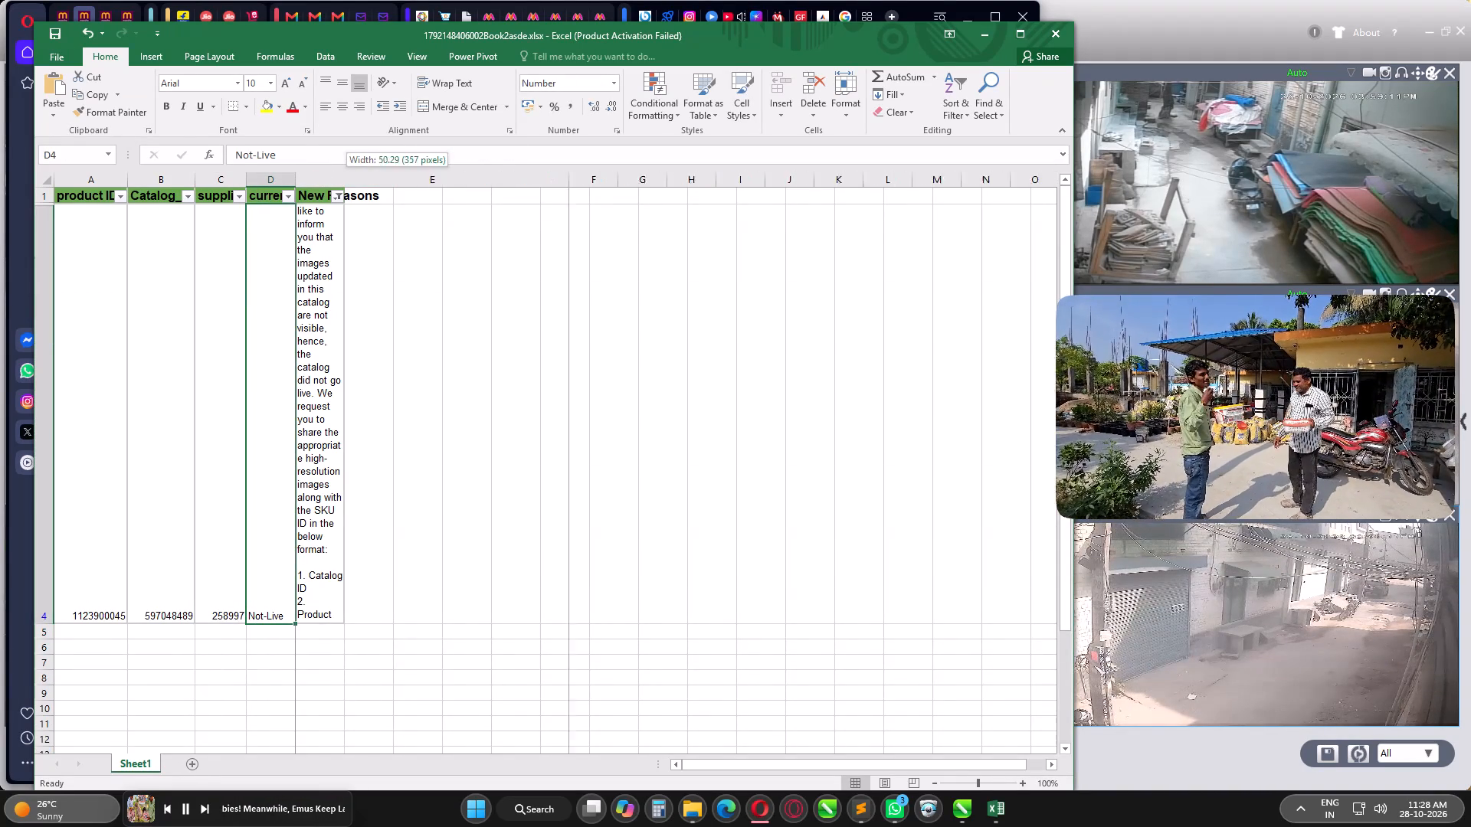
drag(588, 175, 736, 168)
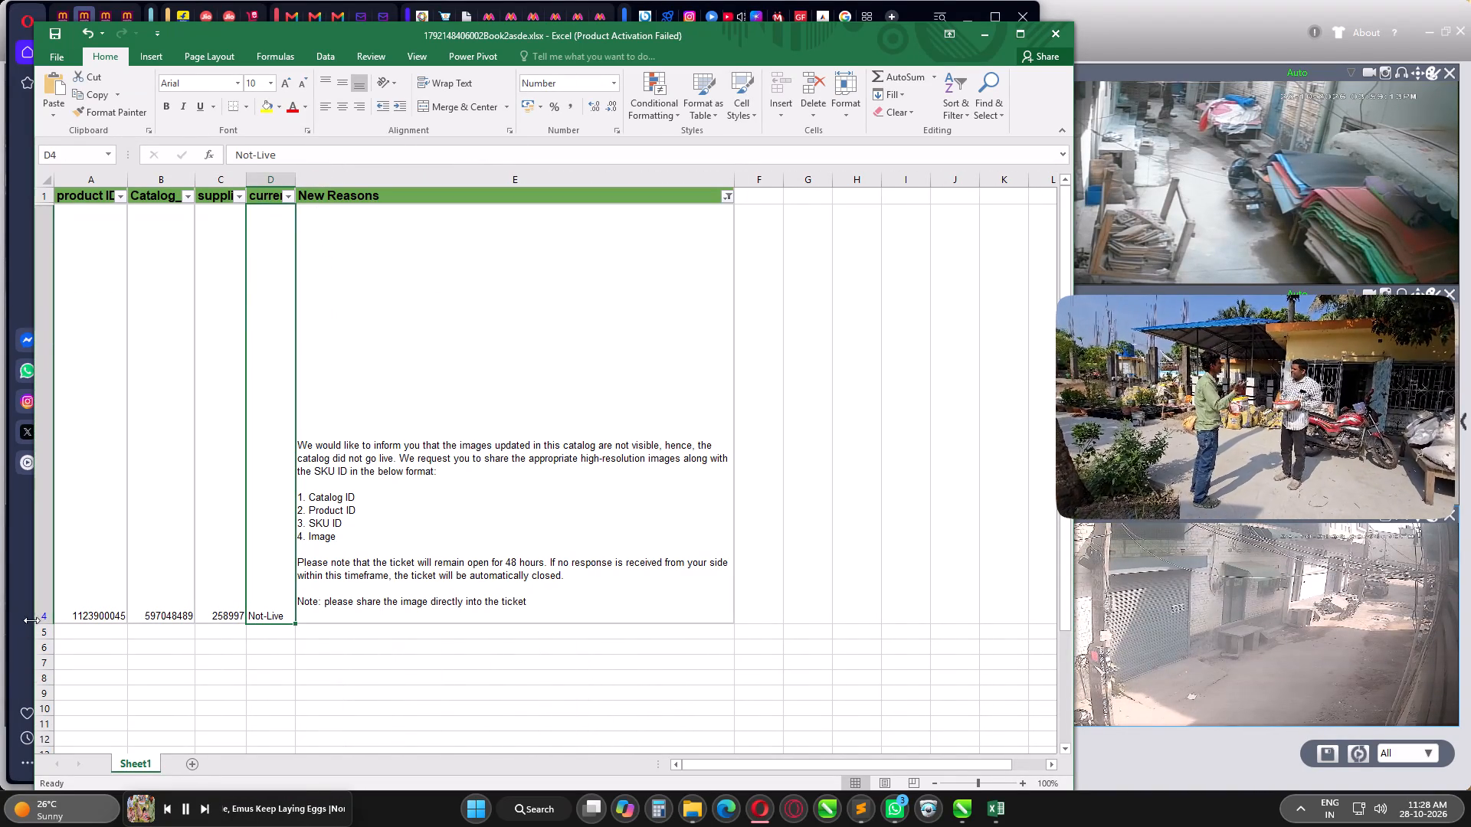
double_click(49, 626)
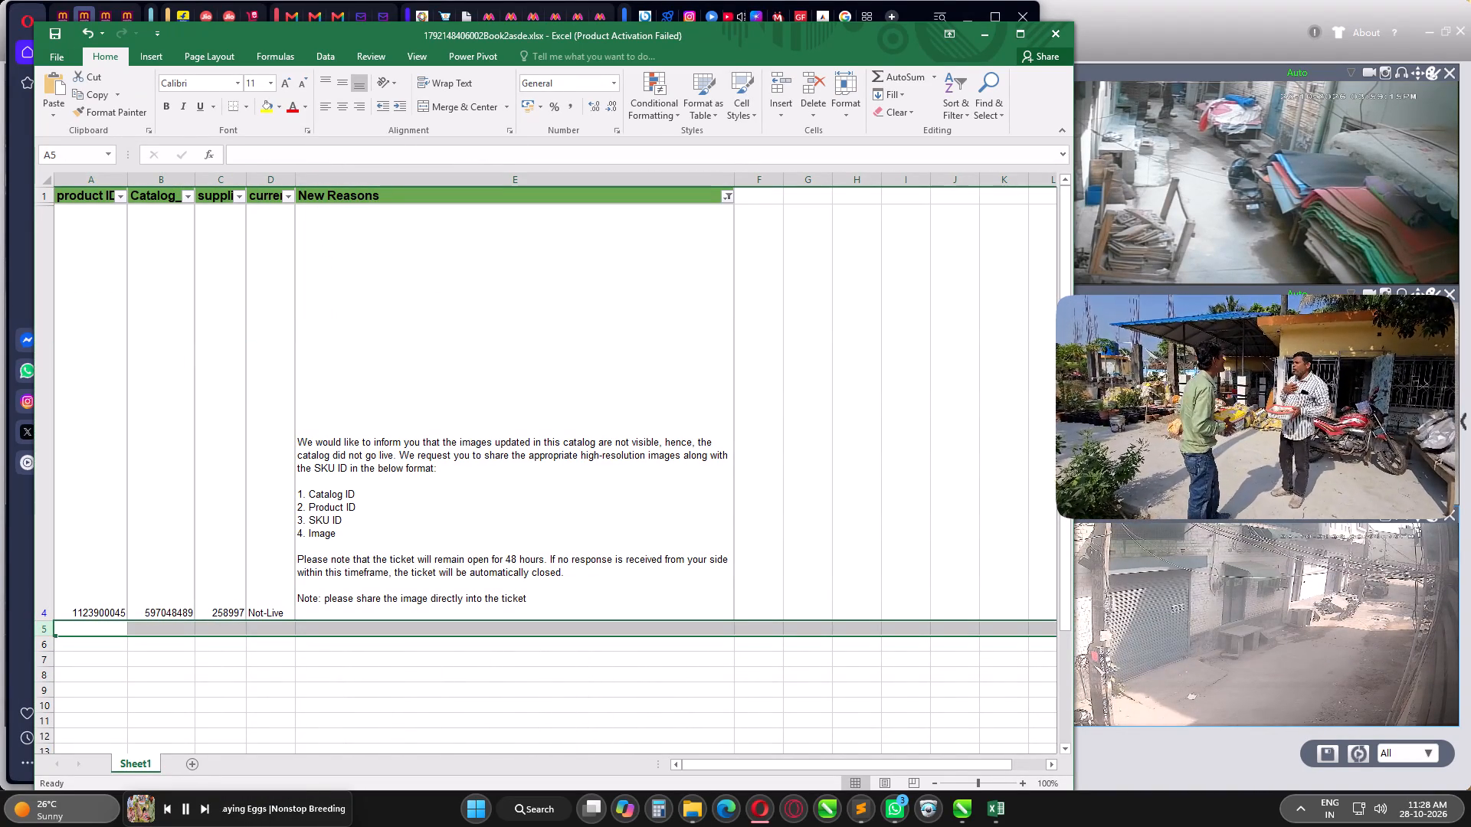
double_click(45, 621)
click(368, 491)
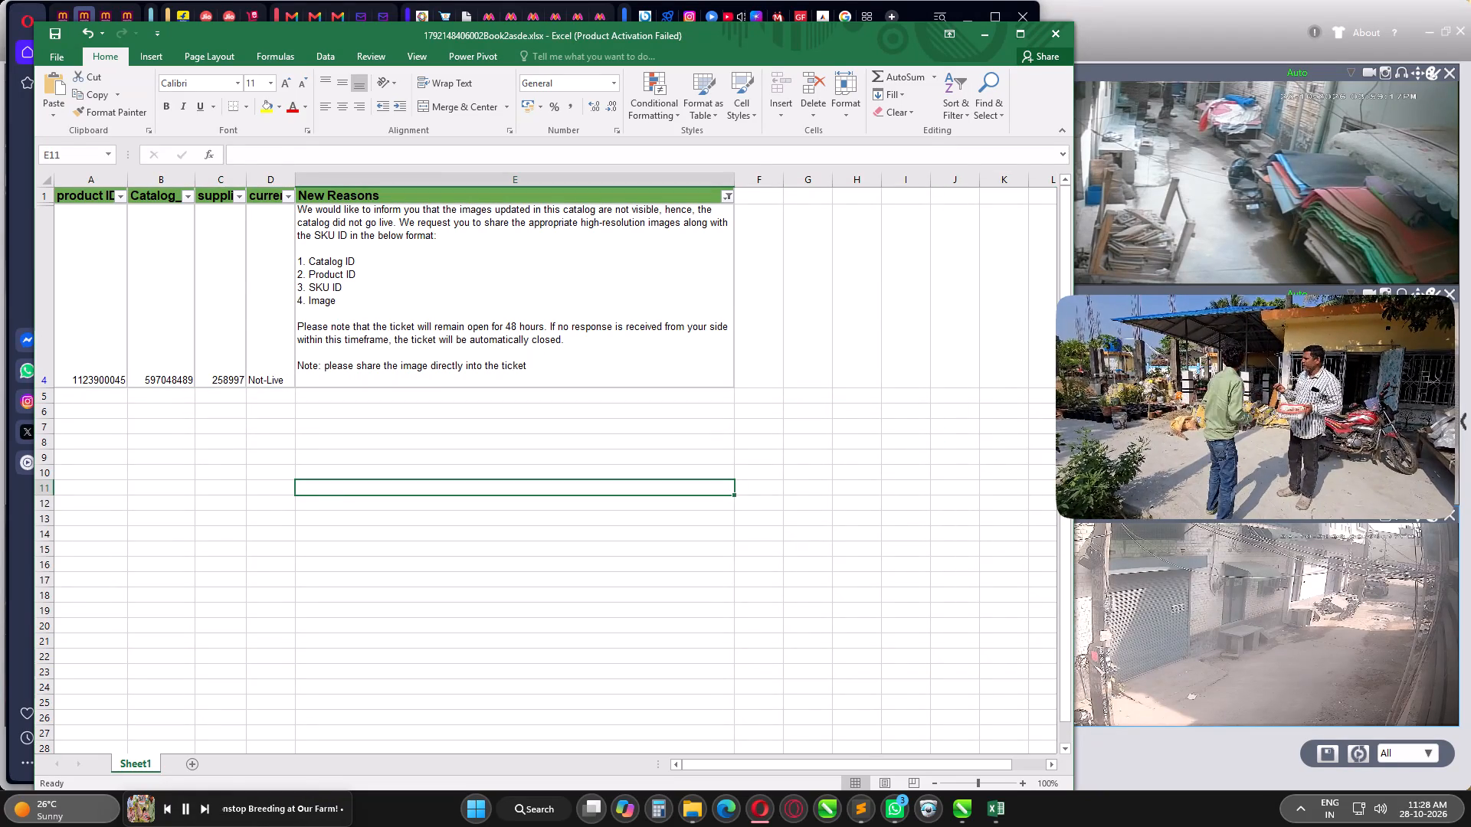
Examine the sheet's column headings, the New Reasons remark, and the product, catalog and supplier IDs in row 4.
click(223, 196)
key(Left)
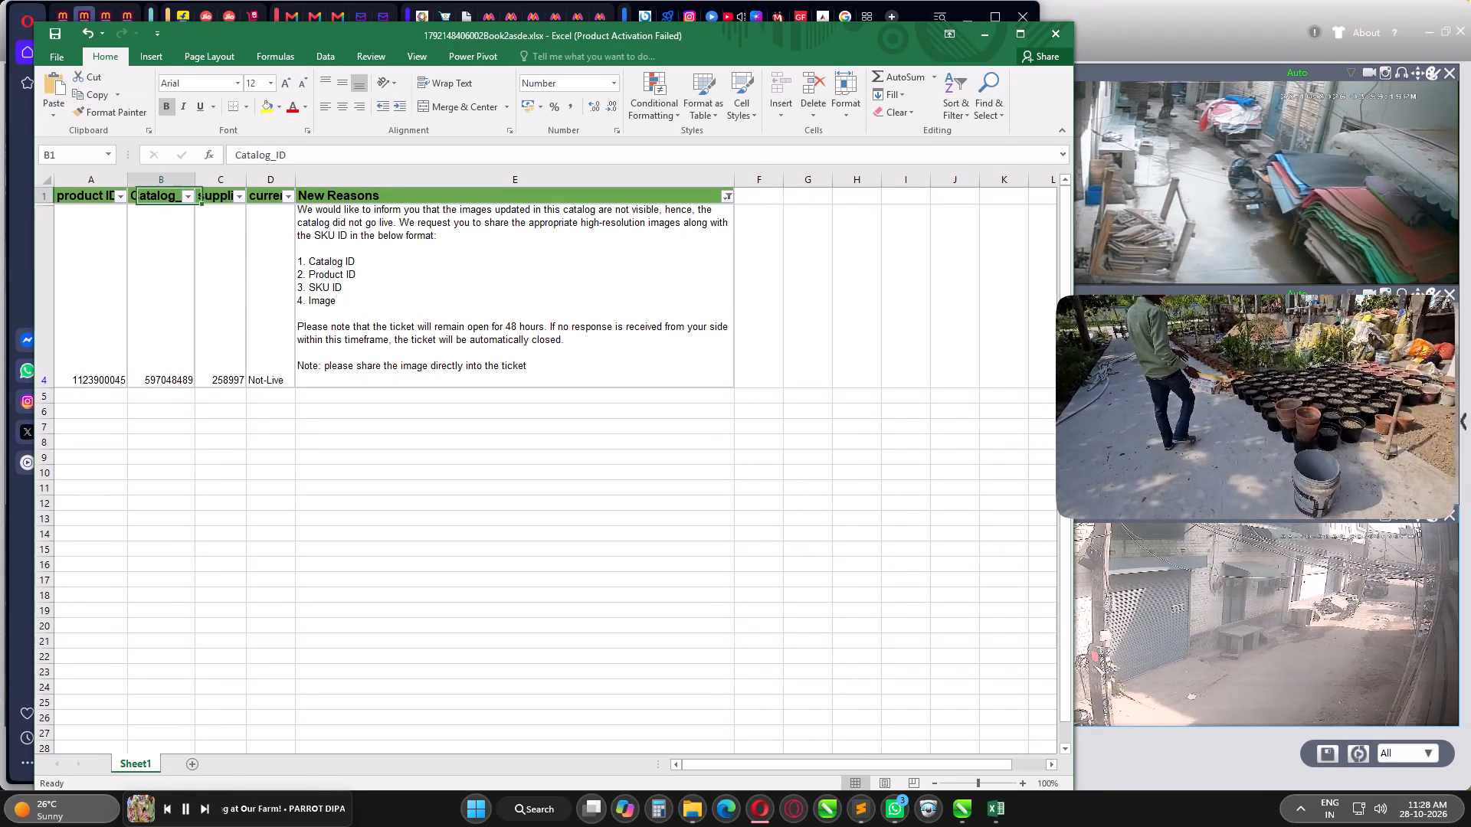
key(Left)
key(Right)
key(Right)
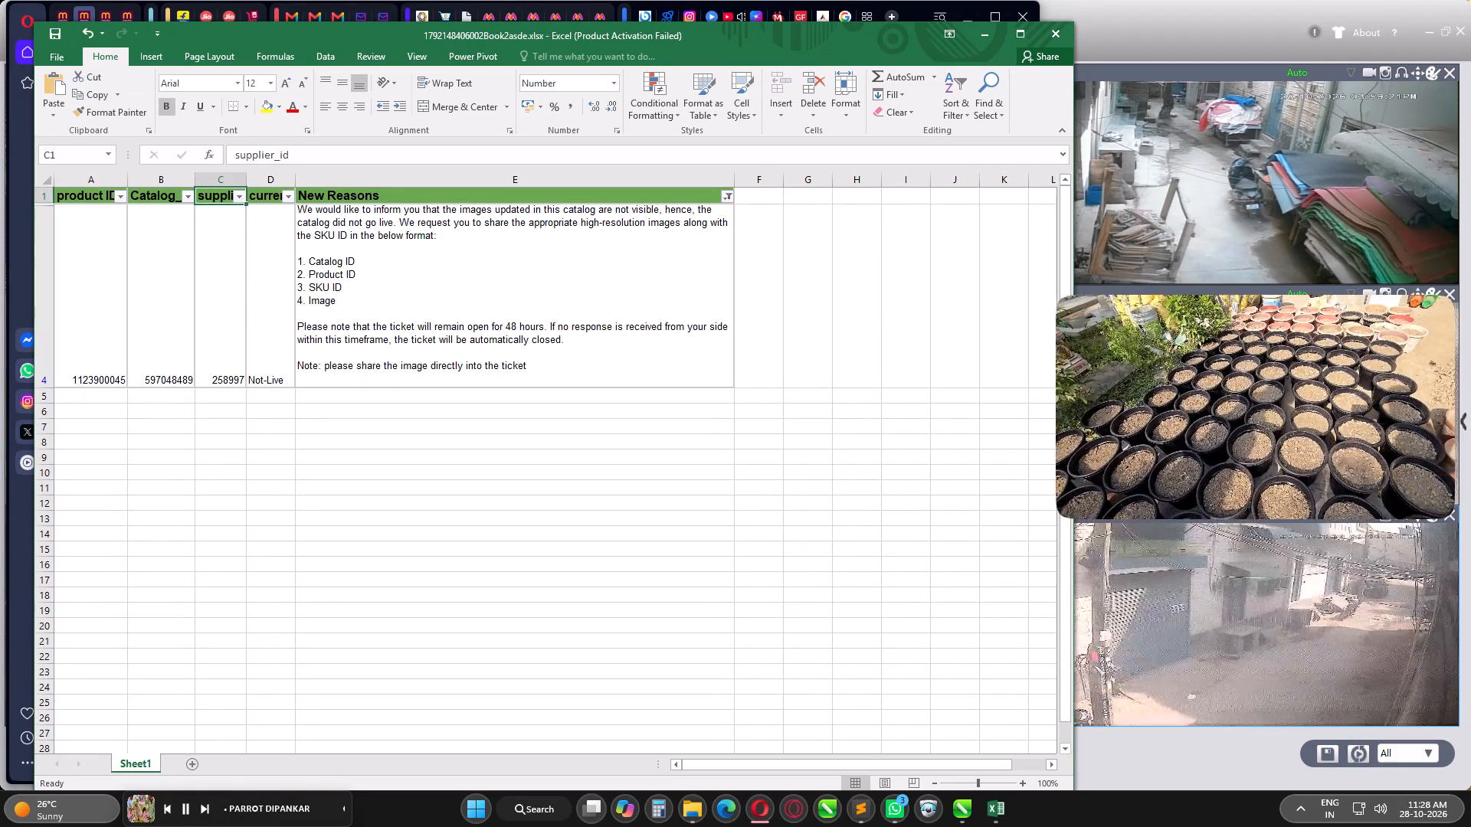
key(Right)
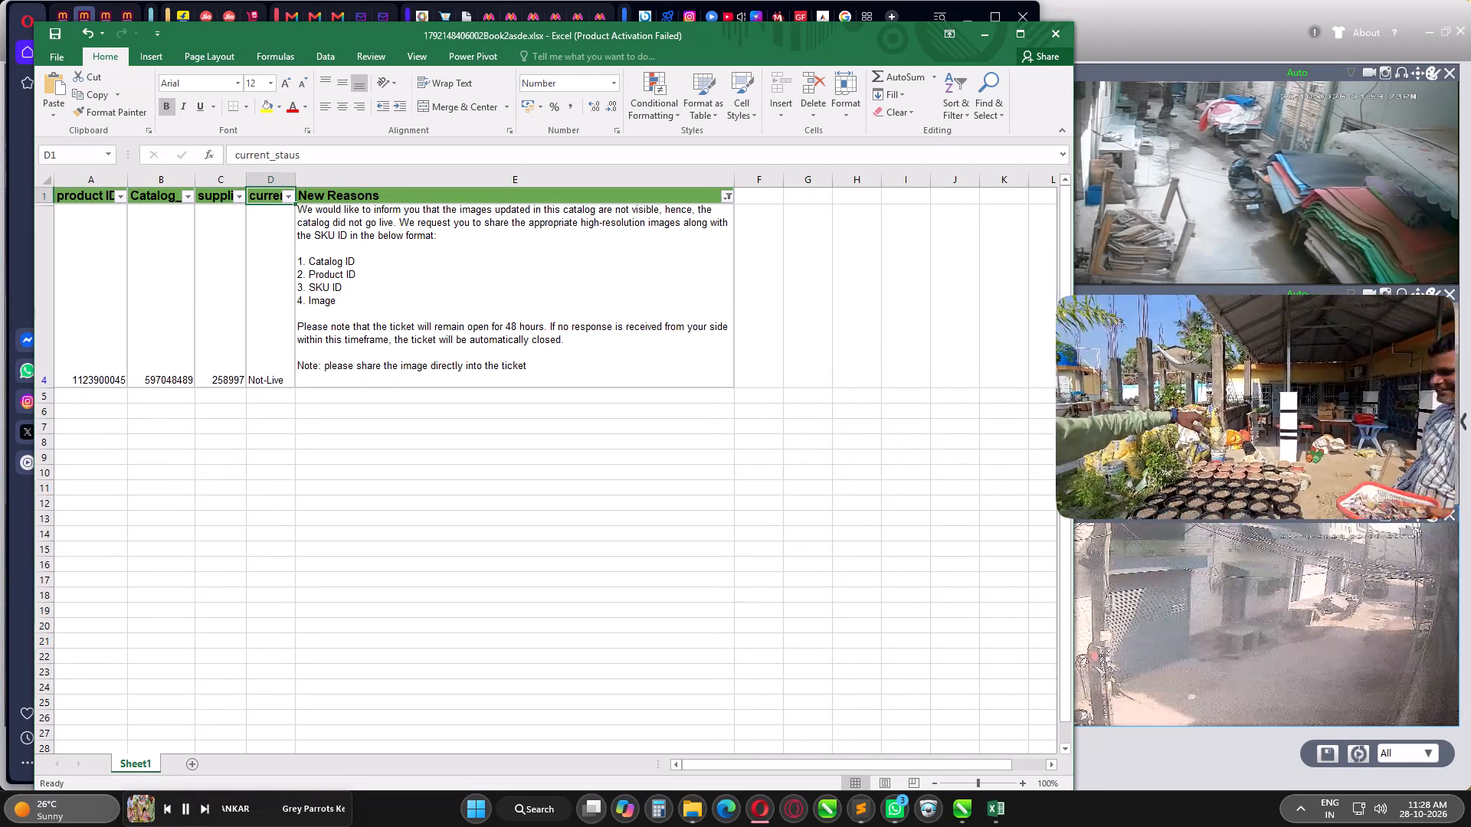
click(411, 259)
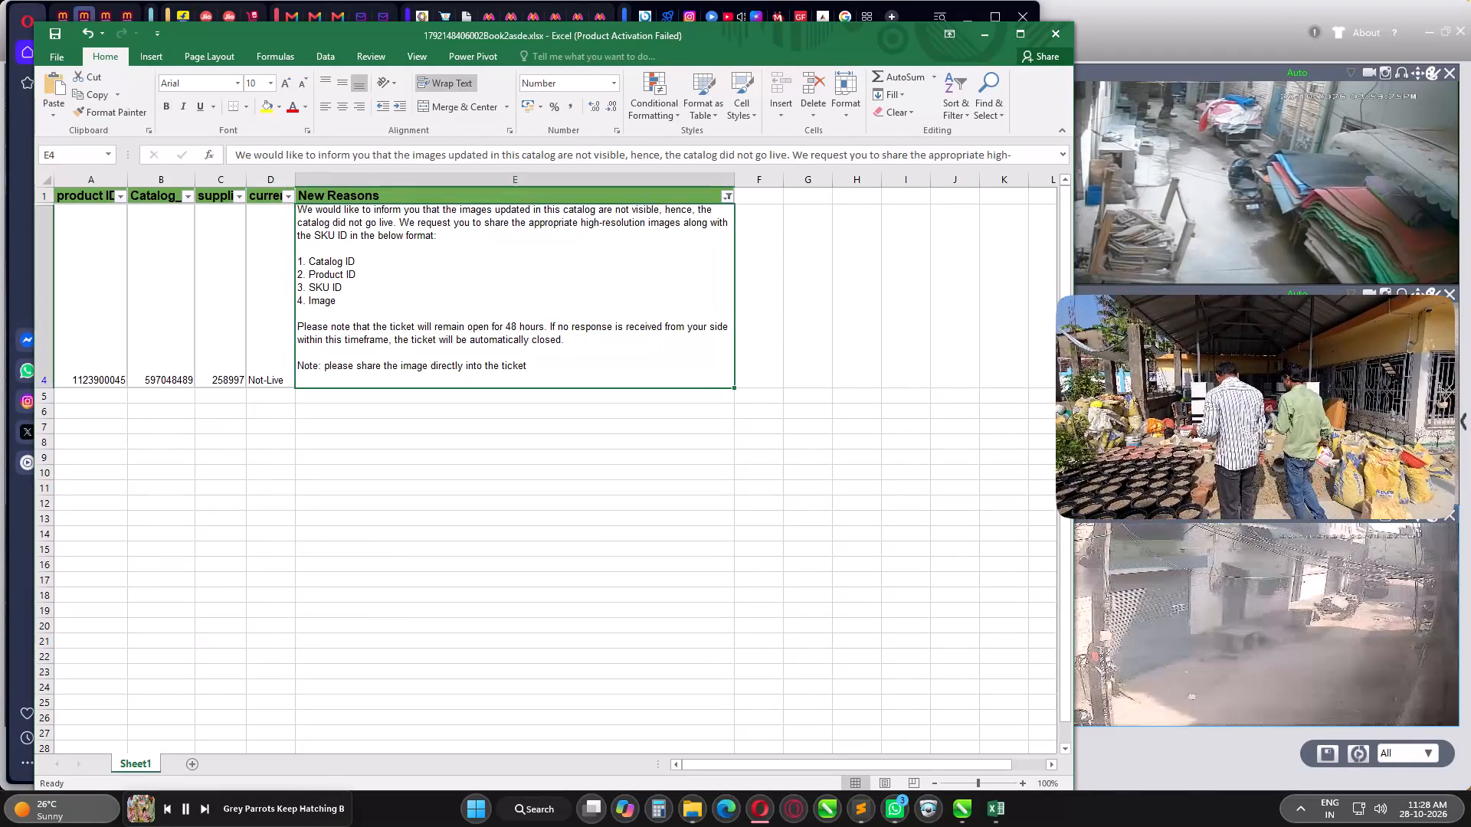
double_click(411, 259)
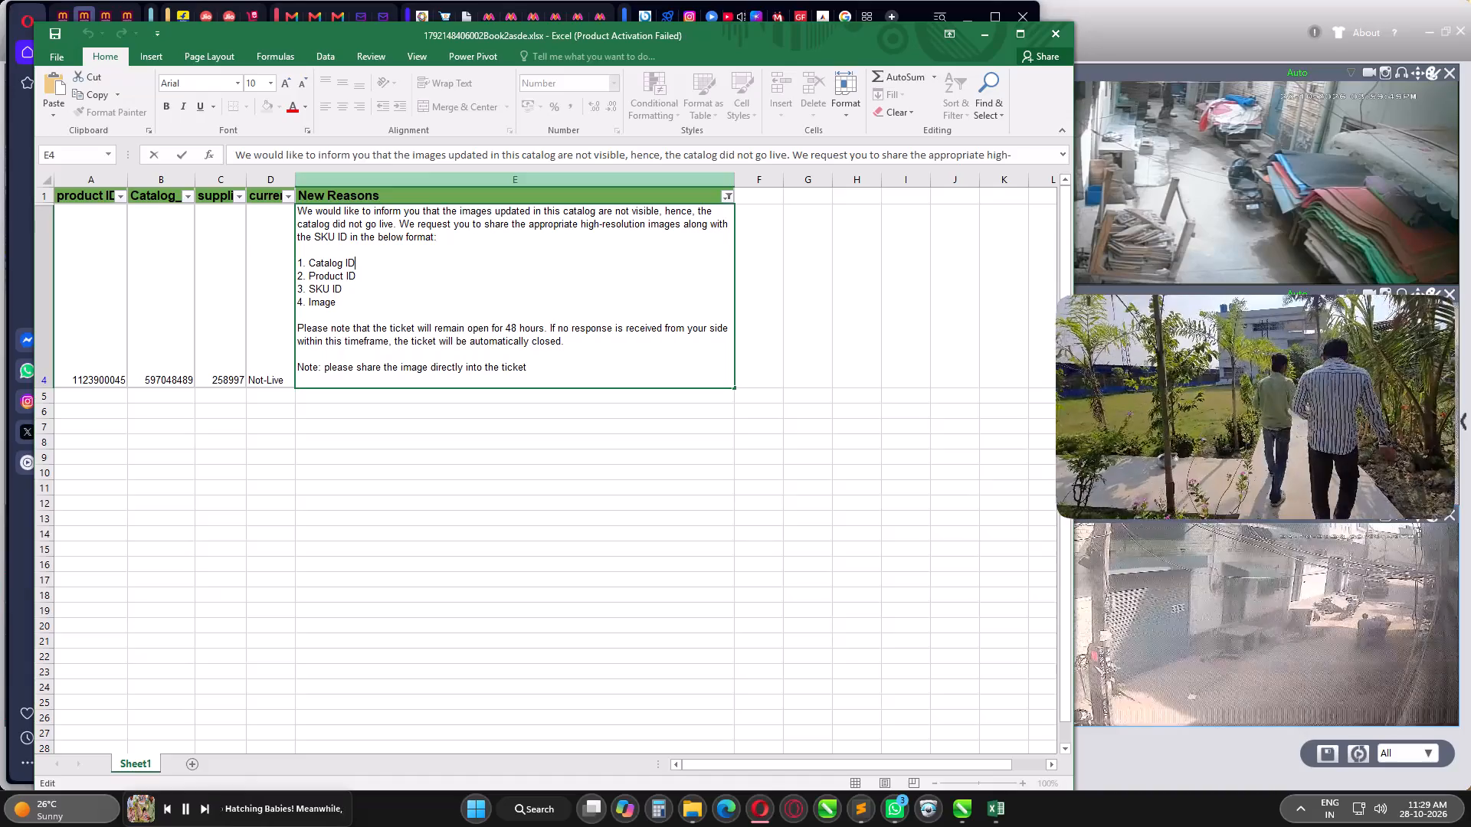
click(103, 338)
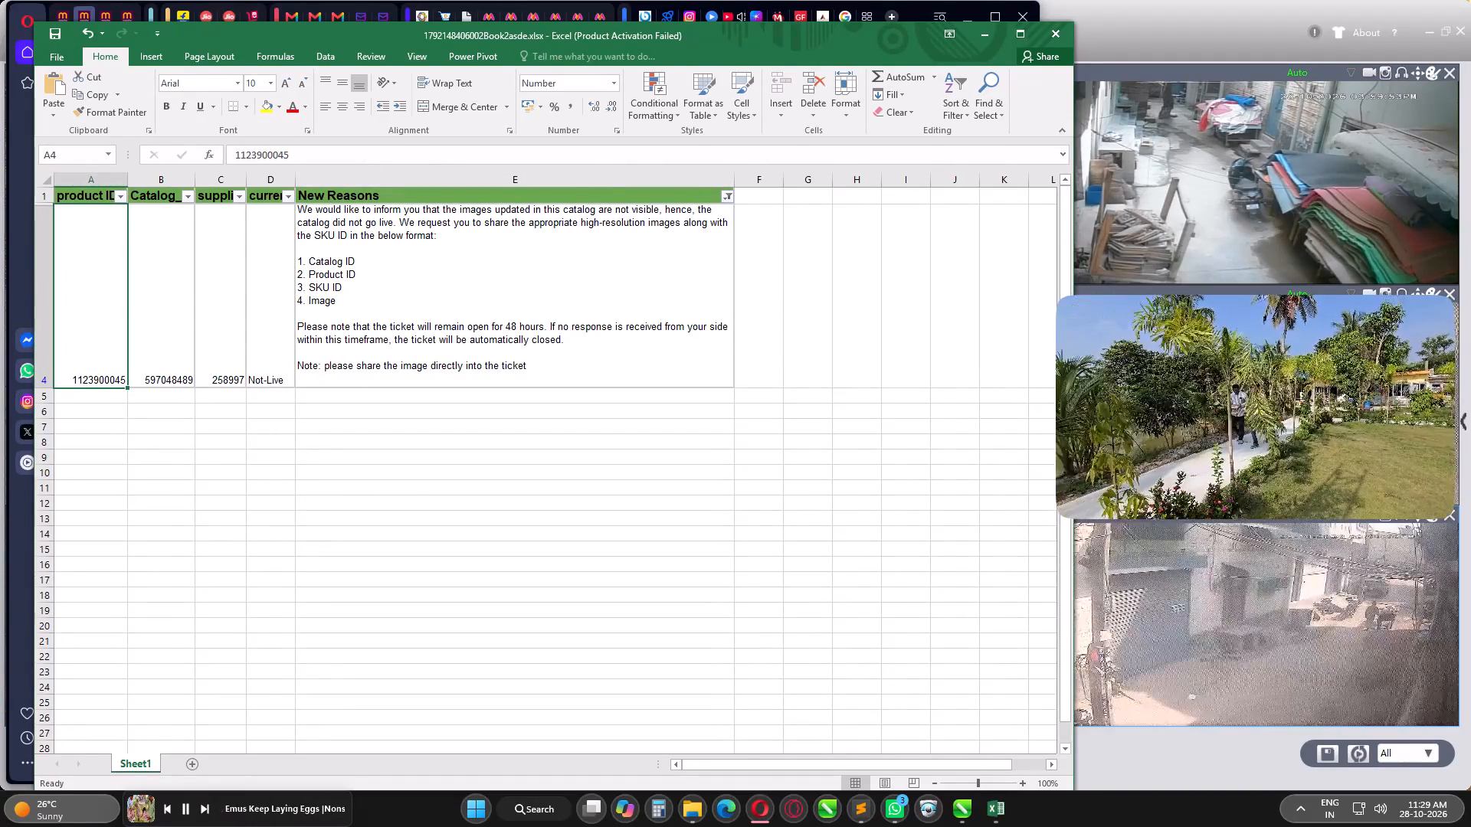
click(142, 348)
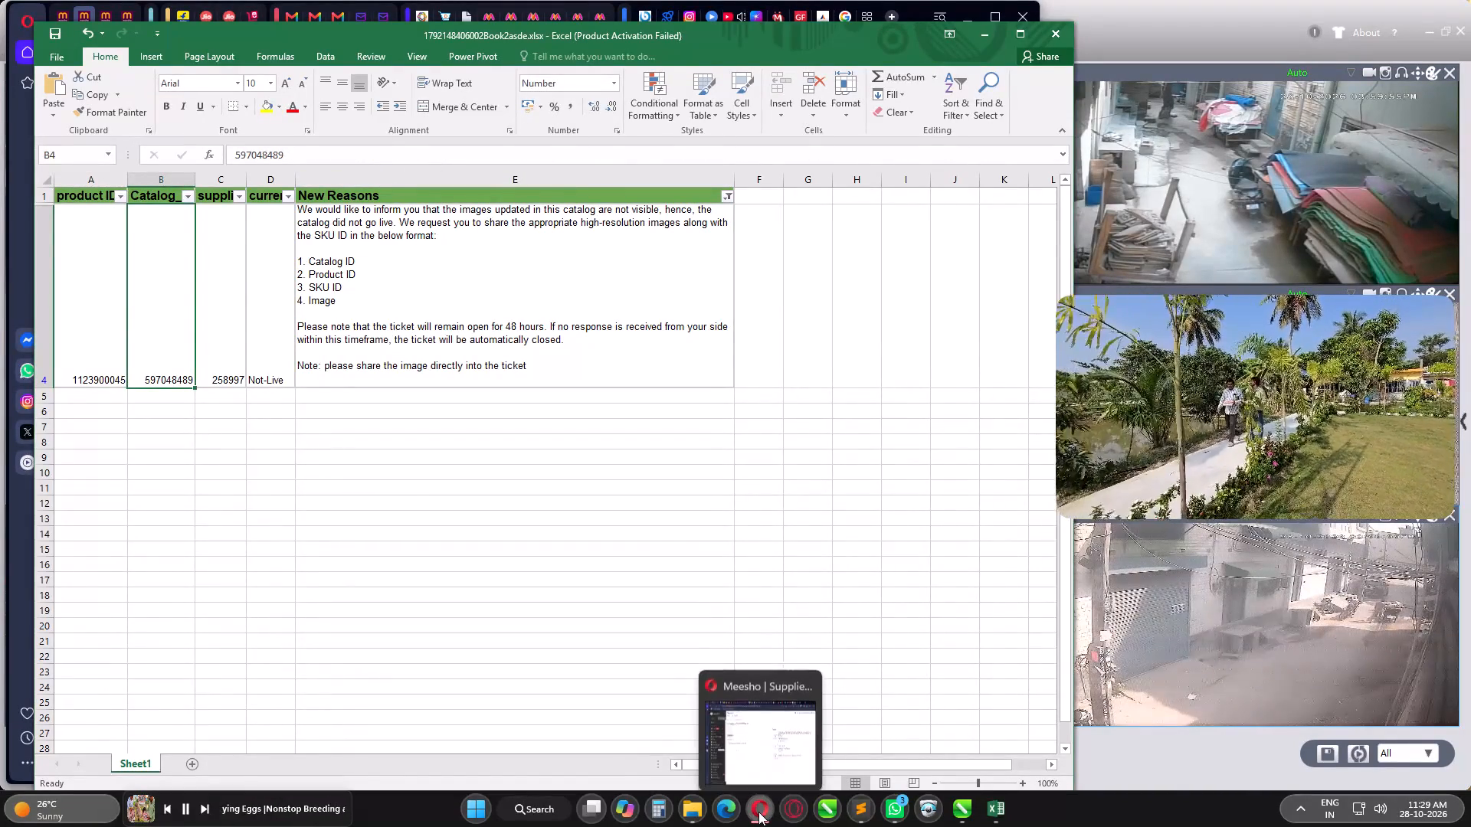
click(758, 812)
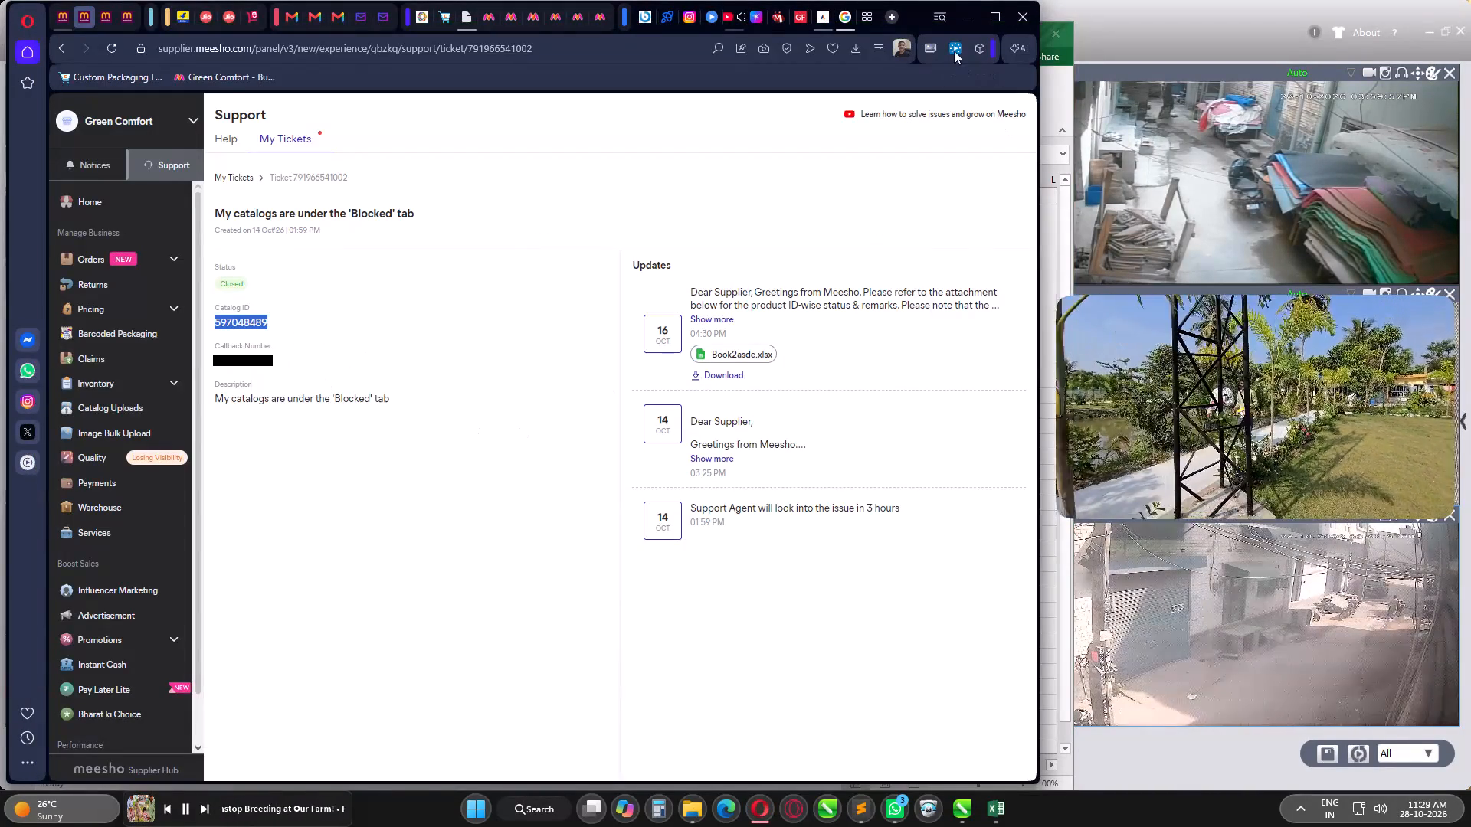
click(963, 22)
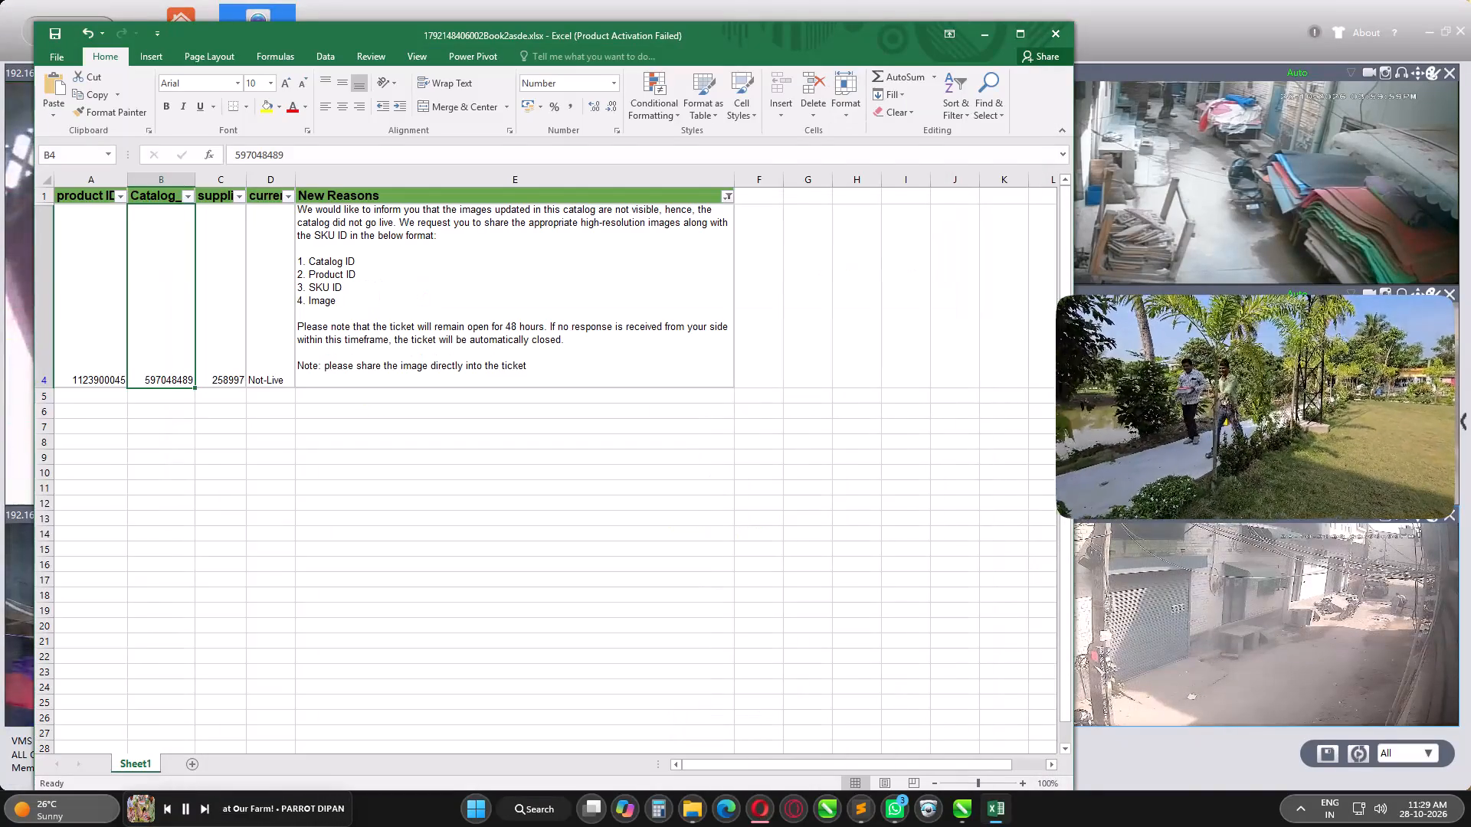
click(225, 368)
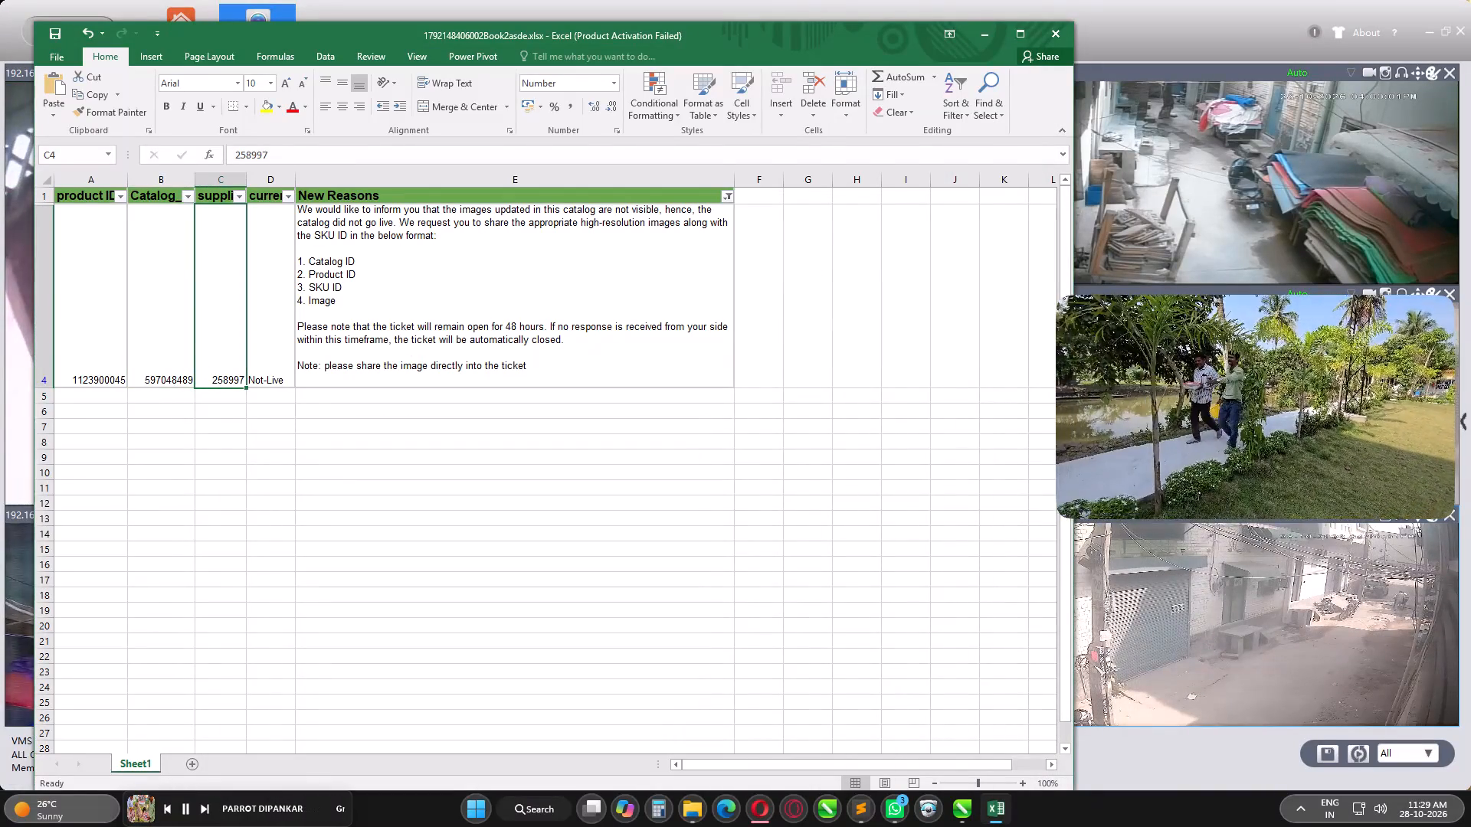
Switch to the browser's inventory results and copy the style ID COSMIC-PURPLE 12OCT of the 3.5-4 Years purple sandals.
click(767, 812)
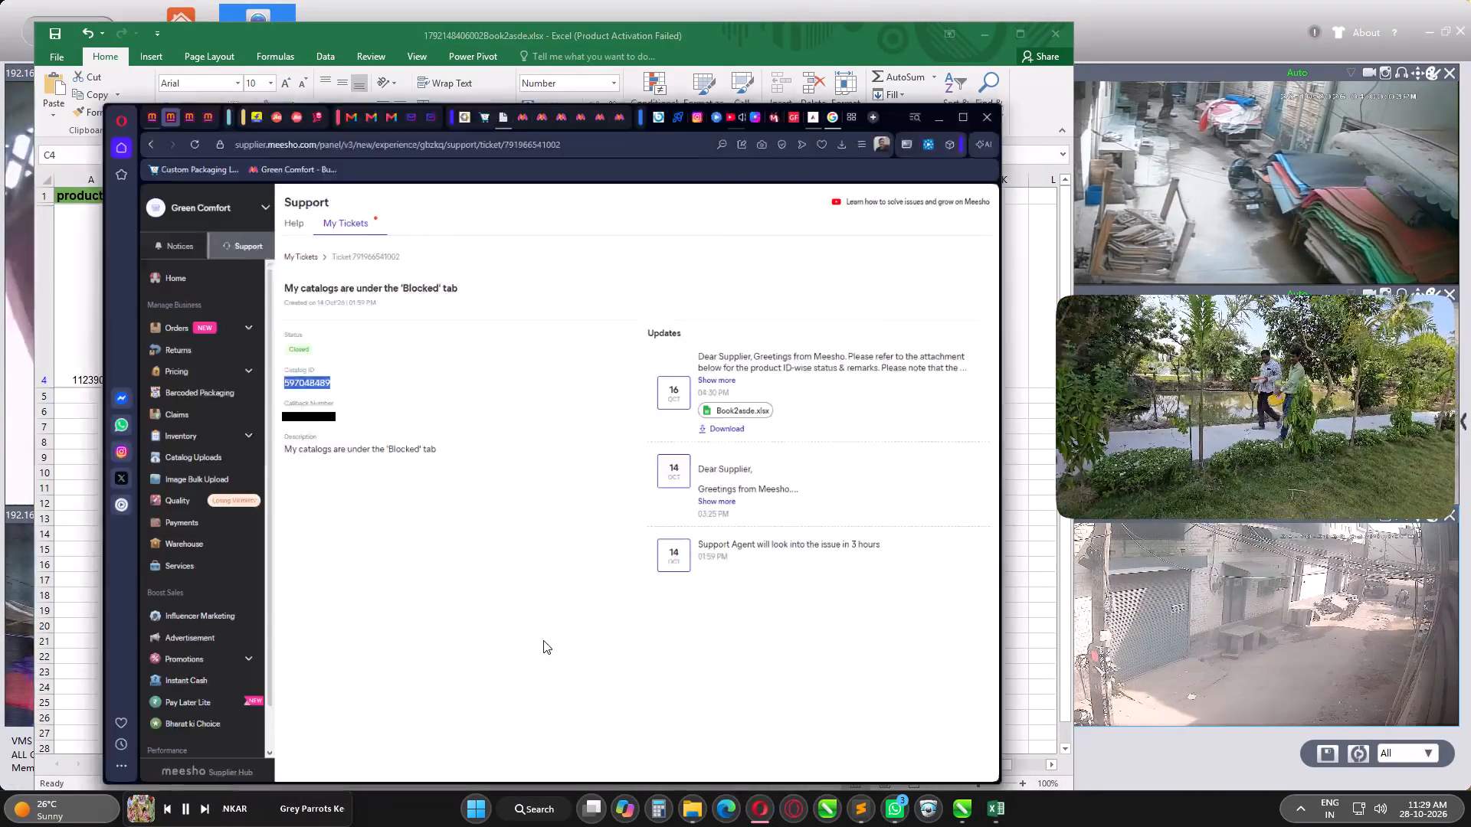
click(58, 15)
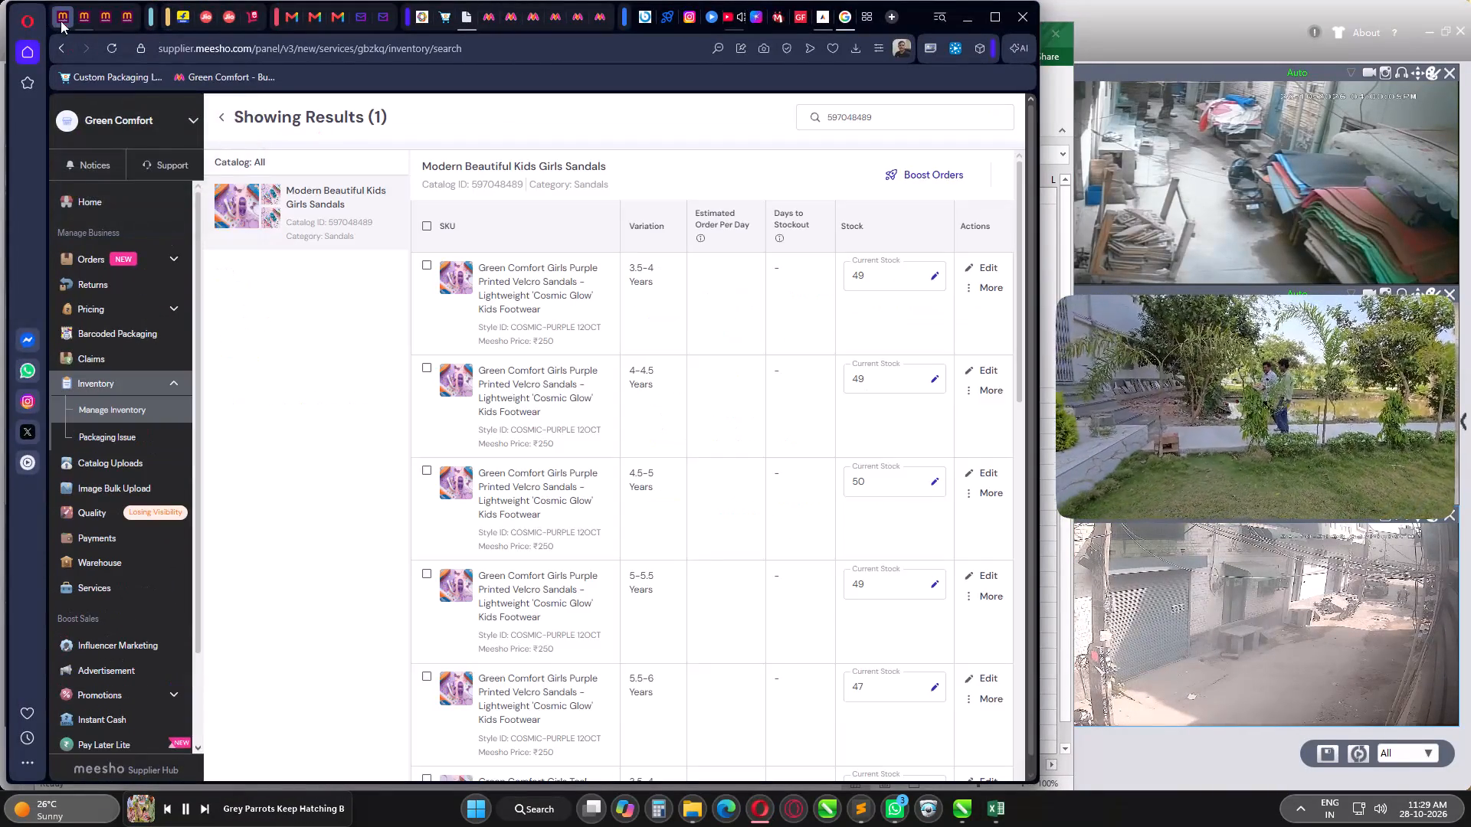
click(901, 116)
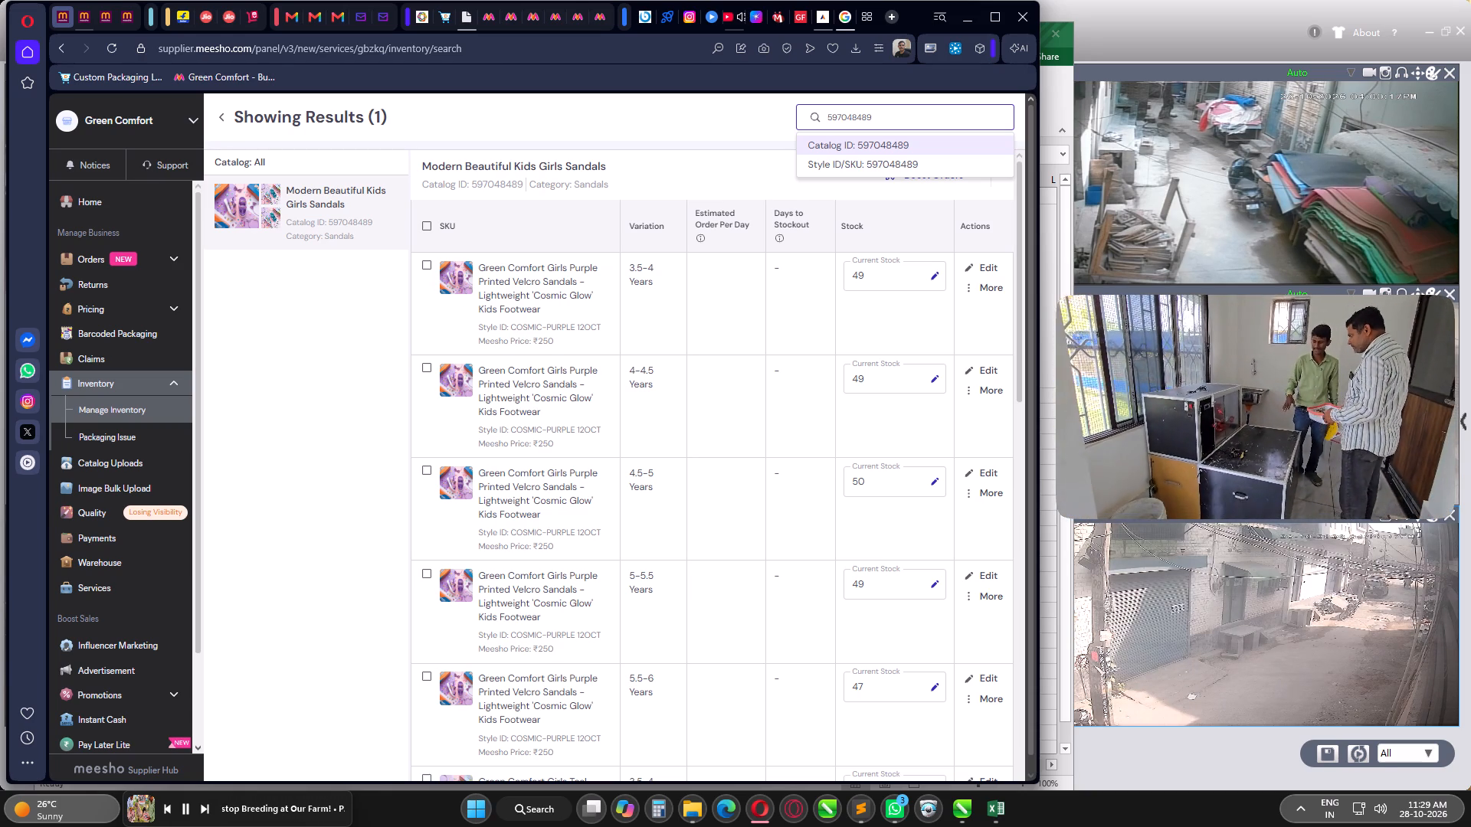
drag(513, 325, 604, 331)
key(ctrl+c)
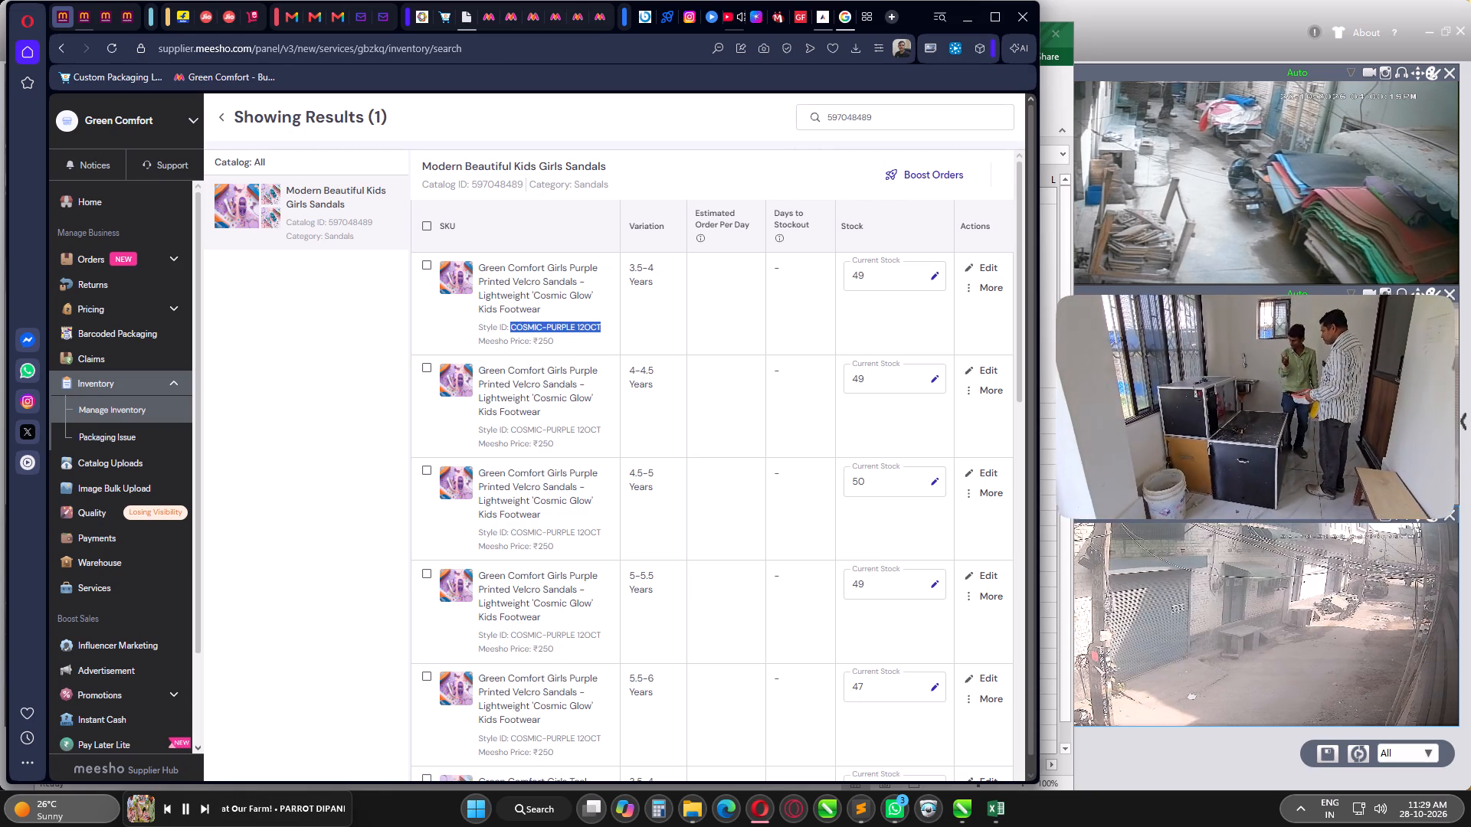
click(905, 113)
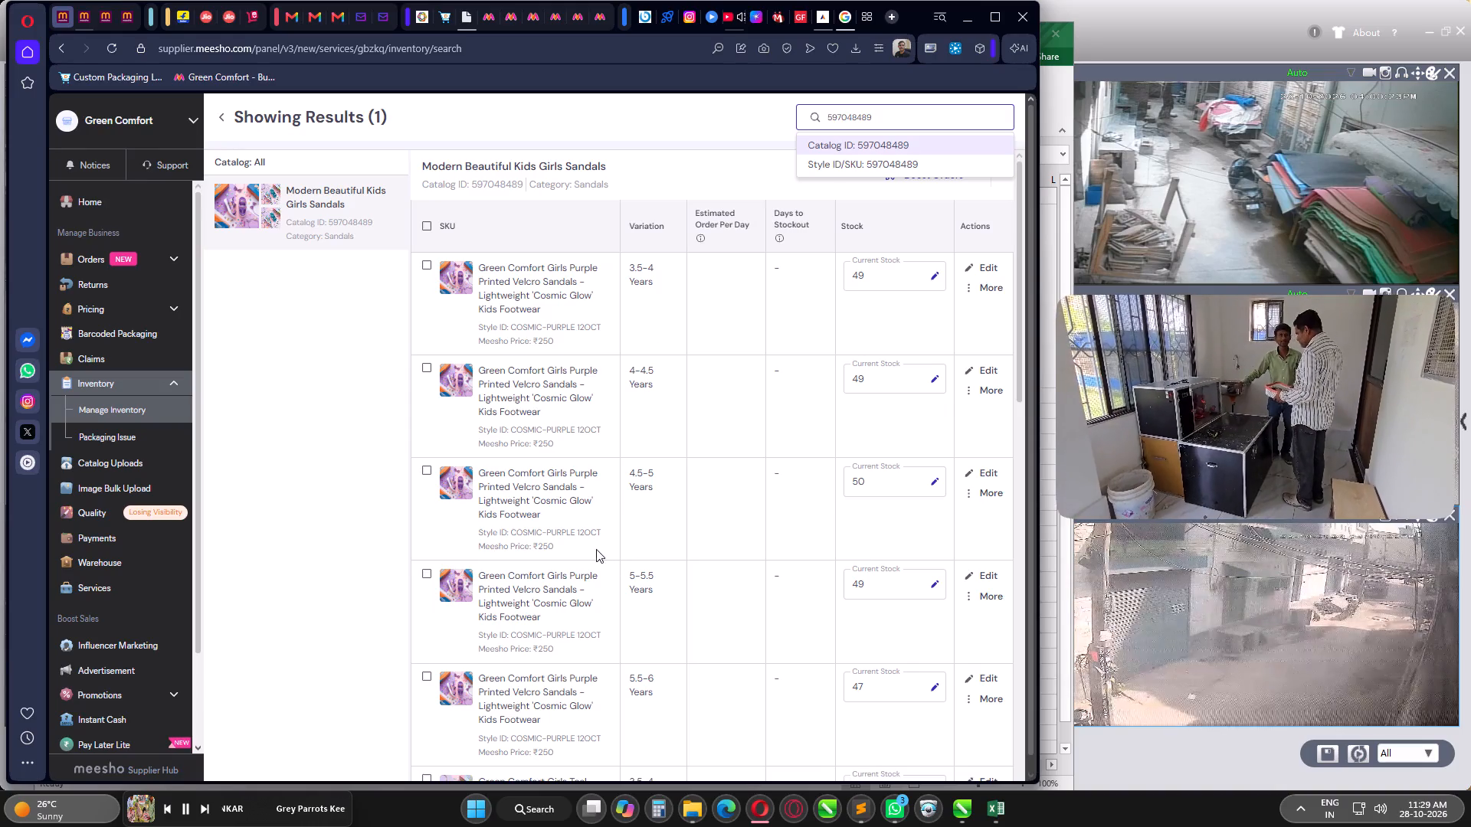
Revisit the blocked-catalog support ticket and switch back to the remarks workbook in Excel.
click(90, 23)
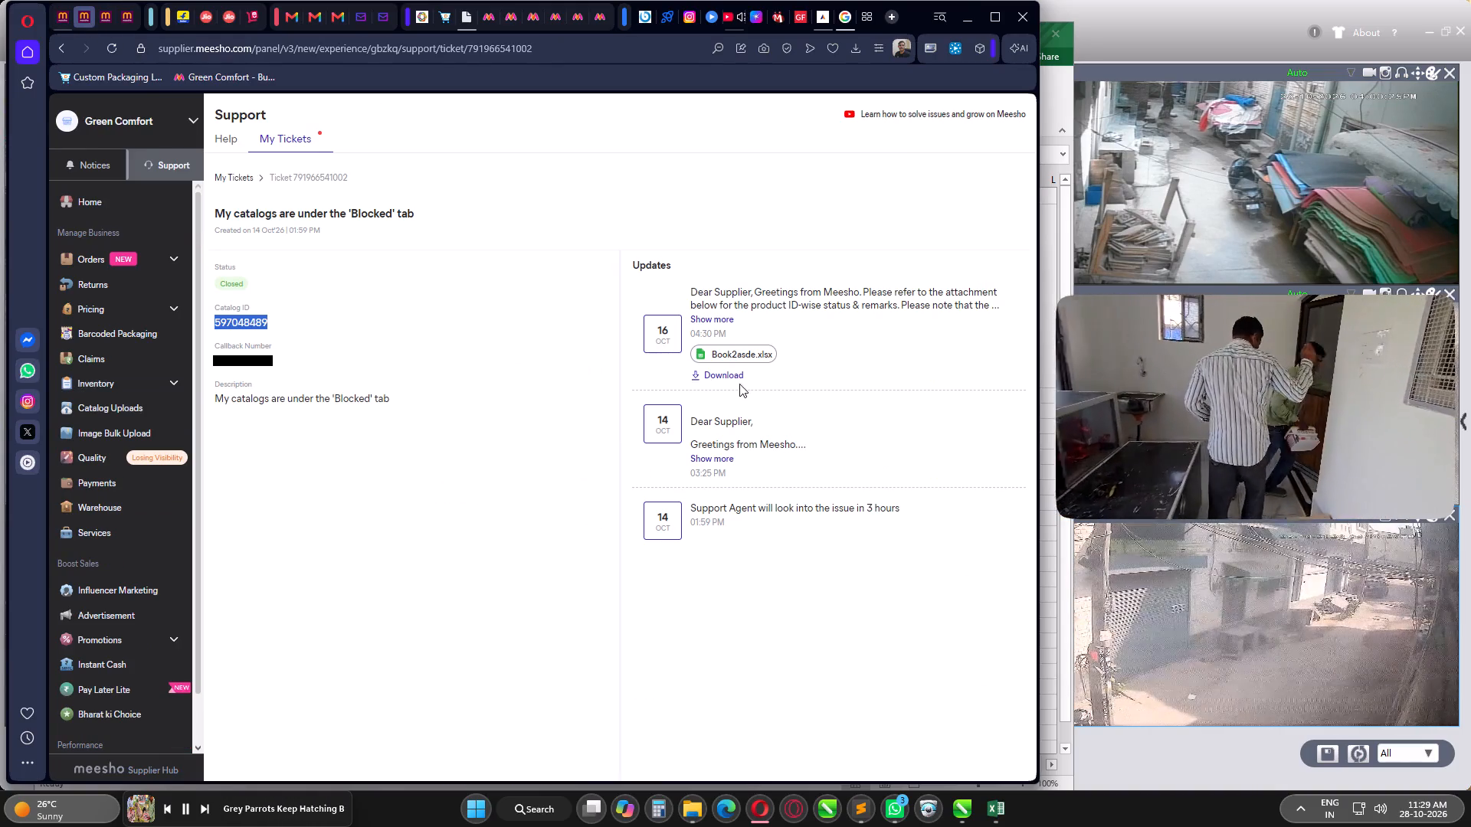
click(994, 801)
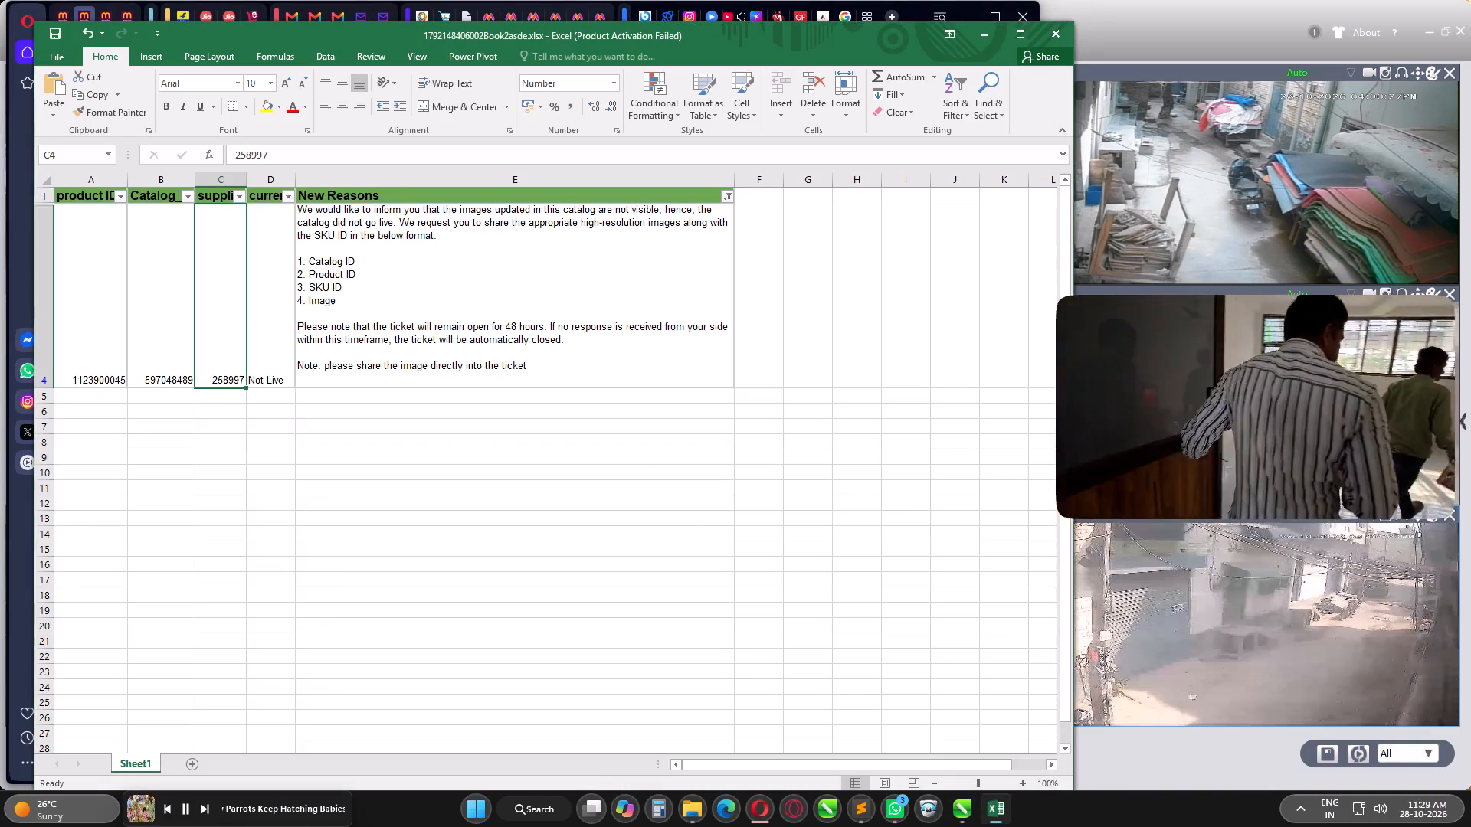
Append "- COSMIC-PURPLE 12OCT" after SKU ID in the New Reasons remark in row 4.
click(391, 285)
double_click(392, 289)
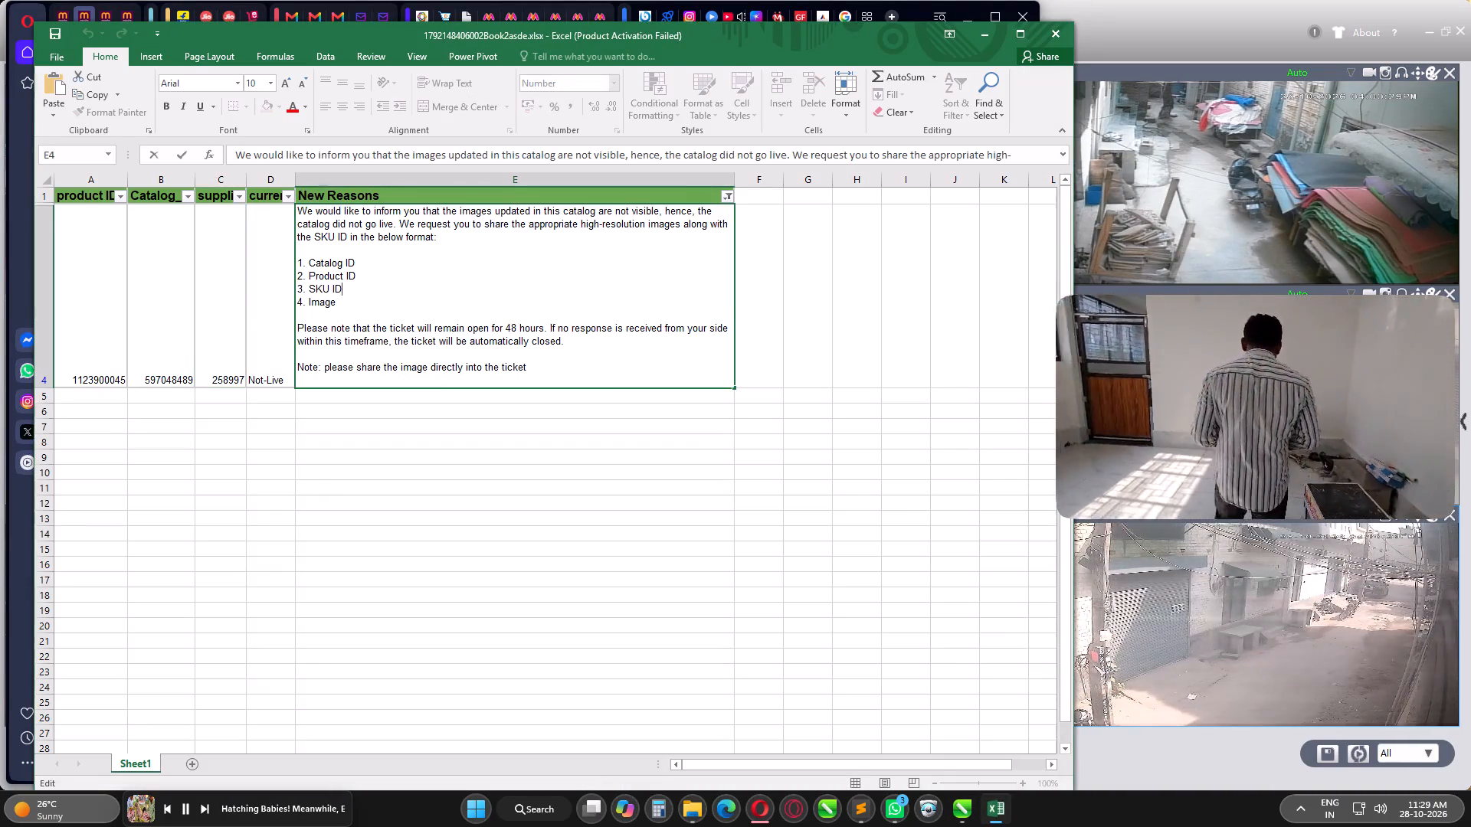
text(-)
key(space)
key(ctrl+v)
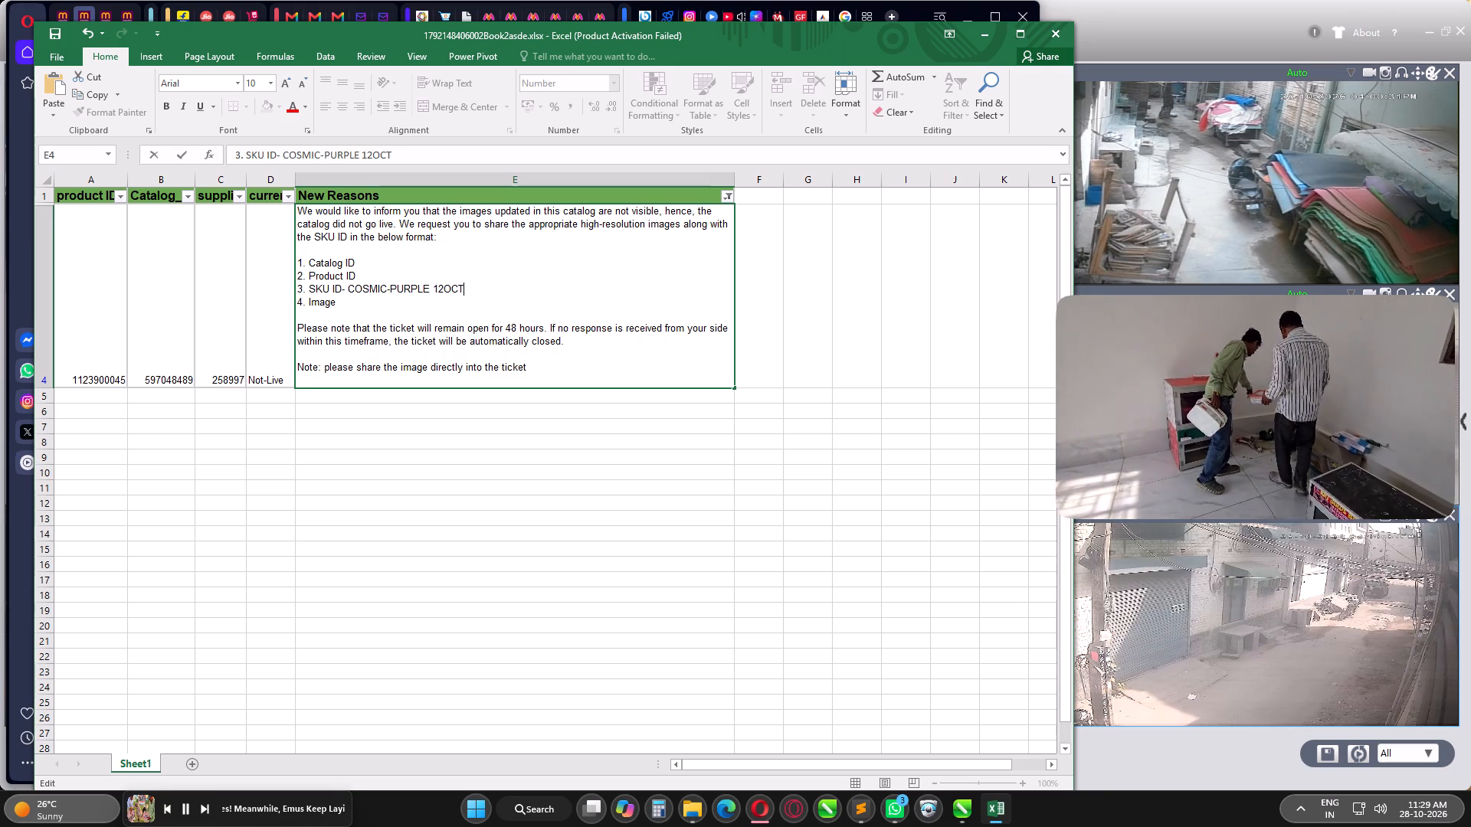
click(80, 356)
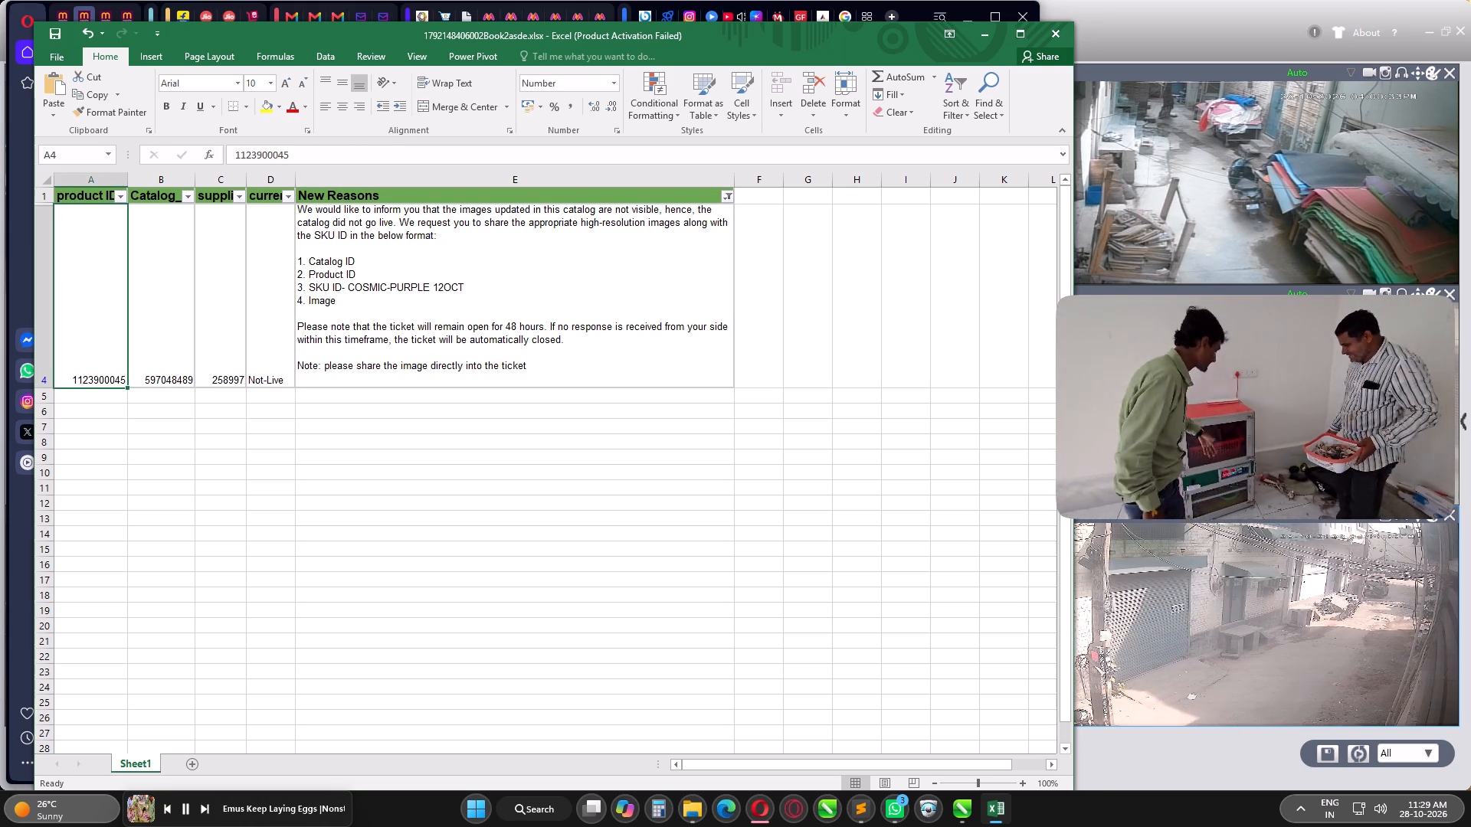
drag(316, 152, 212, 152)
key(ctrl+c)
double_click(382, 260)
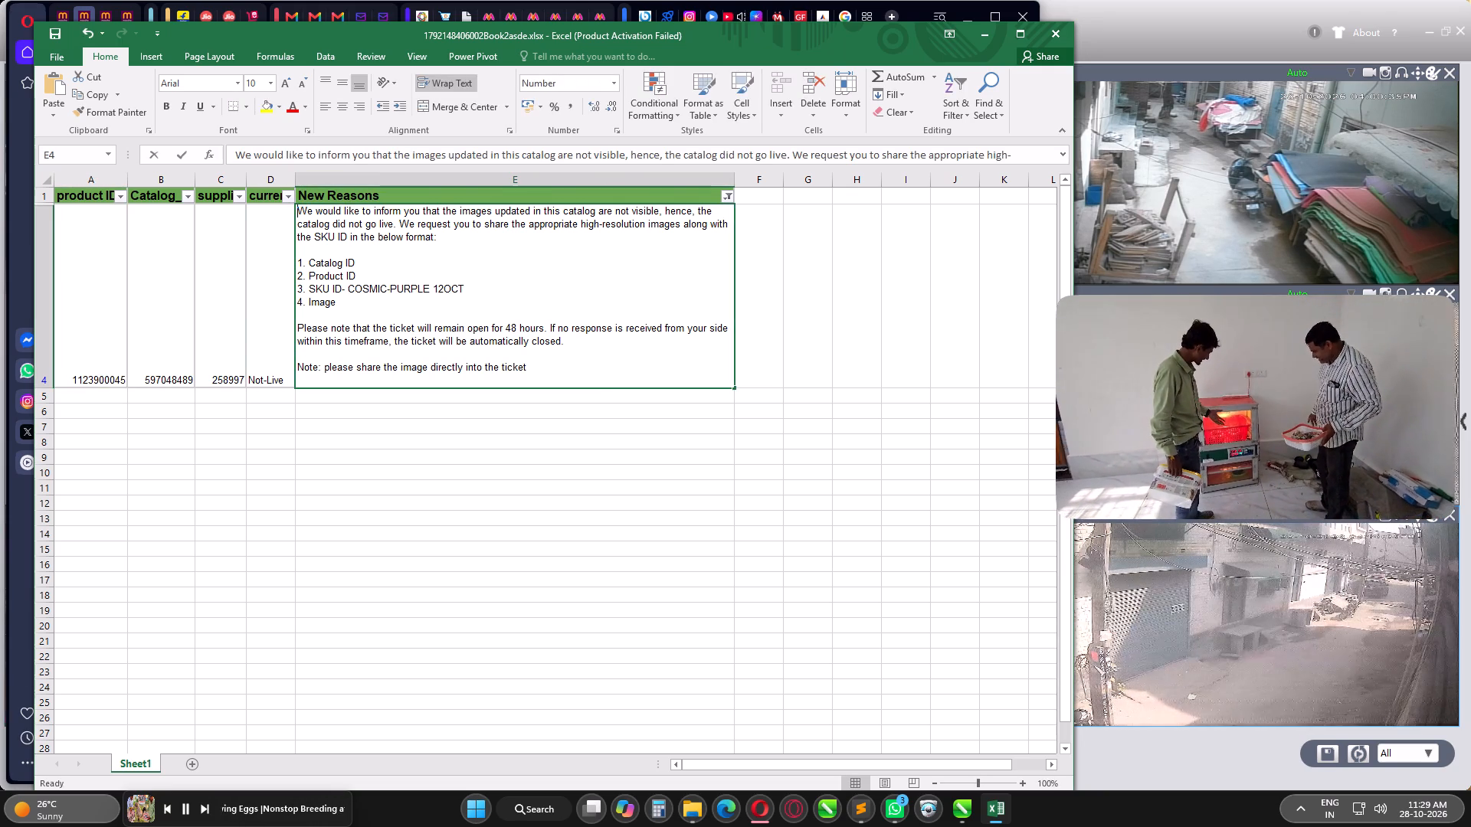
key(minus)
key(ctrl+v)
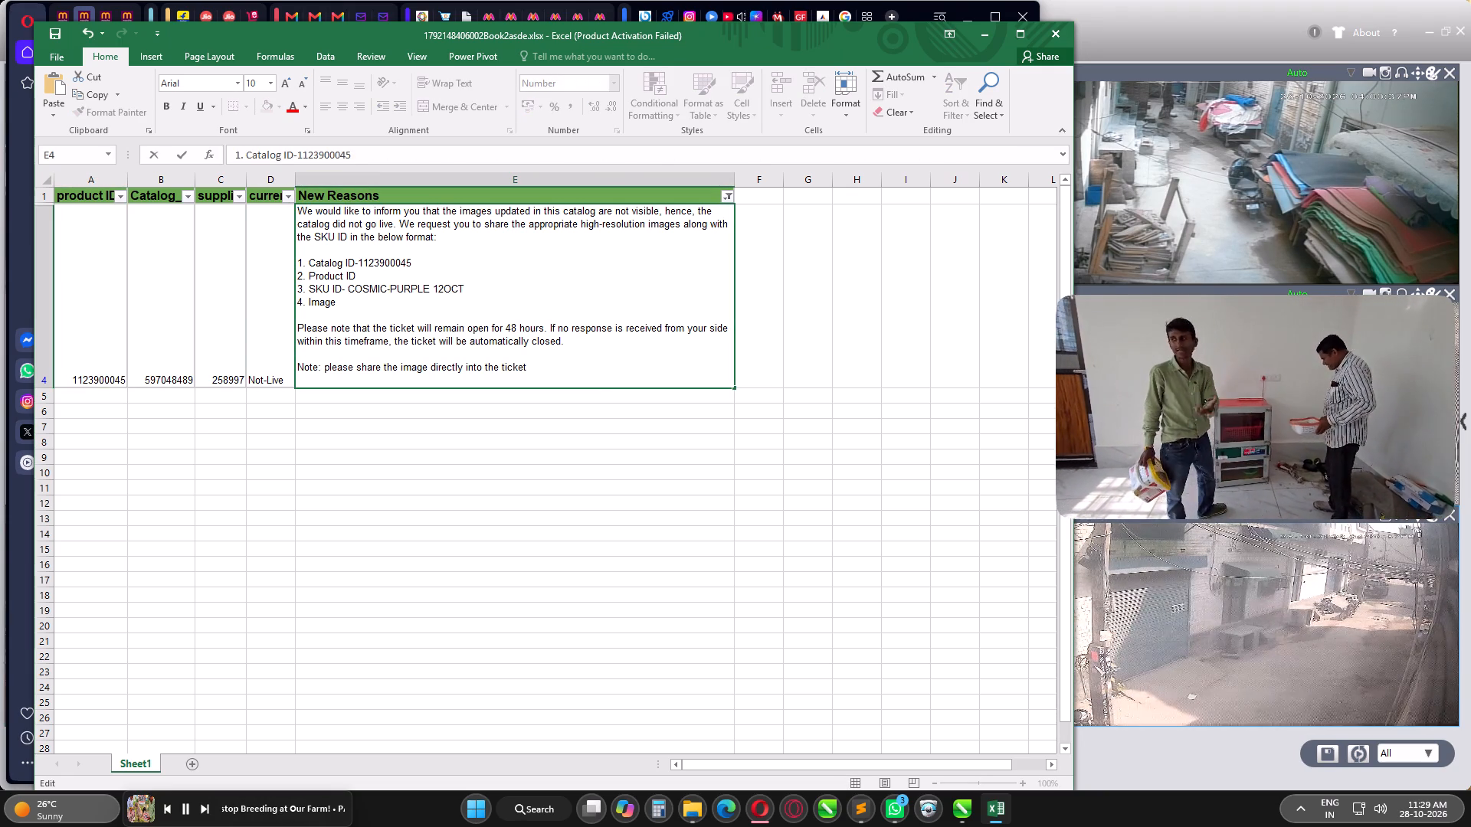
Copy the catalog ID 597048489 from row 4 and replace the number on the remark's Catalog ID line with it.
click(159, 373)
drag(305, 157, 227, 157)
key(ctrl+c)
click(388, 270)
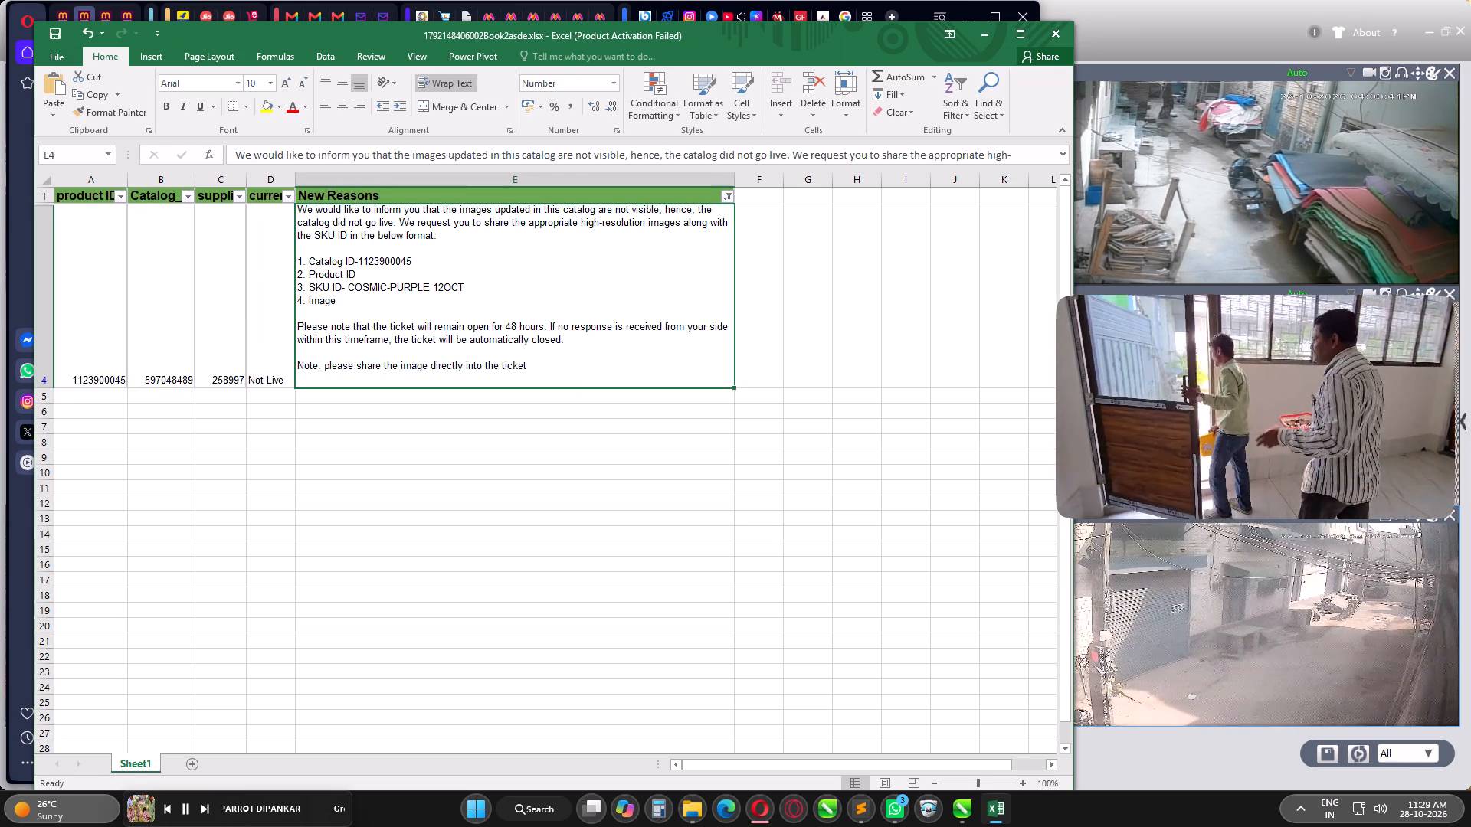
double_click(401, 257)
drag(418, 260, 355, 264)
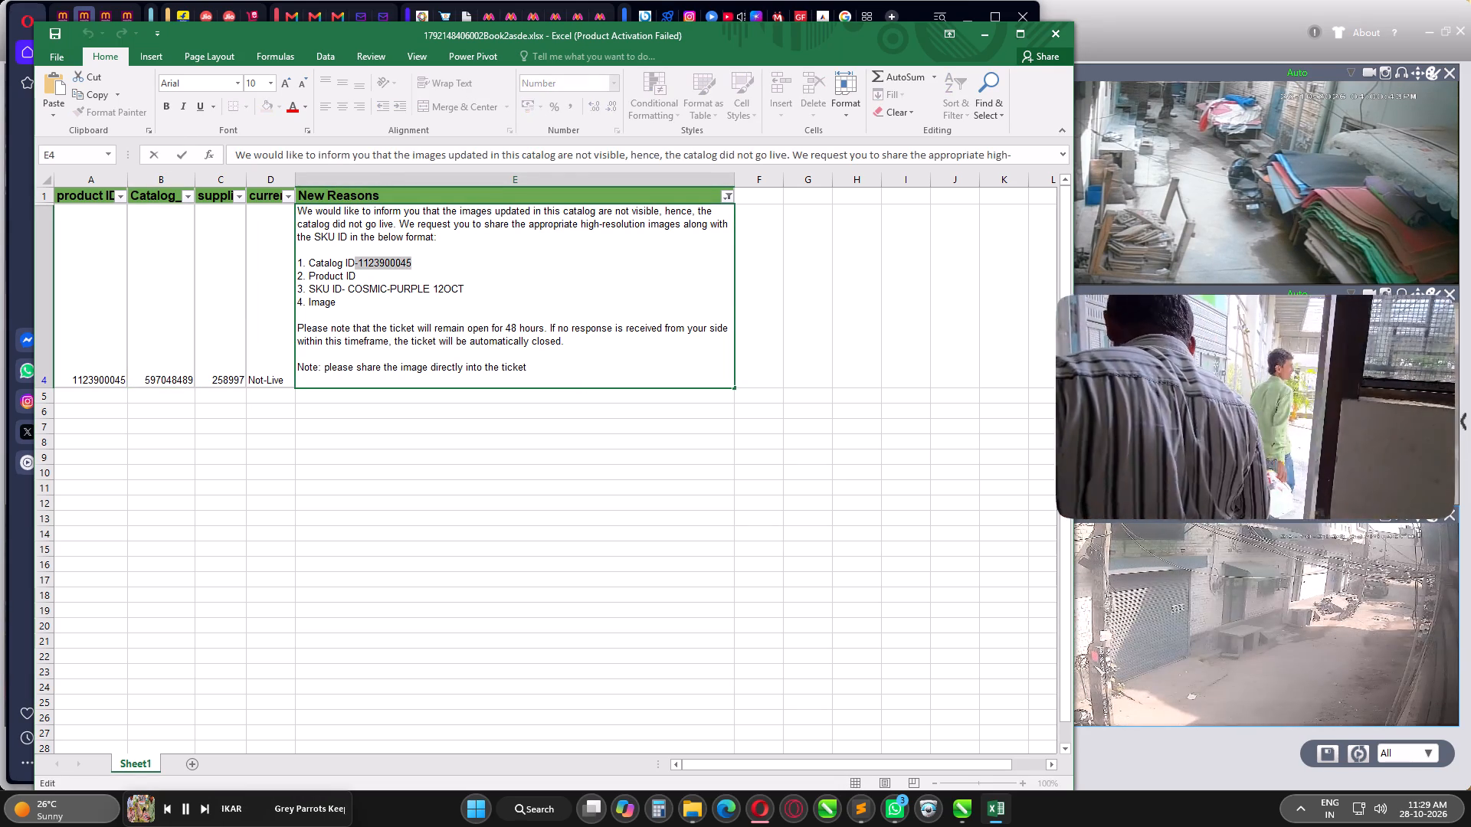
drag(355, 264, 358, 261)
key(ctrl+v)
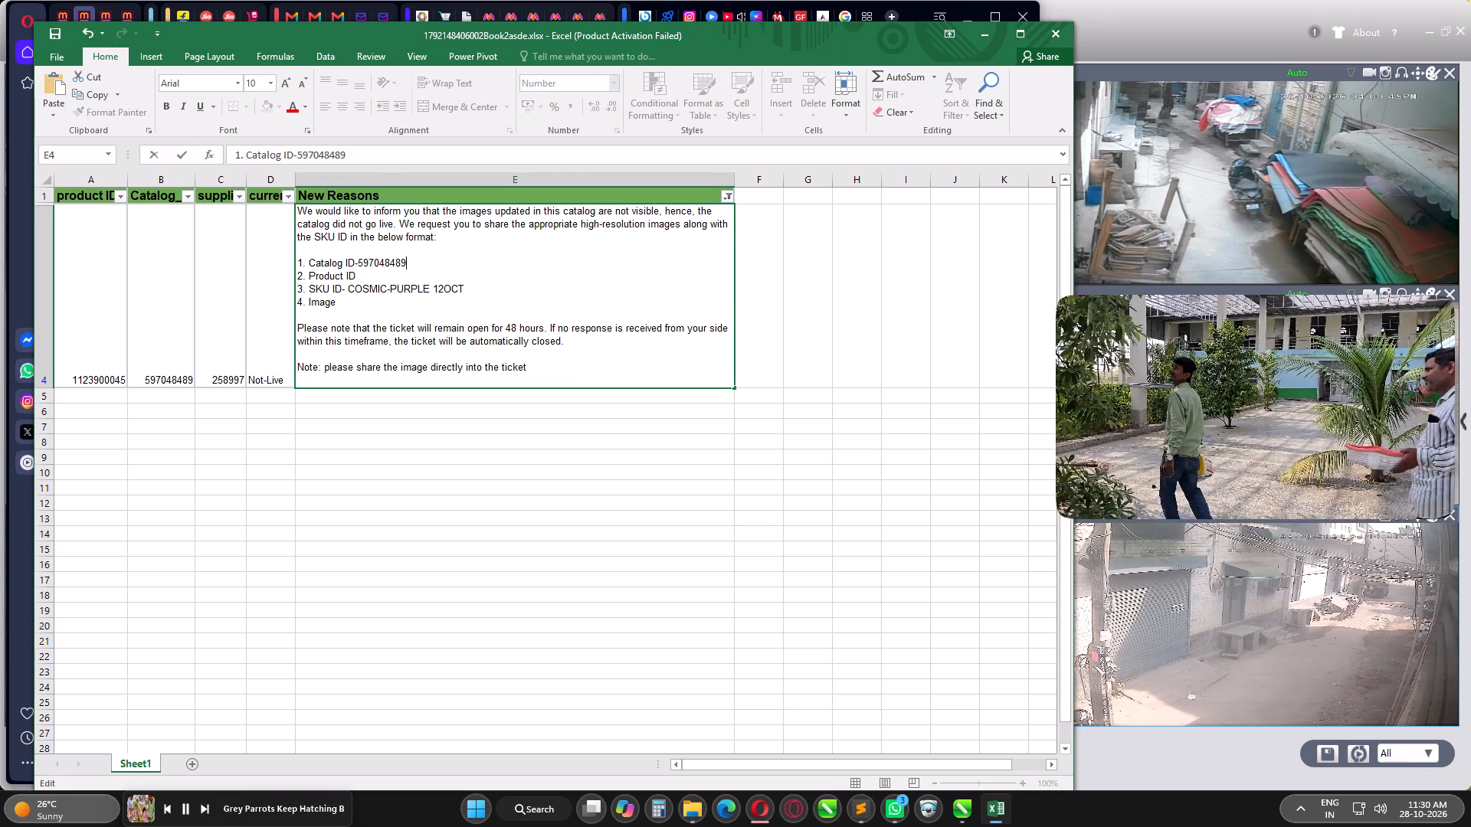
click(364, 271)
key(minus)
key(super+v)
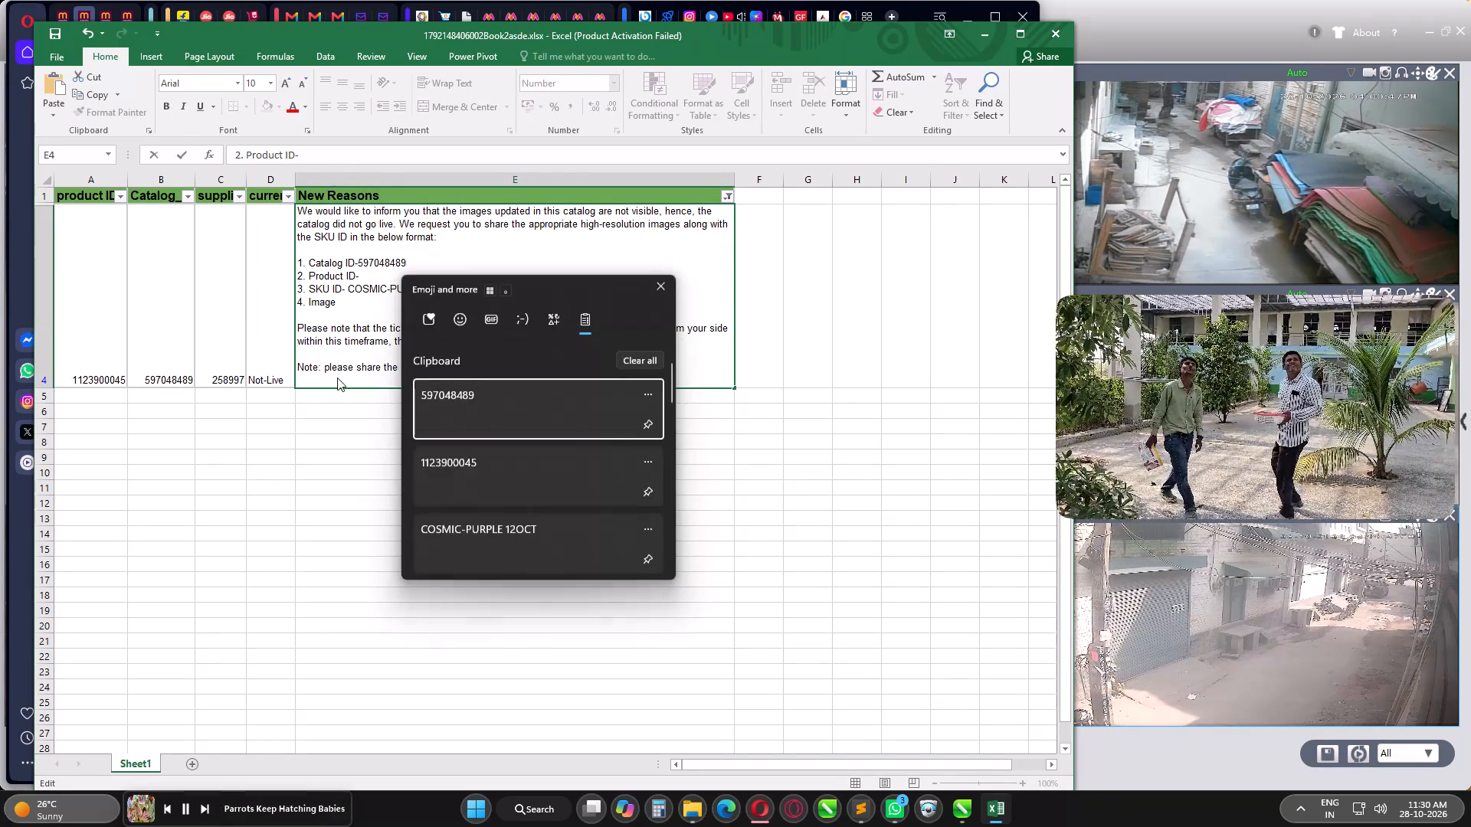
click(480, 466)
key(ctrl+v)
click(406, 440)
Save the remarks workbook and close it.
key(ctrl+s)
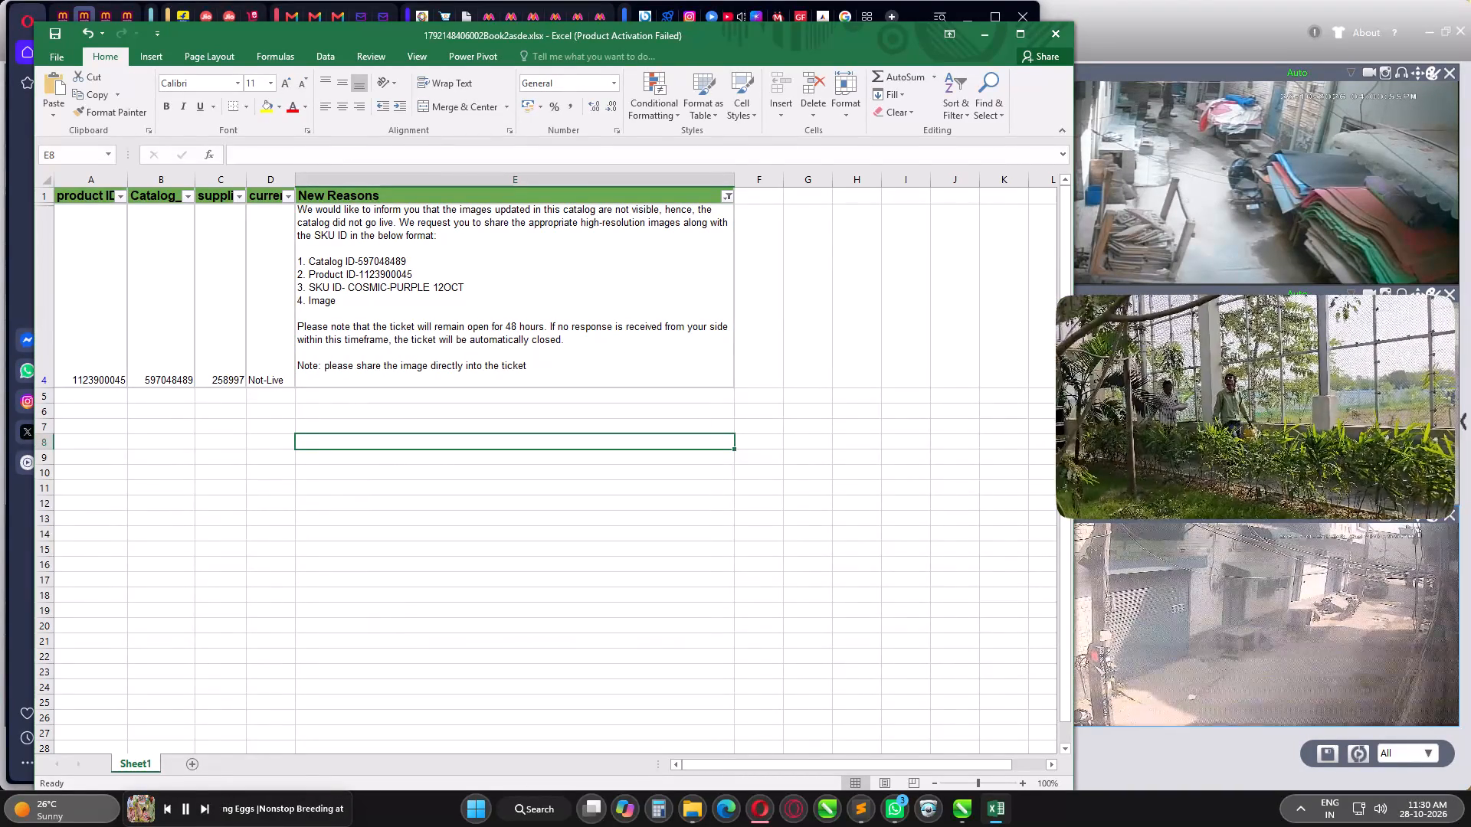
click(429, 485)
key(ctrl+s)
click(411, 466)
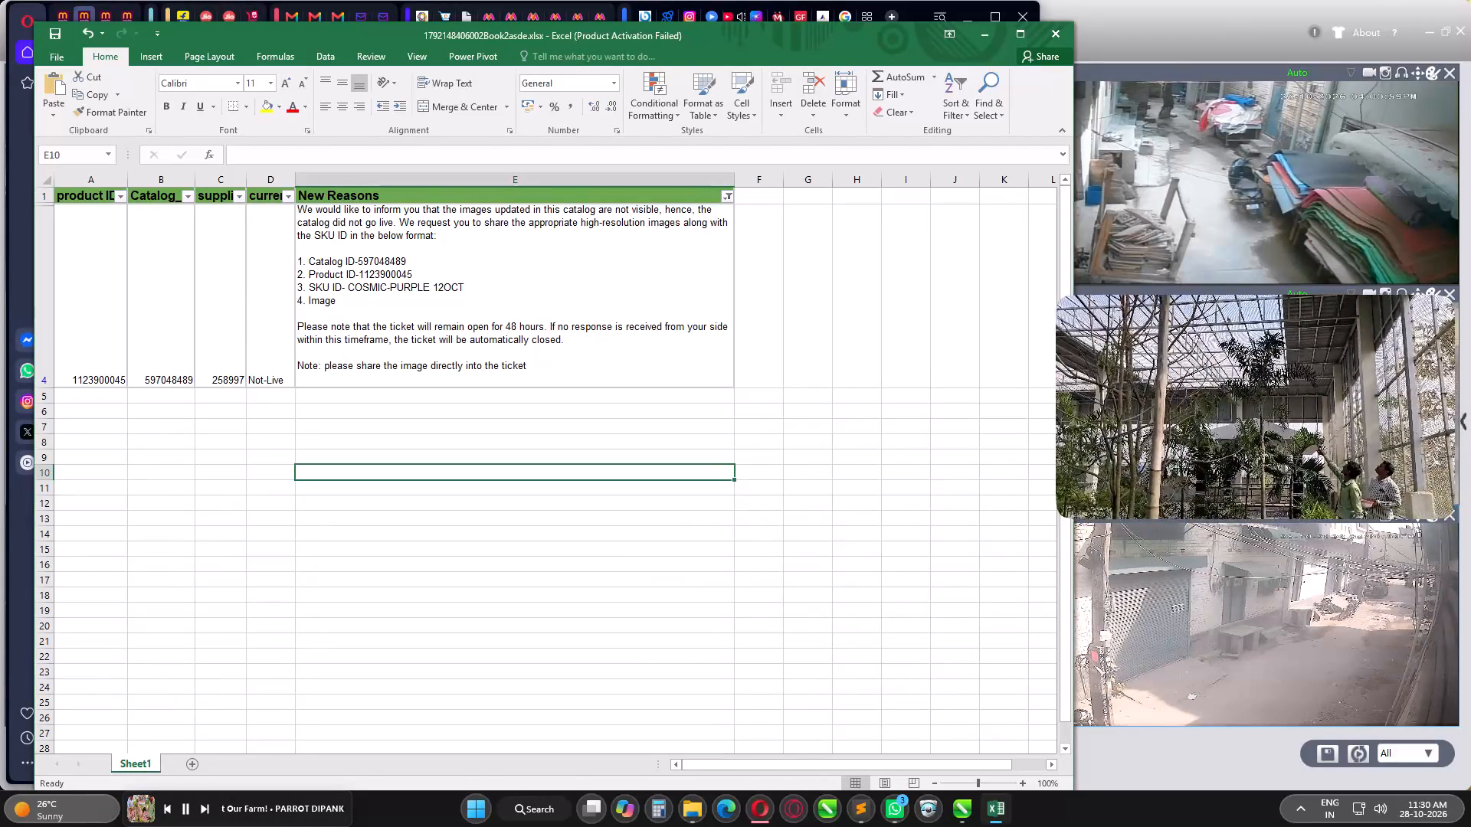
key(ctrl+s)
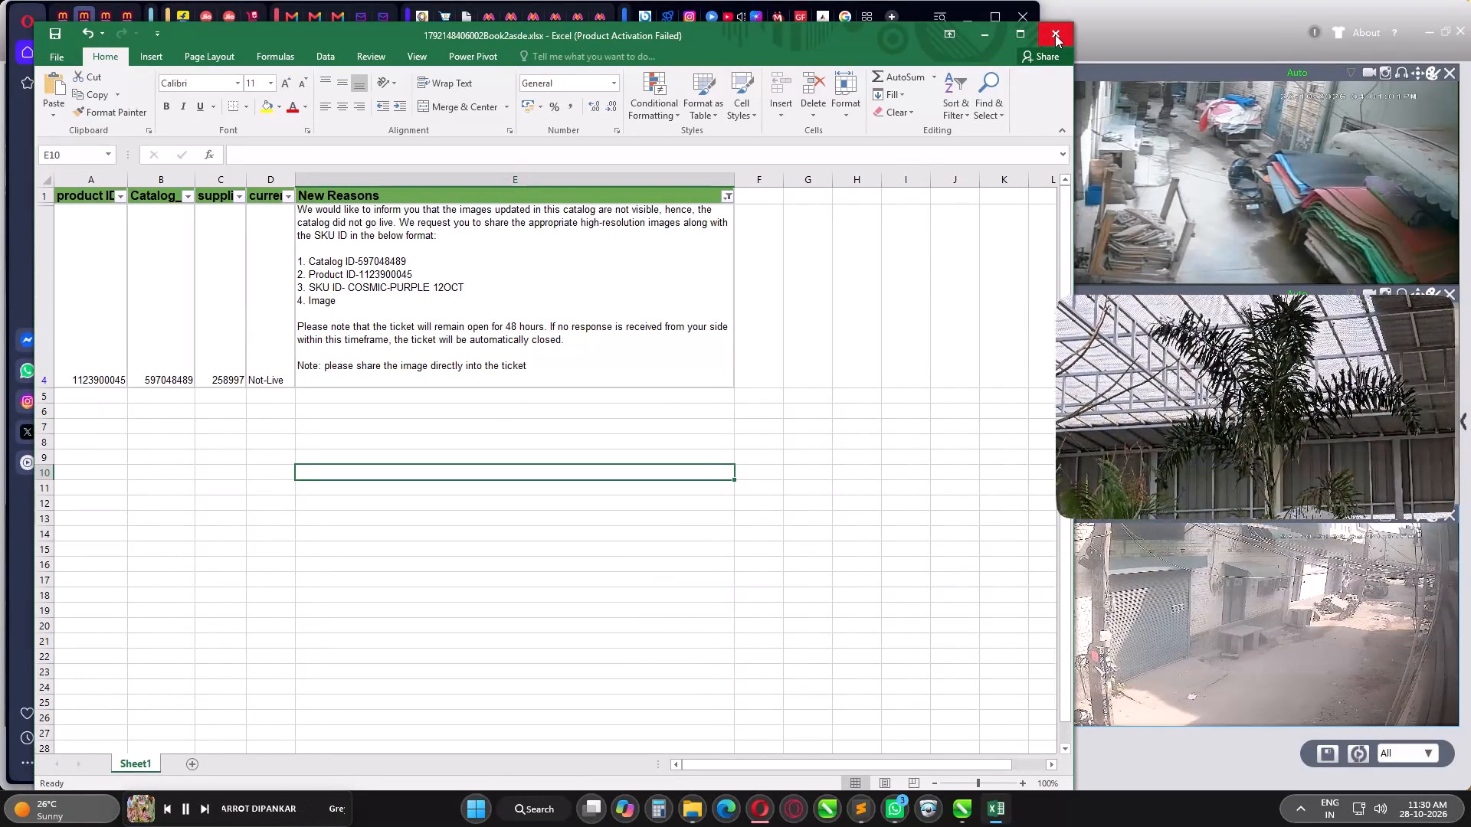
click(503, 357)
key(ctrl+s)
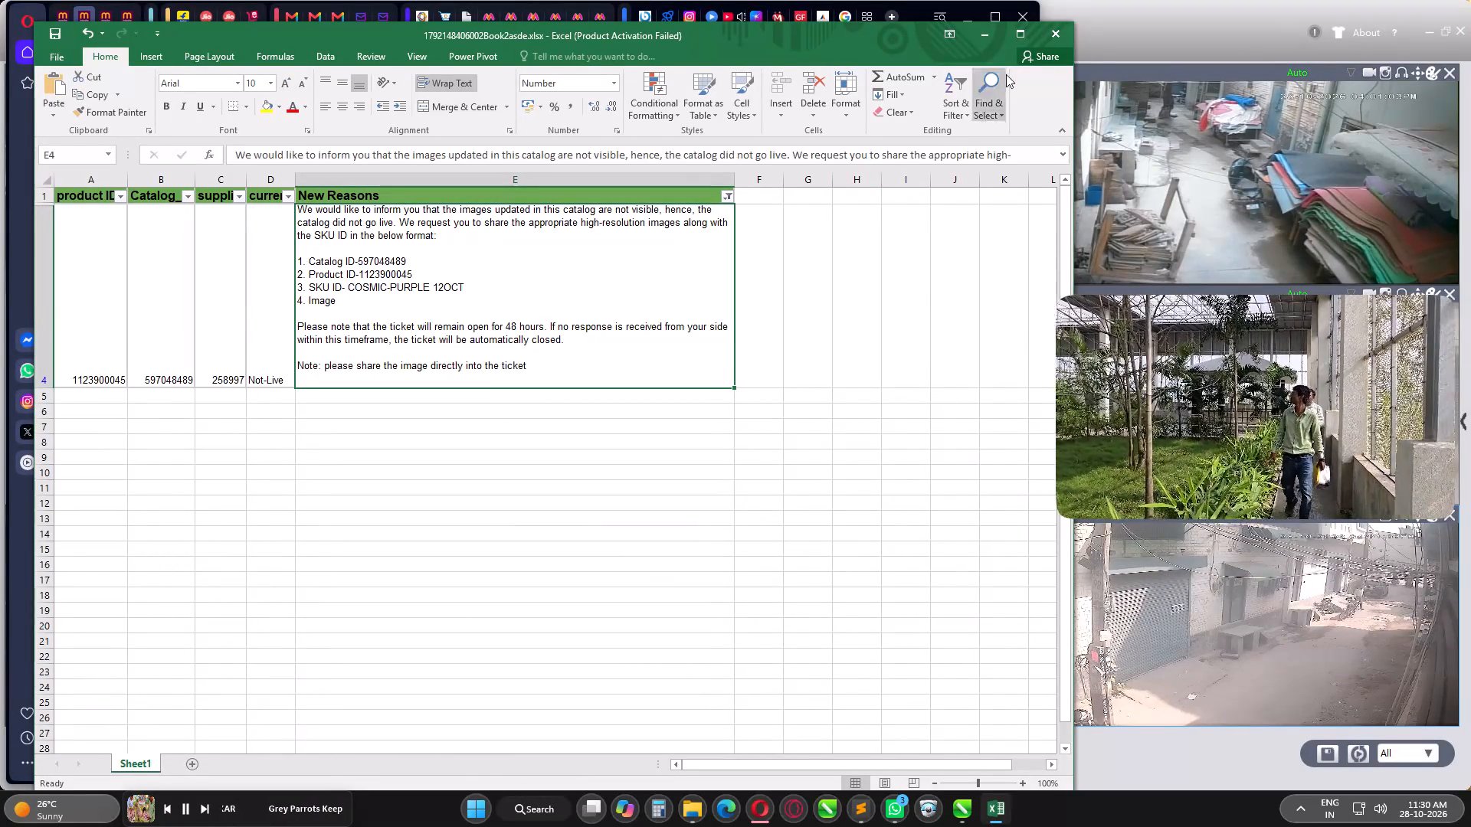
click(1069, 34)
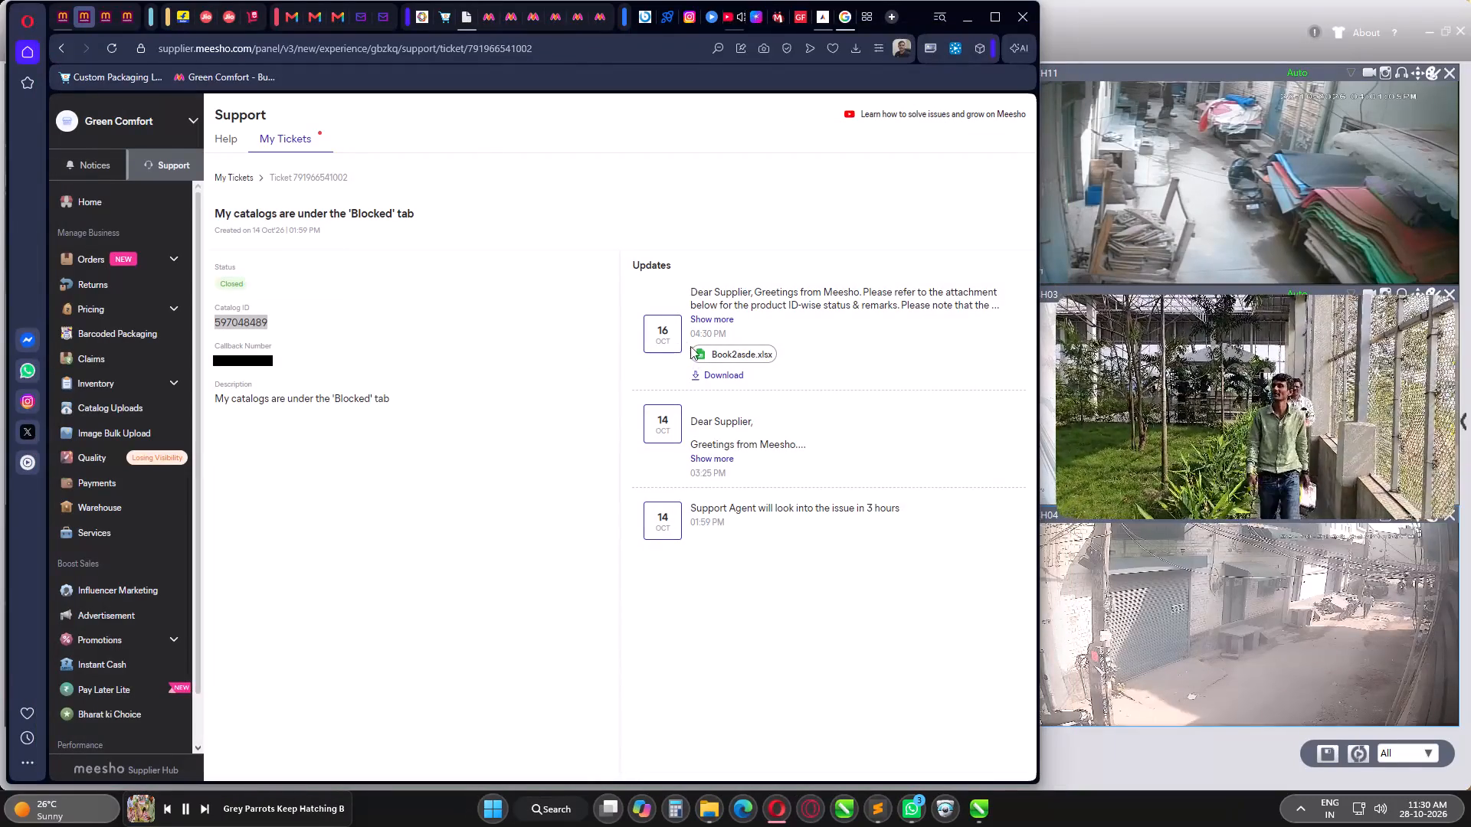
Review the blocked-catalog ticket's updates and expand the 14 Oct message from Meesho.
scroll(487, 426, up, 6)
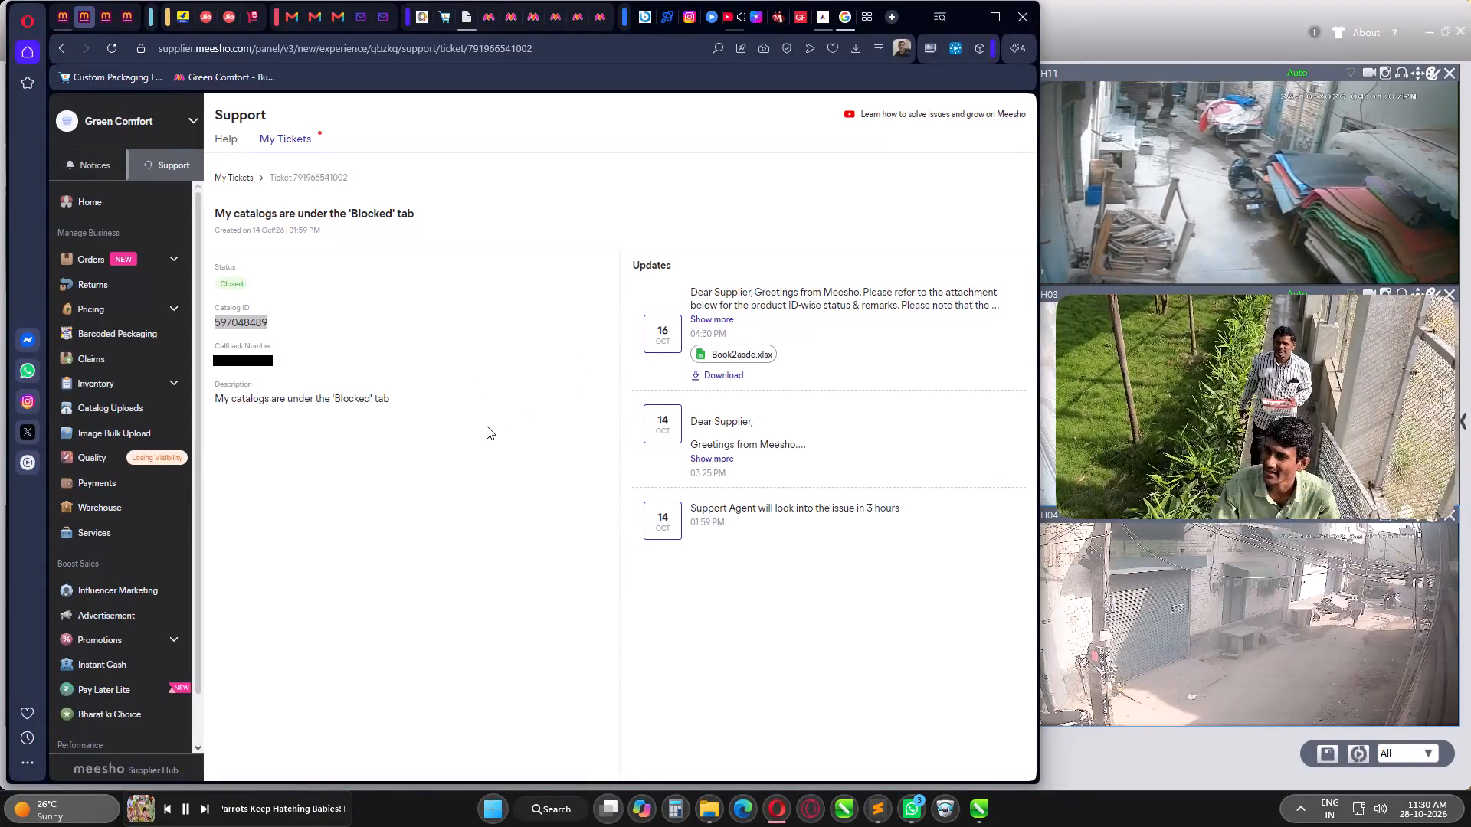
scroll(487, 426, down, 6)
scroll(487, 426, up, 4)
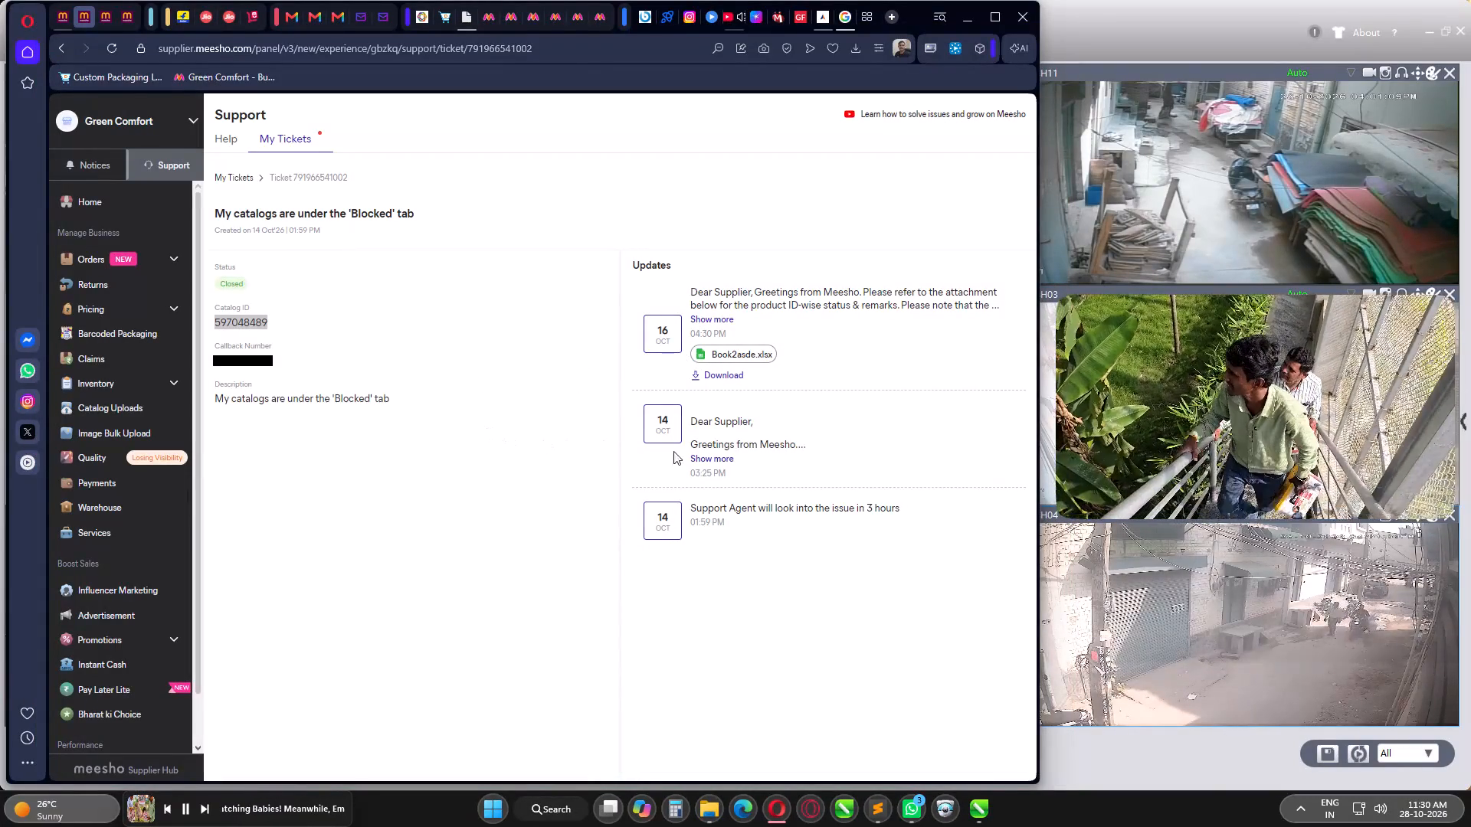
click(722, 459)
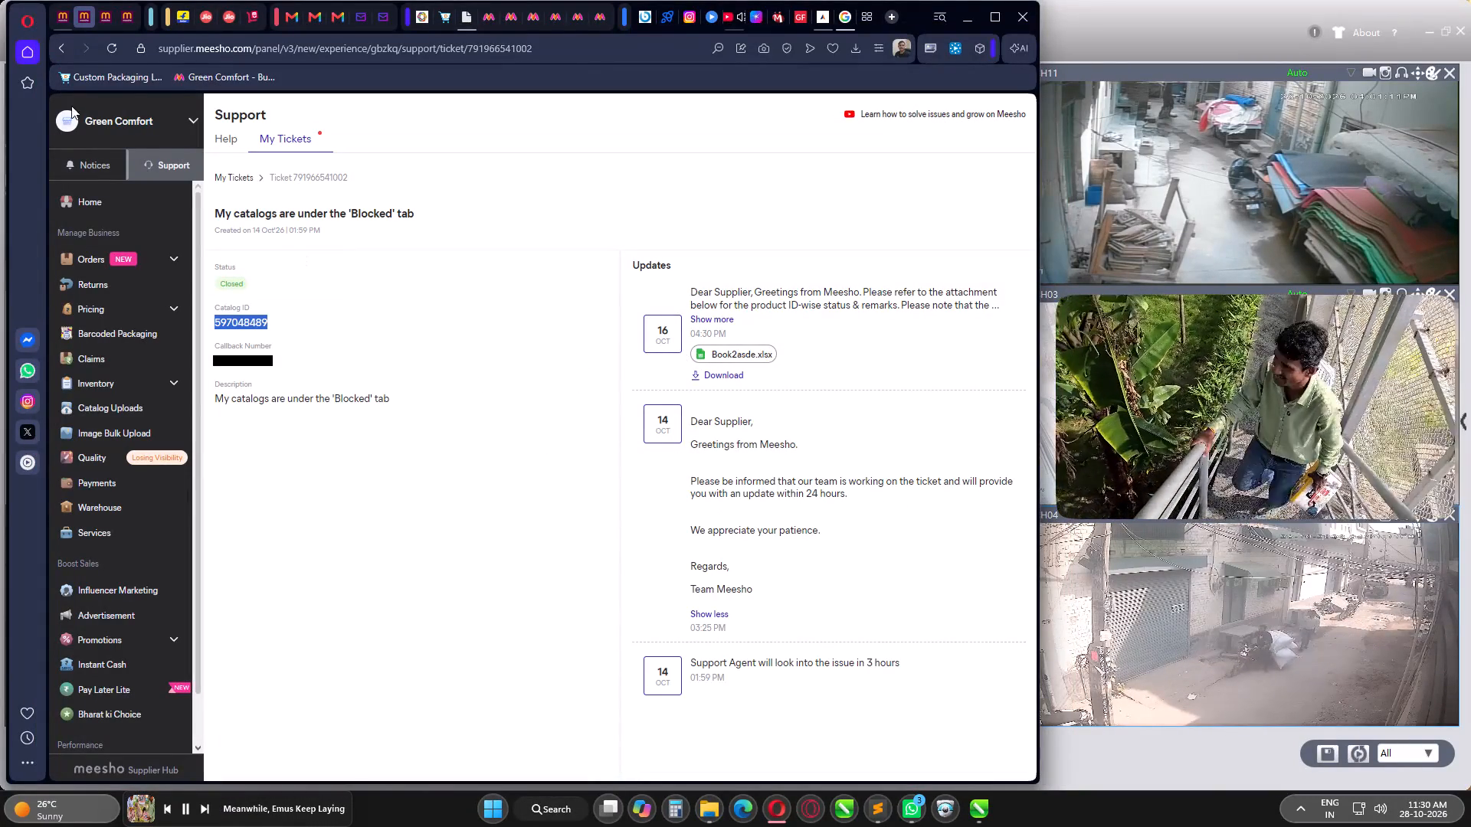
Start a new Cataloging & Pricing support ticket for the issue "My catalogs are under the 'Blocked' tab".
click(67, 54)
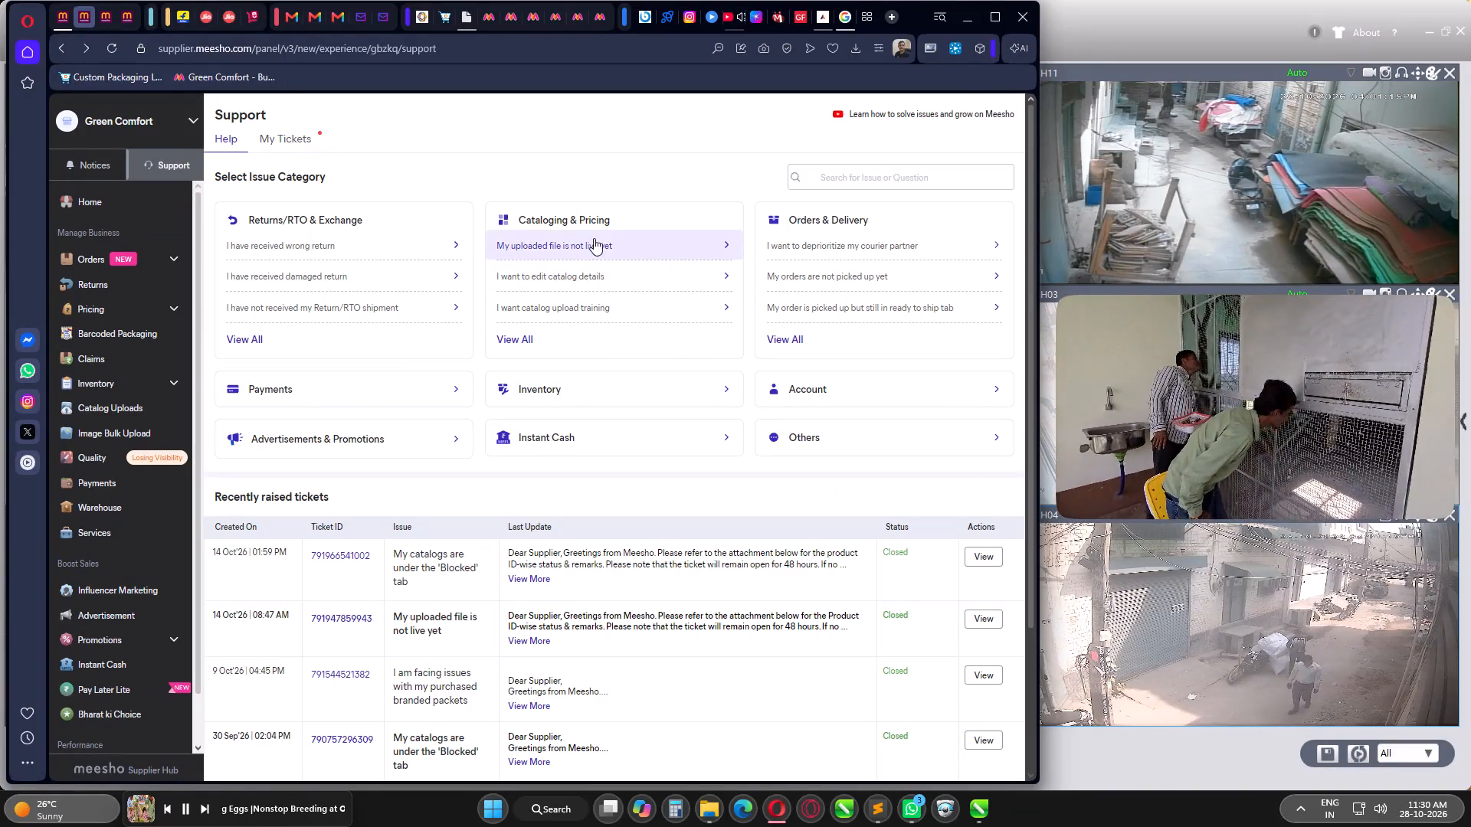
click(516, 346)
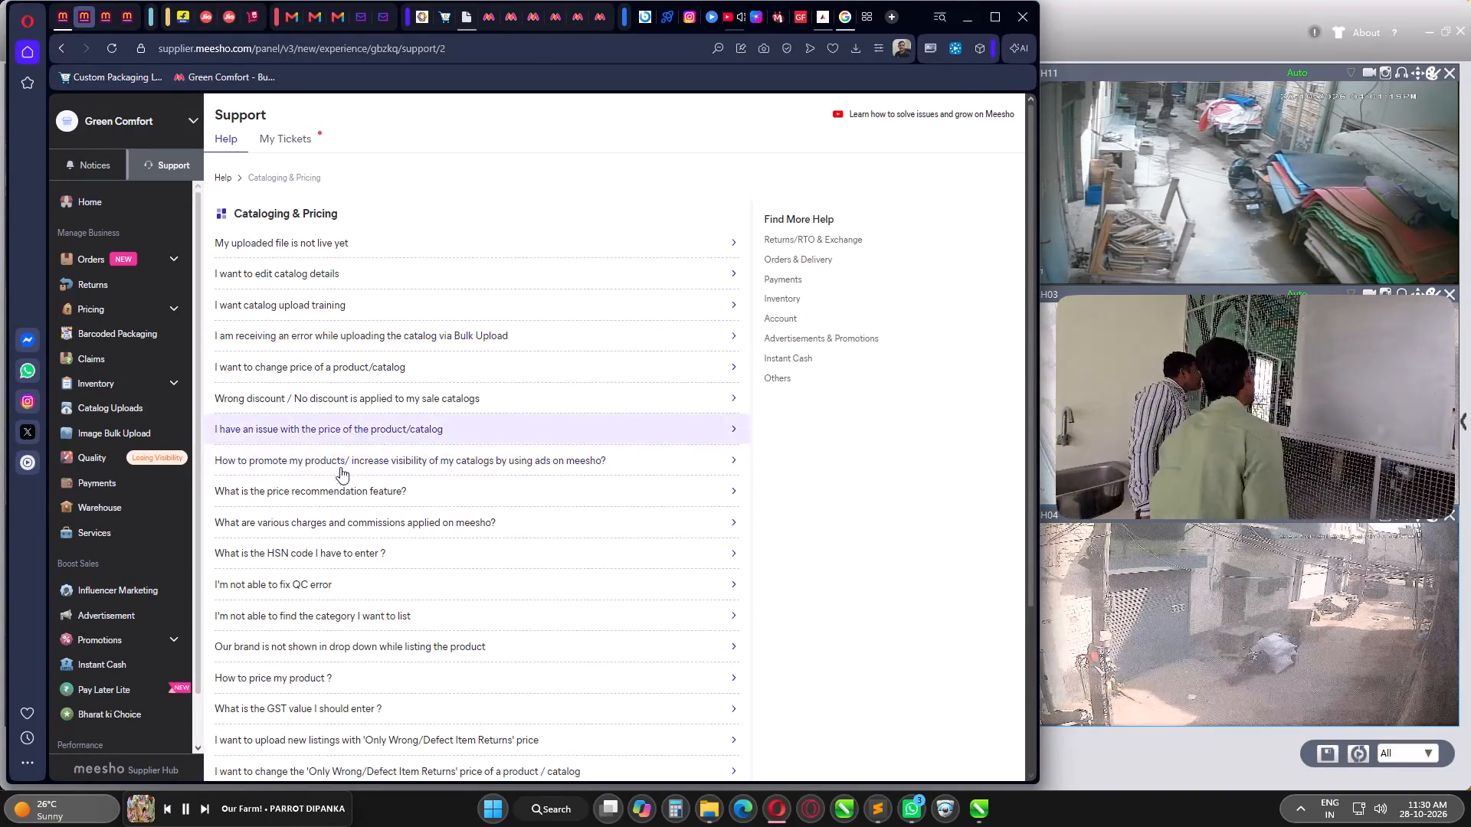
scroll(340, 471, down, 2)
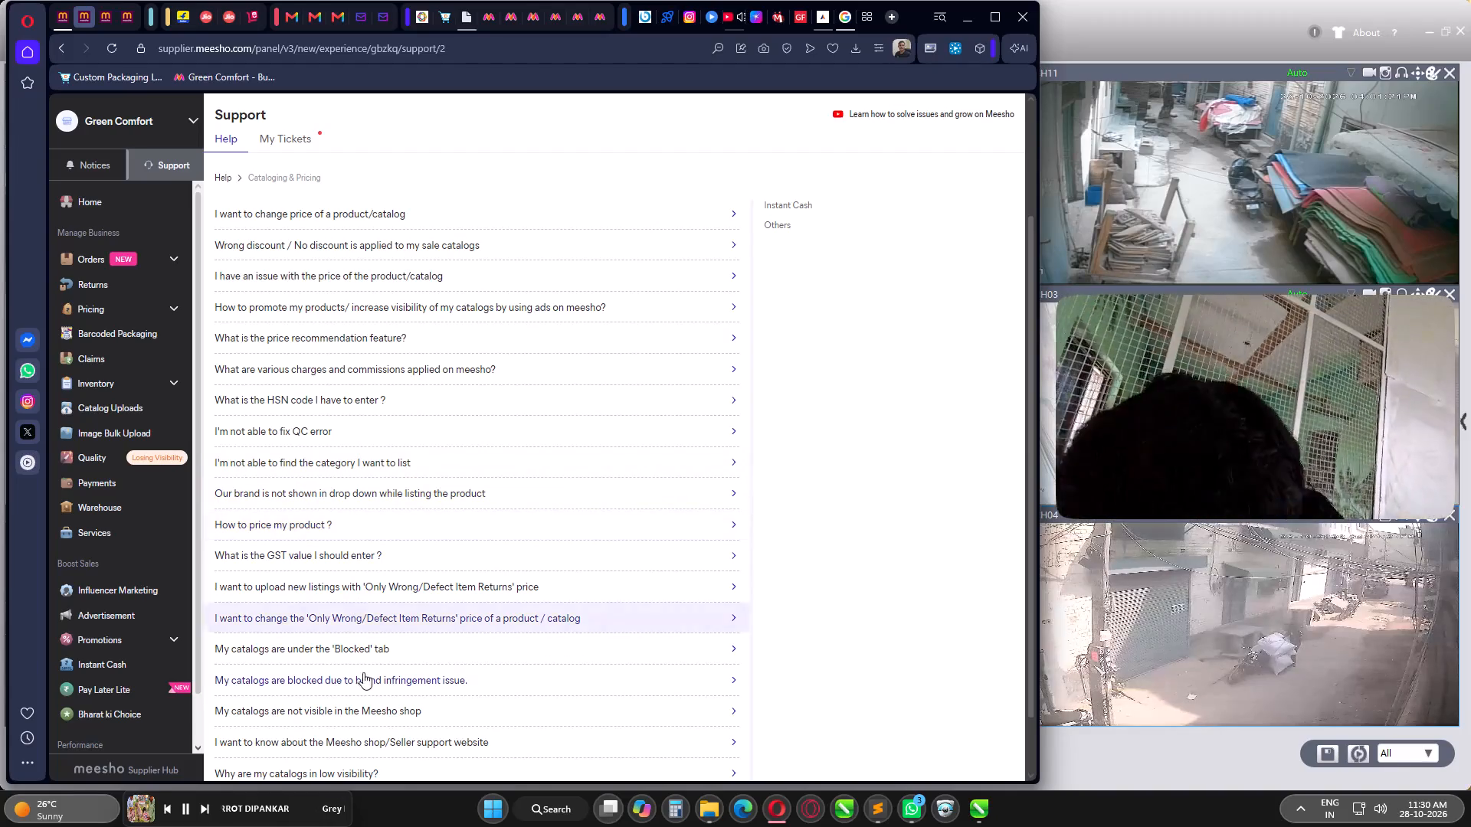
click(356, 652)
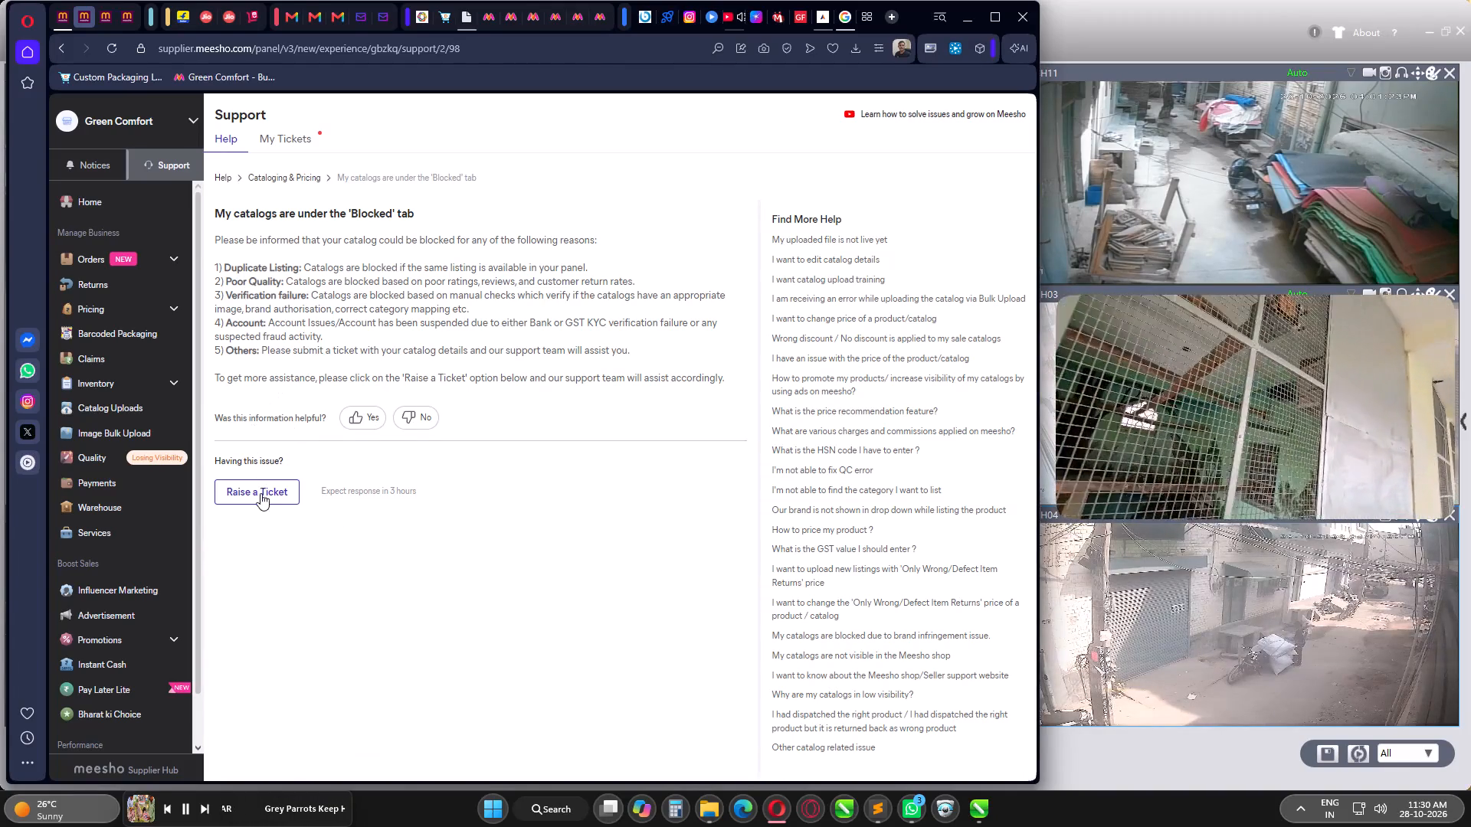
click(260, 493)
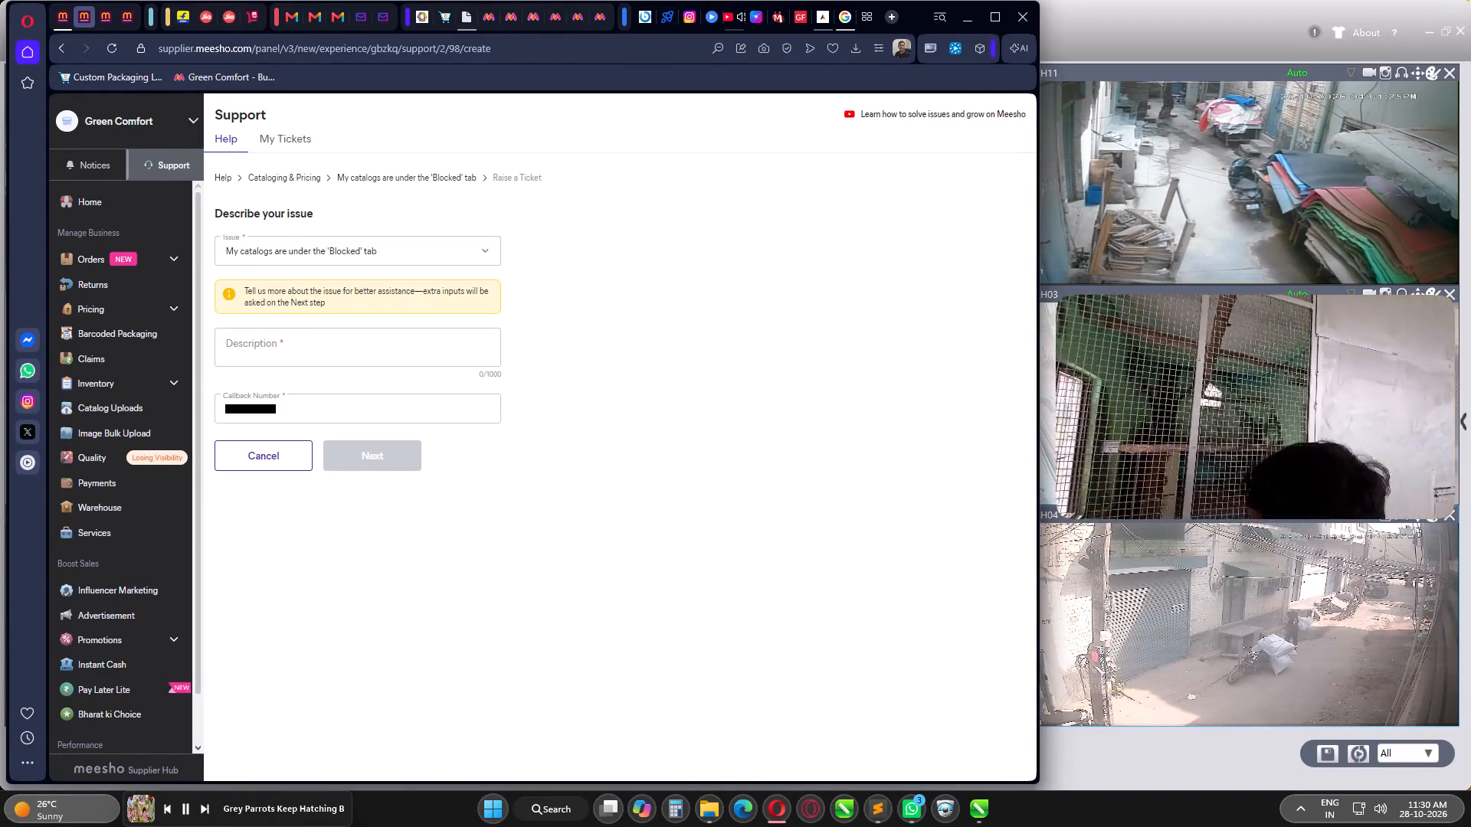
Copy the issue title "My catalogs are under the 'Blocked' tab" into the ticket description and proceed to the ticket details form.
drag(480, 181, 349, 179)
drag(335, 183, 477, 184)
click(471, 200)
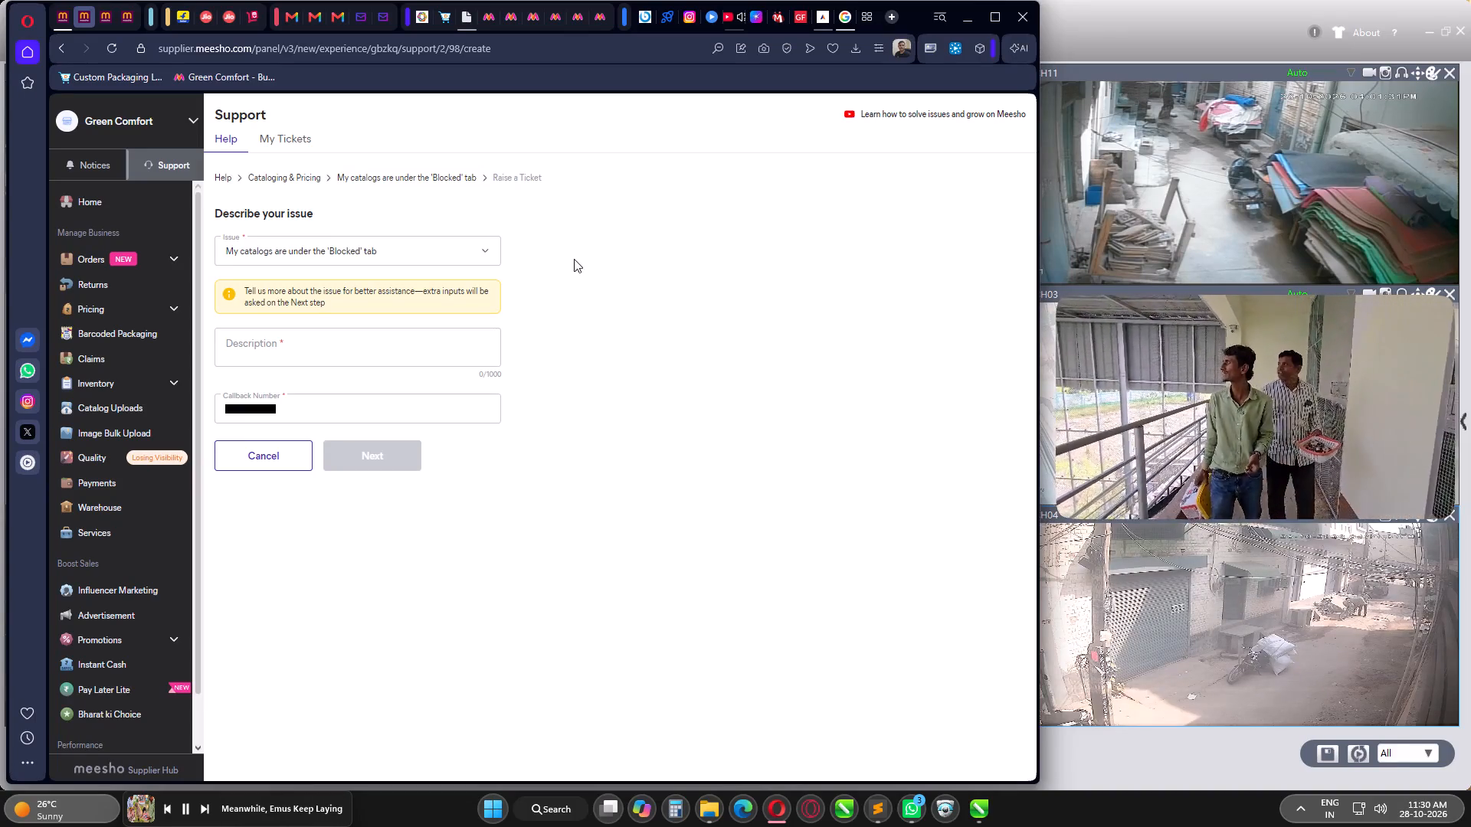
click(1252, 407)
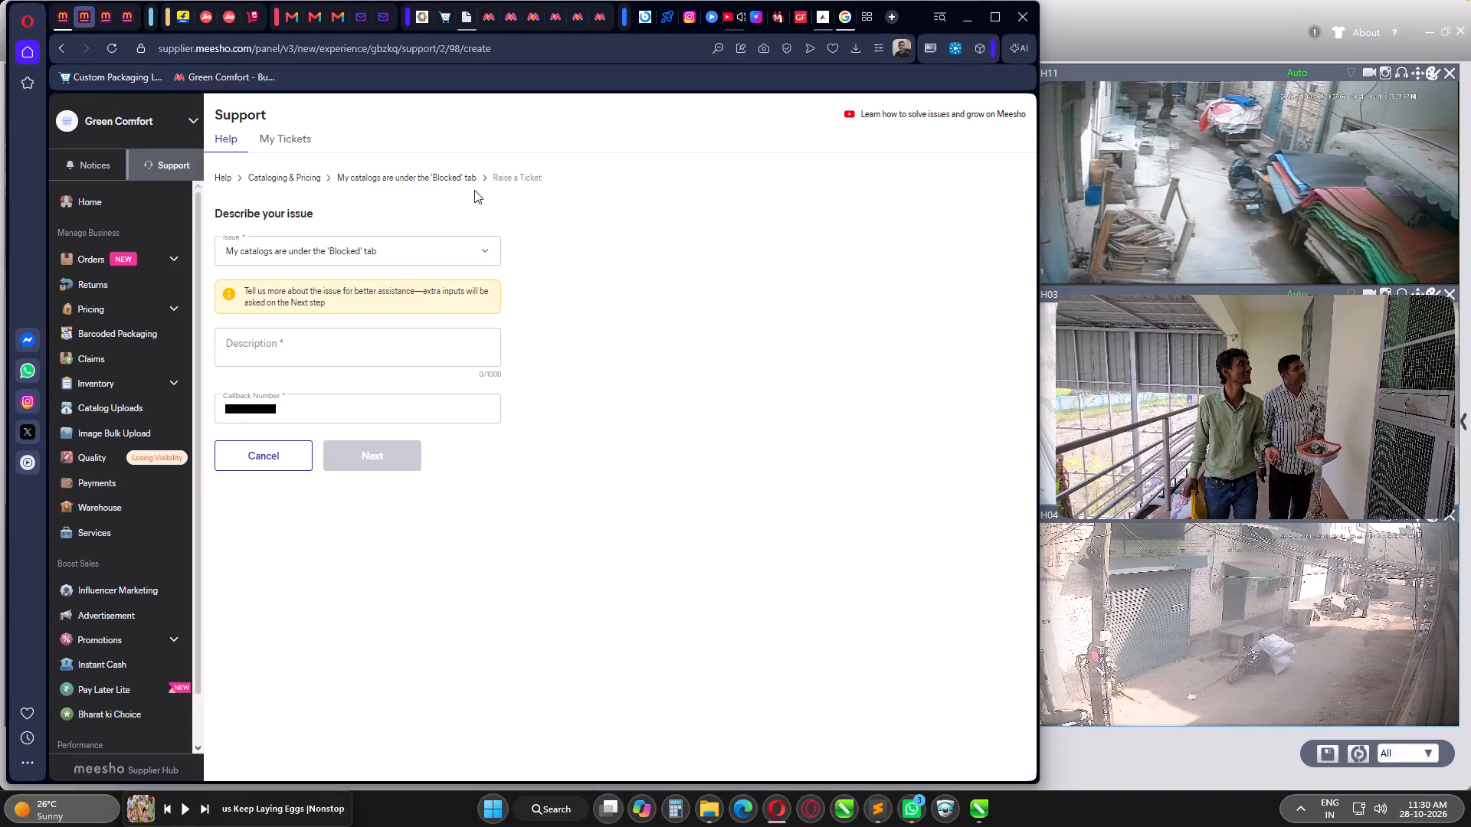
drag(478, 185, 335, 183)
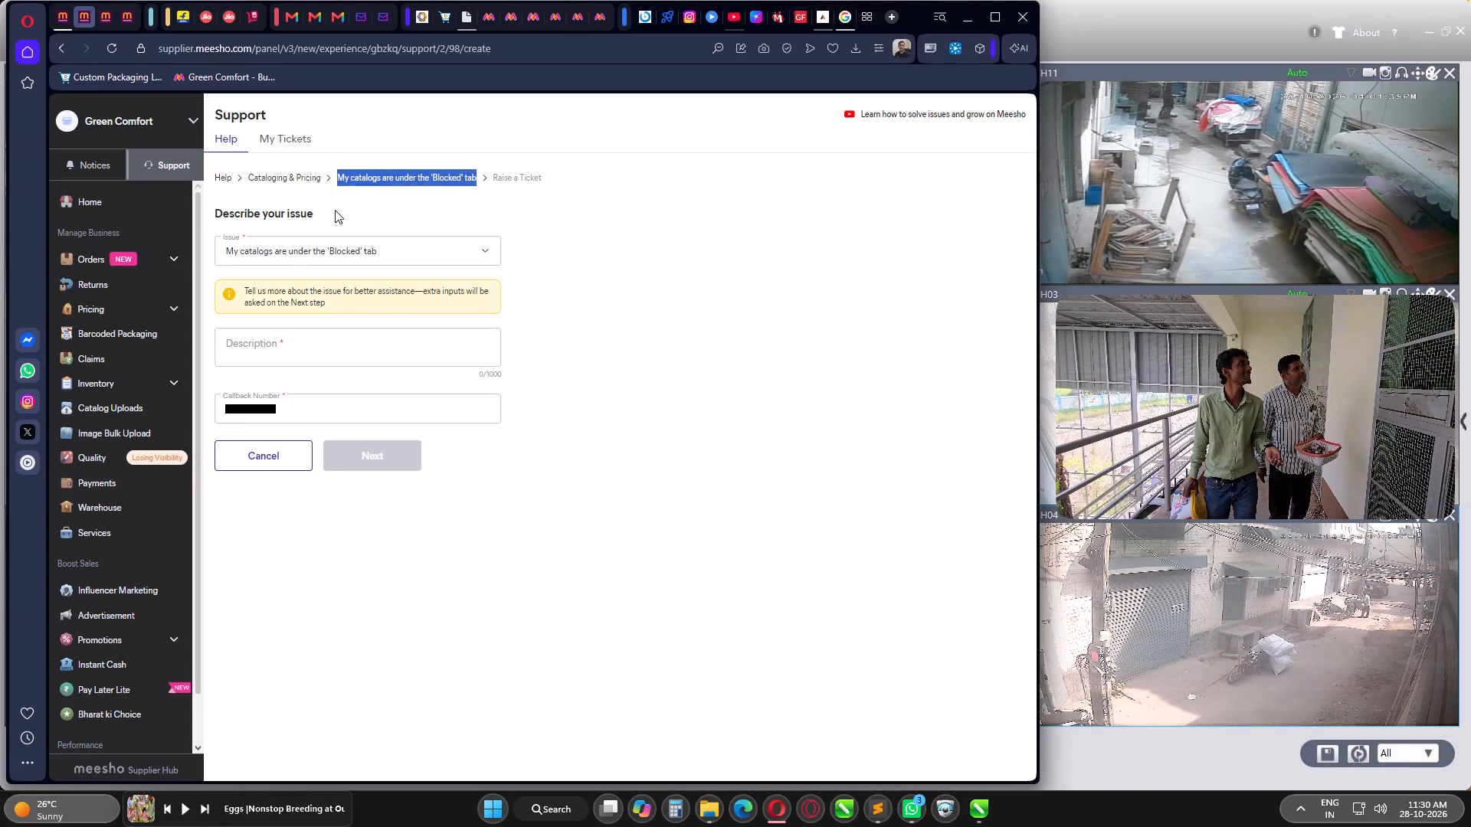
key(ctrl+c)
click(303, 332)
key(ctrl+v)
click(375, 456)
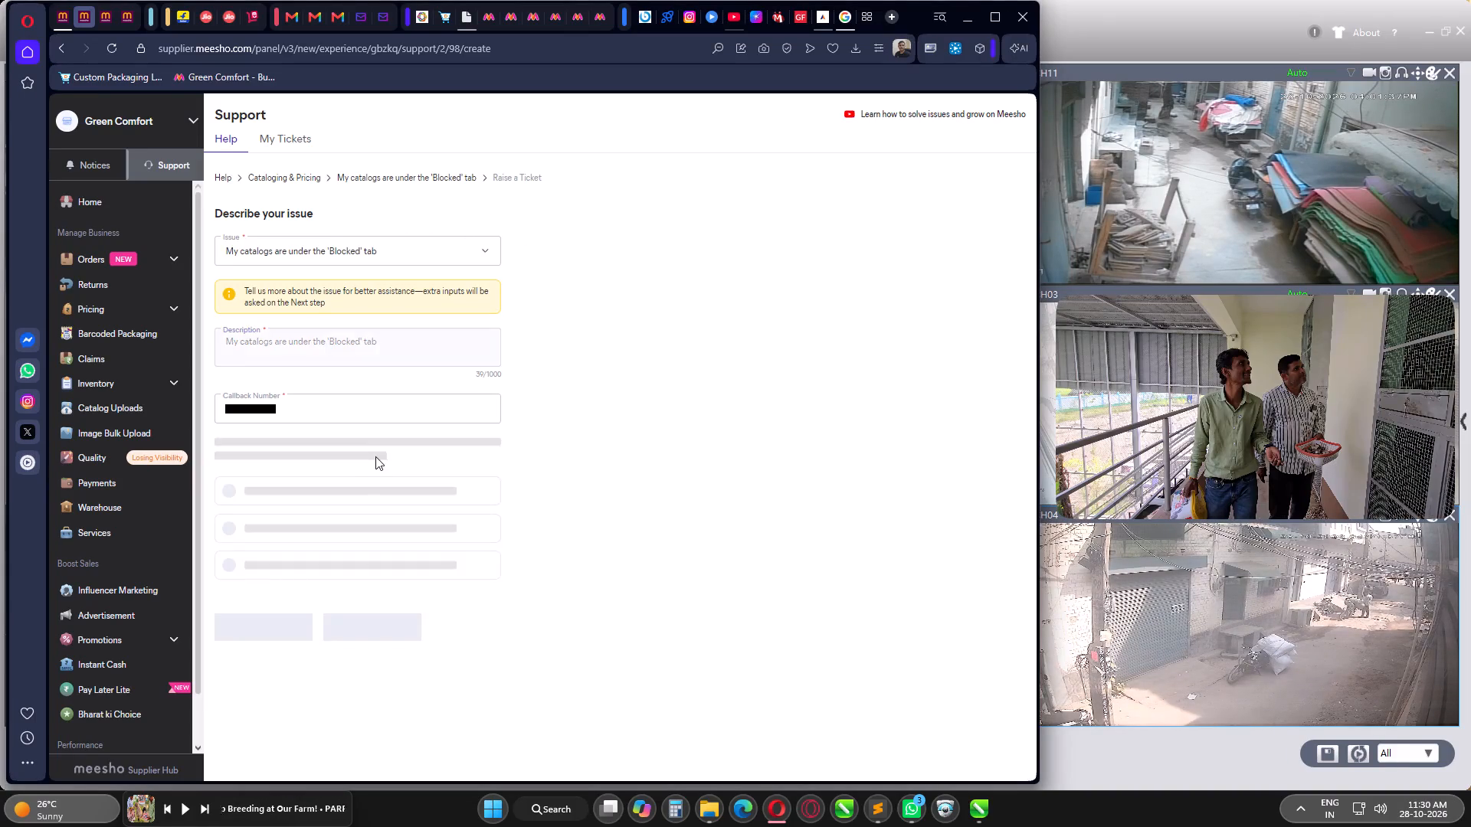
click(106, 22)
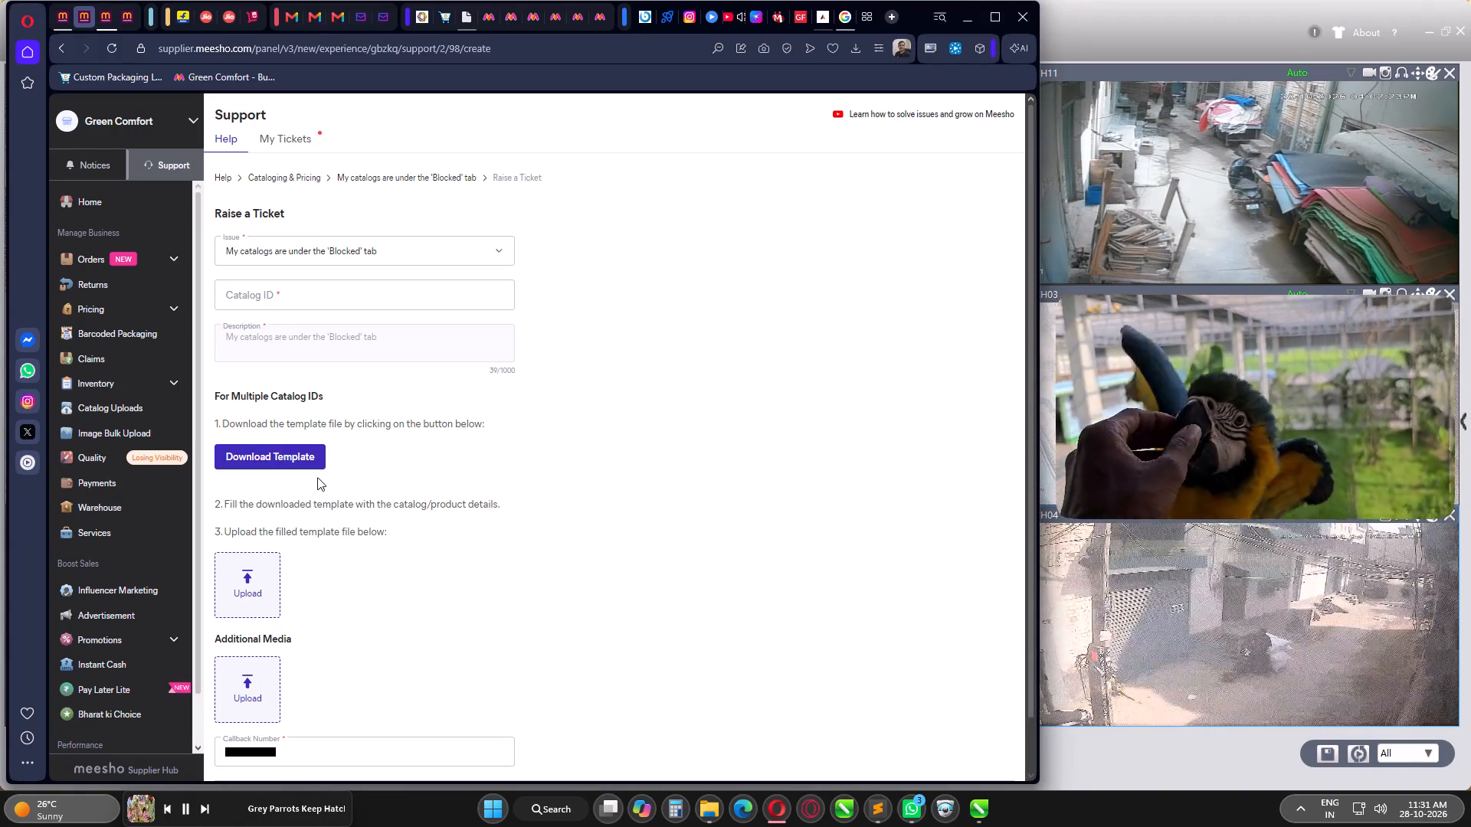
click(280, 456)
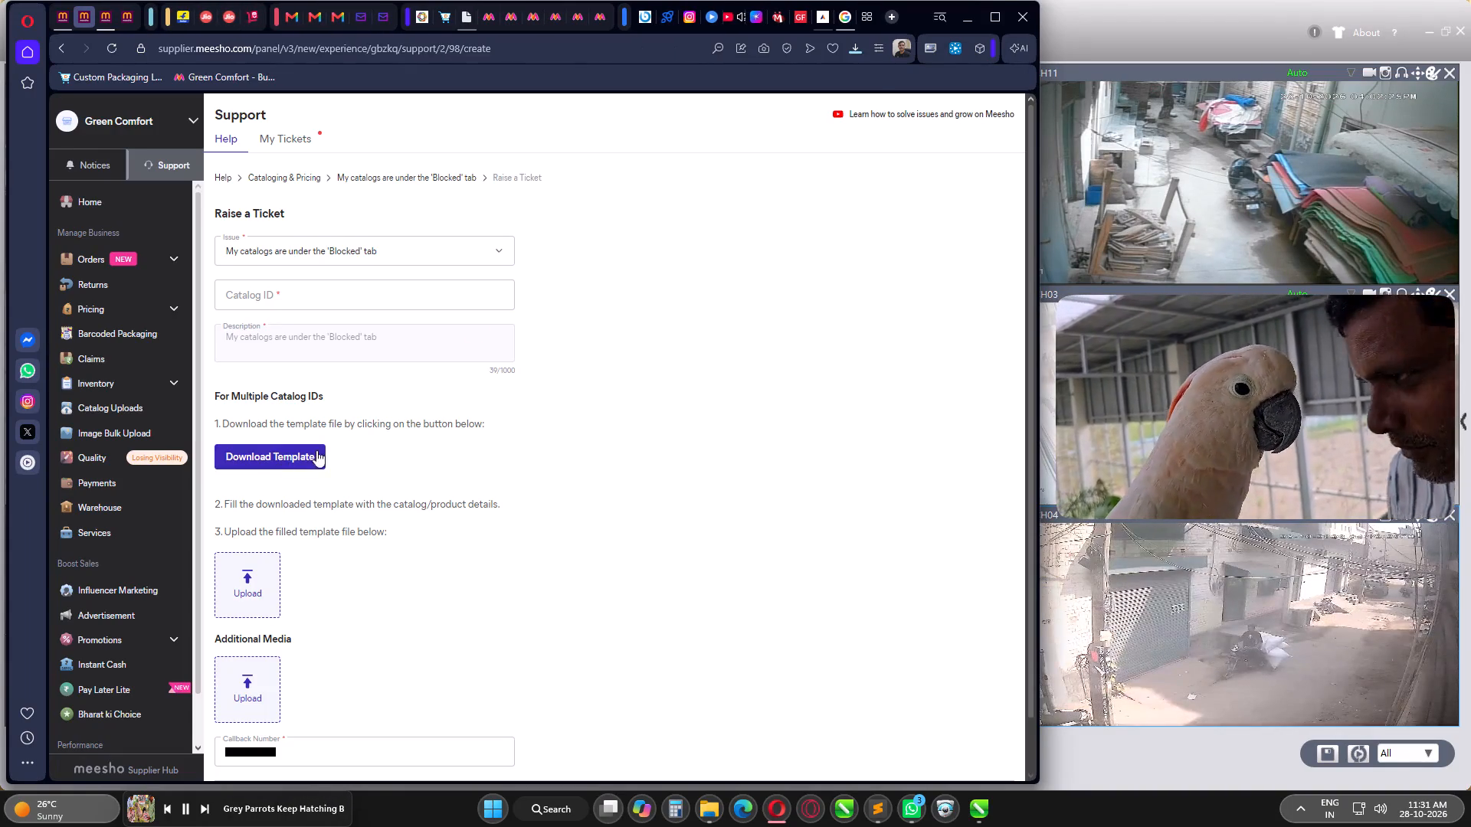
double_click(646, 103)
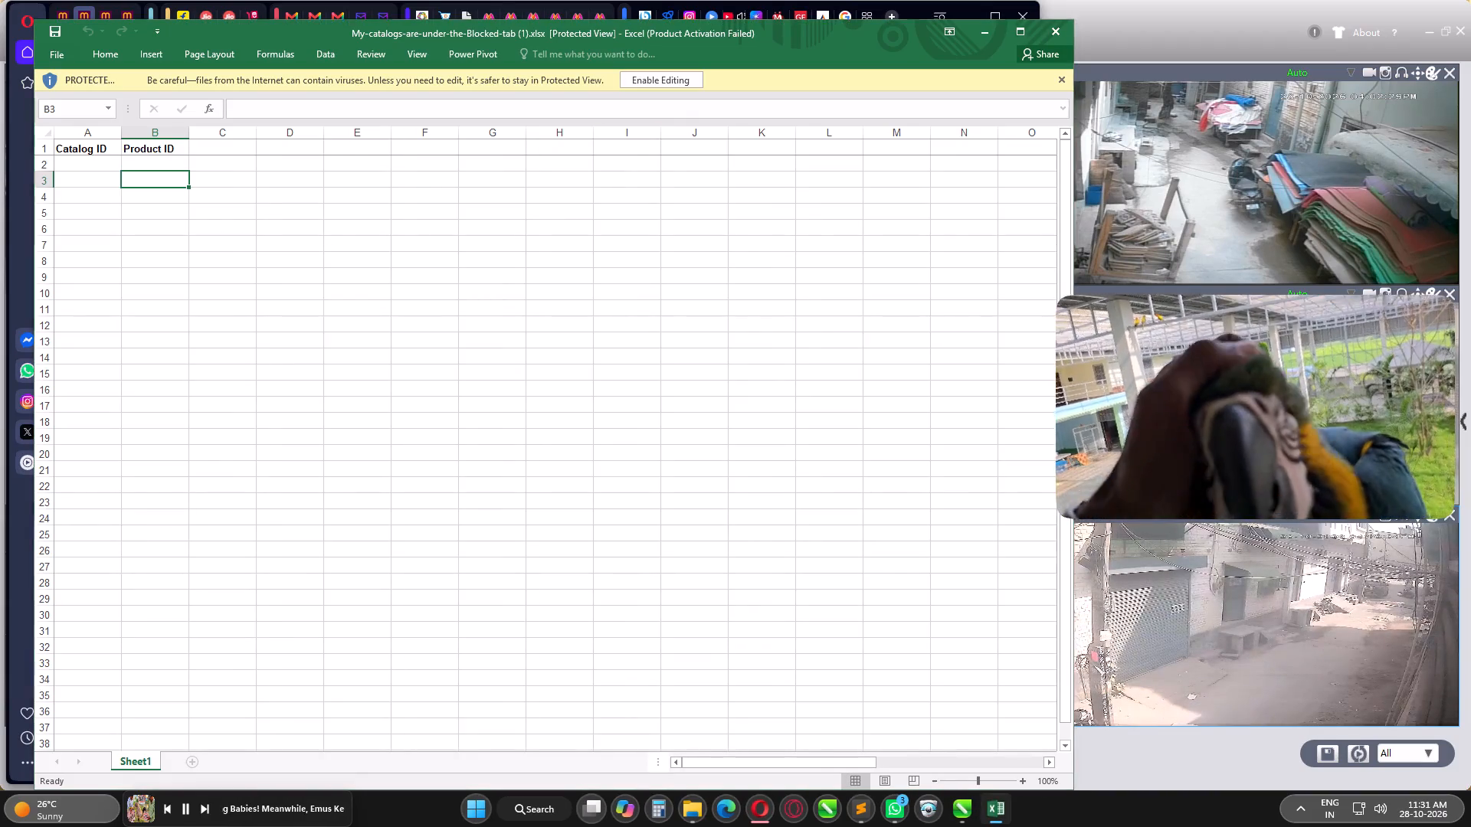
click(729, 231)
click(670, 75)
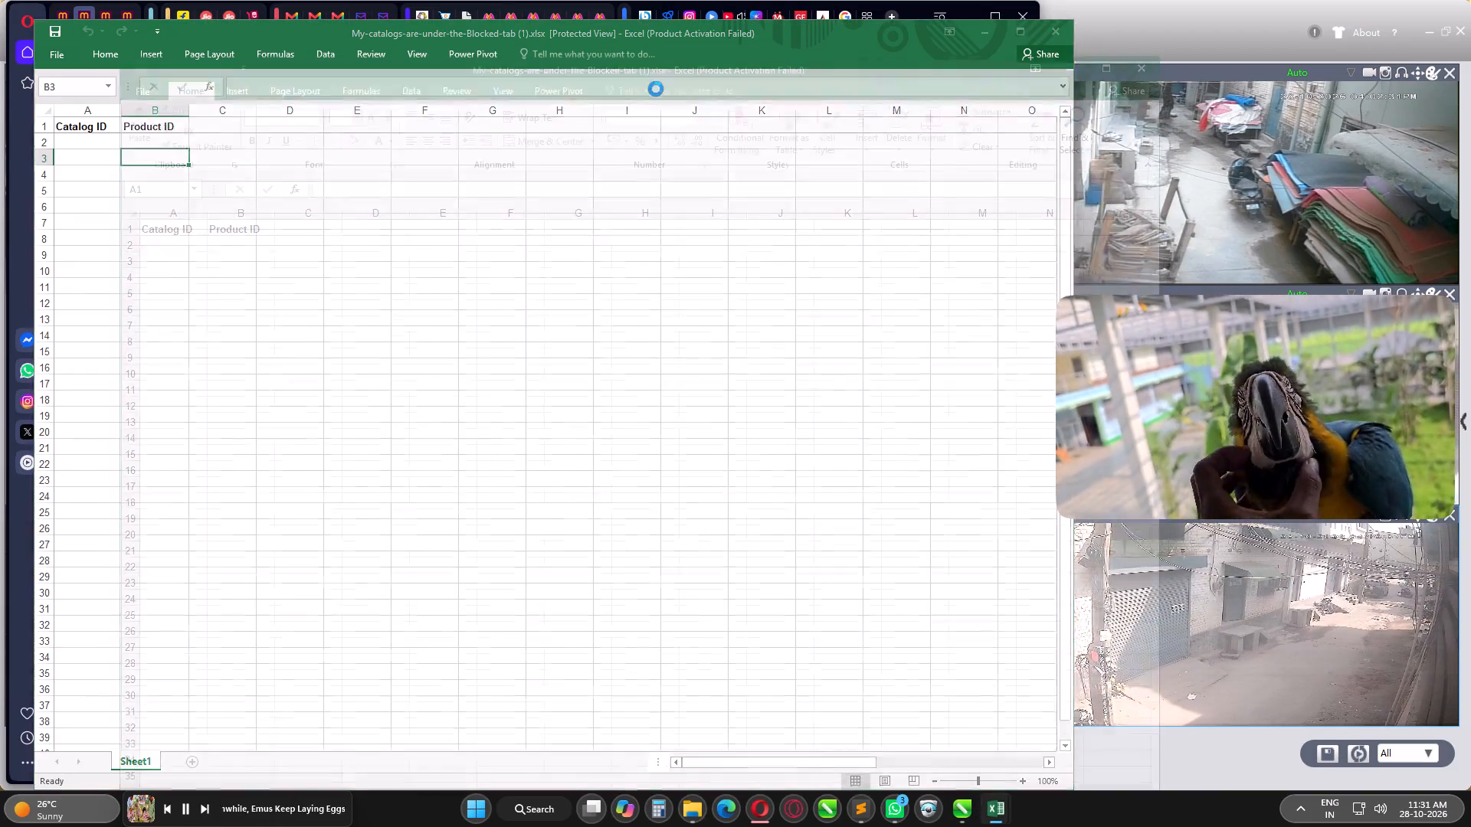
Move the template's Excel window over the Opera window so that it leaves the camera feeds uncovered.
drag(300, 70, 549, 54)
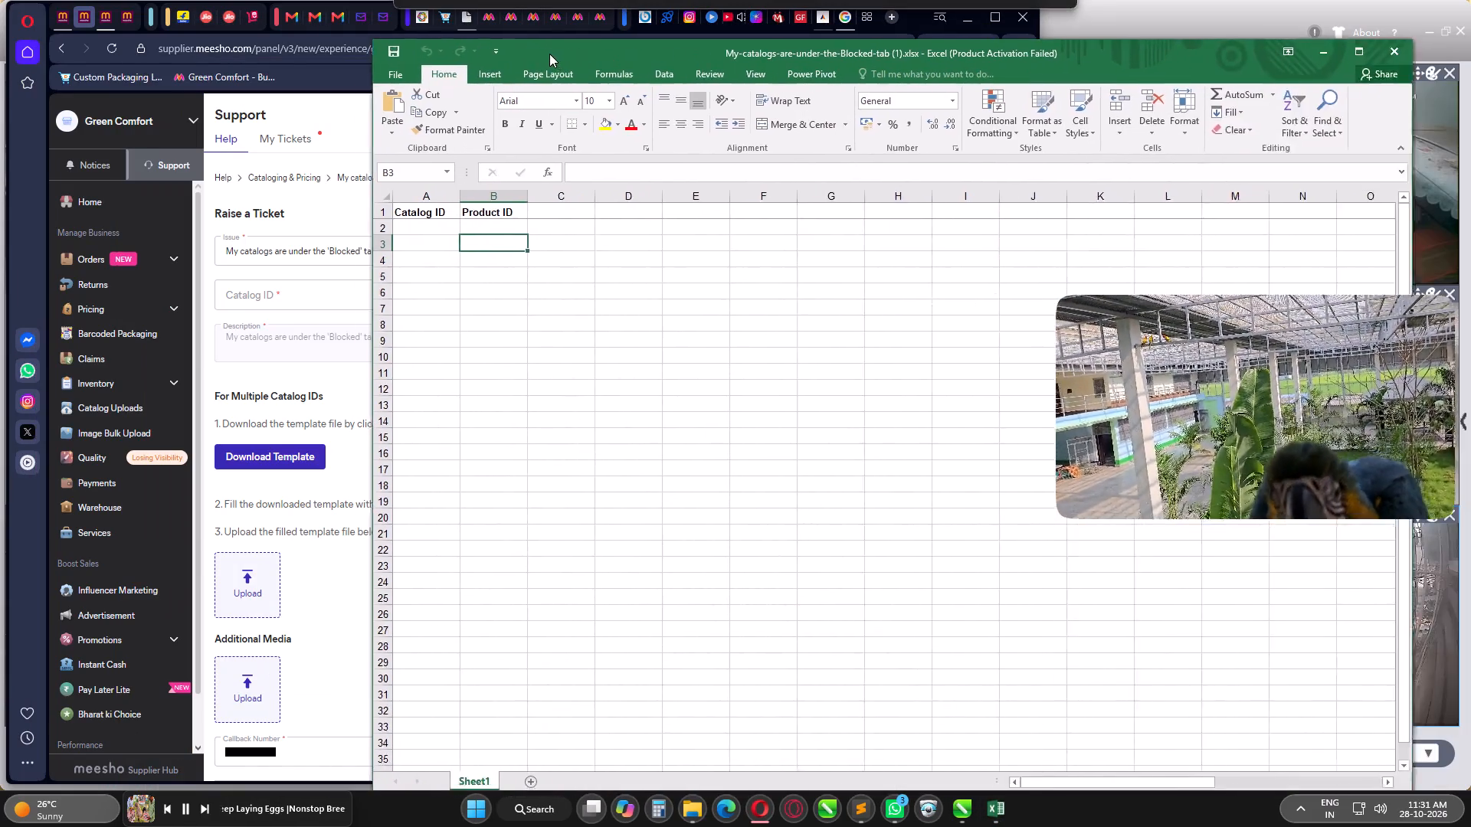
drag(549, 54, 521, 31)
drag(993, 28, 647, 53)
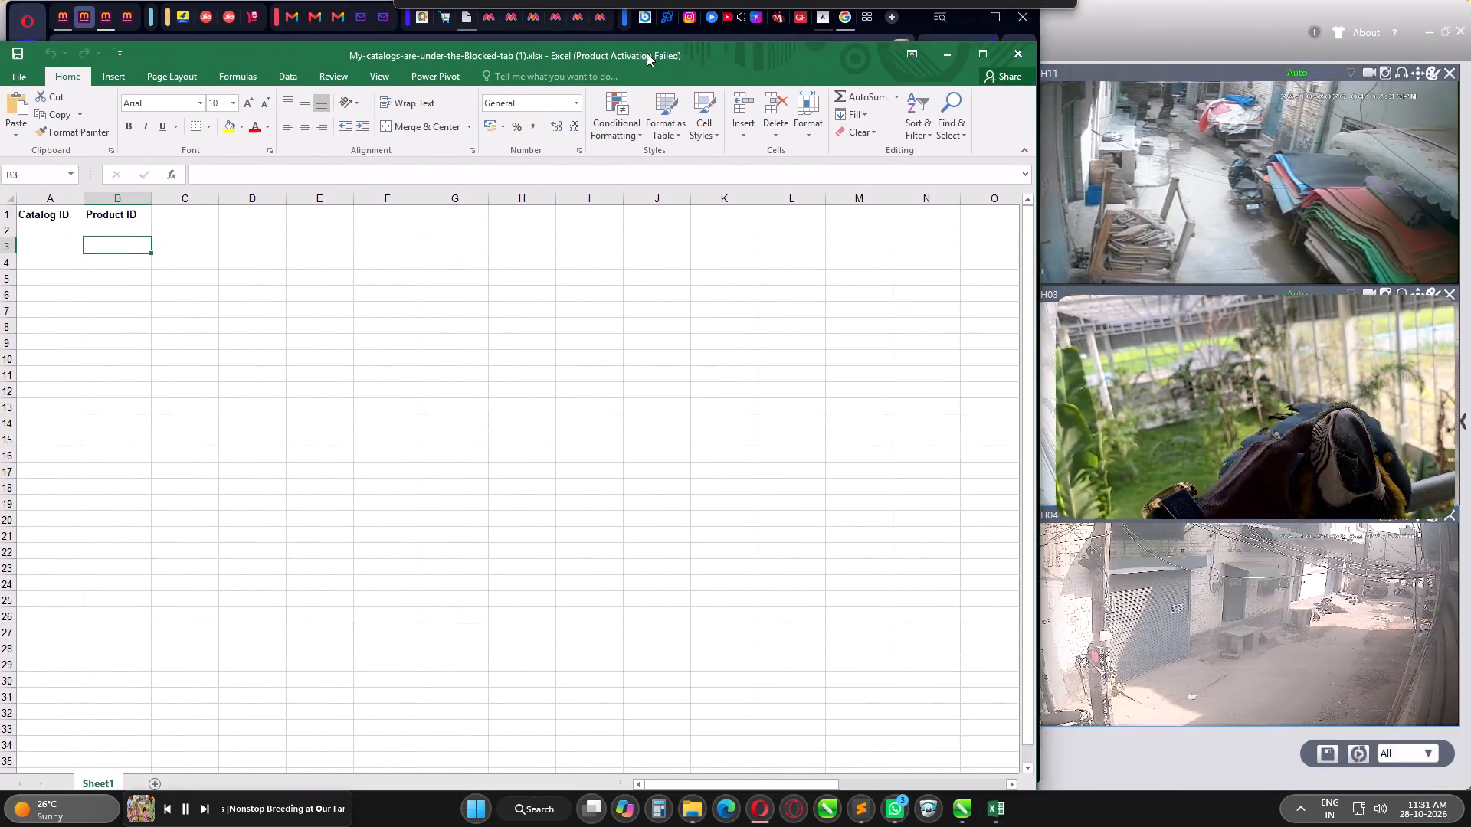
drag(647, 53, 640, 34)
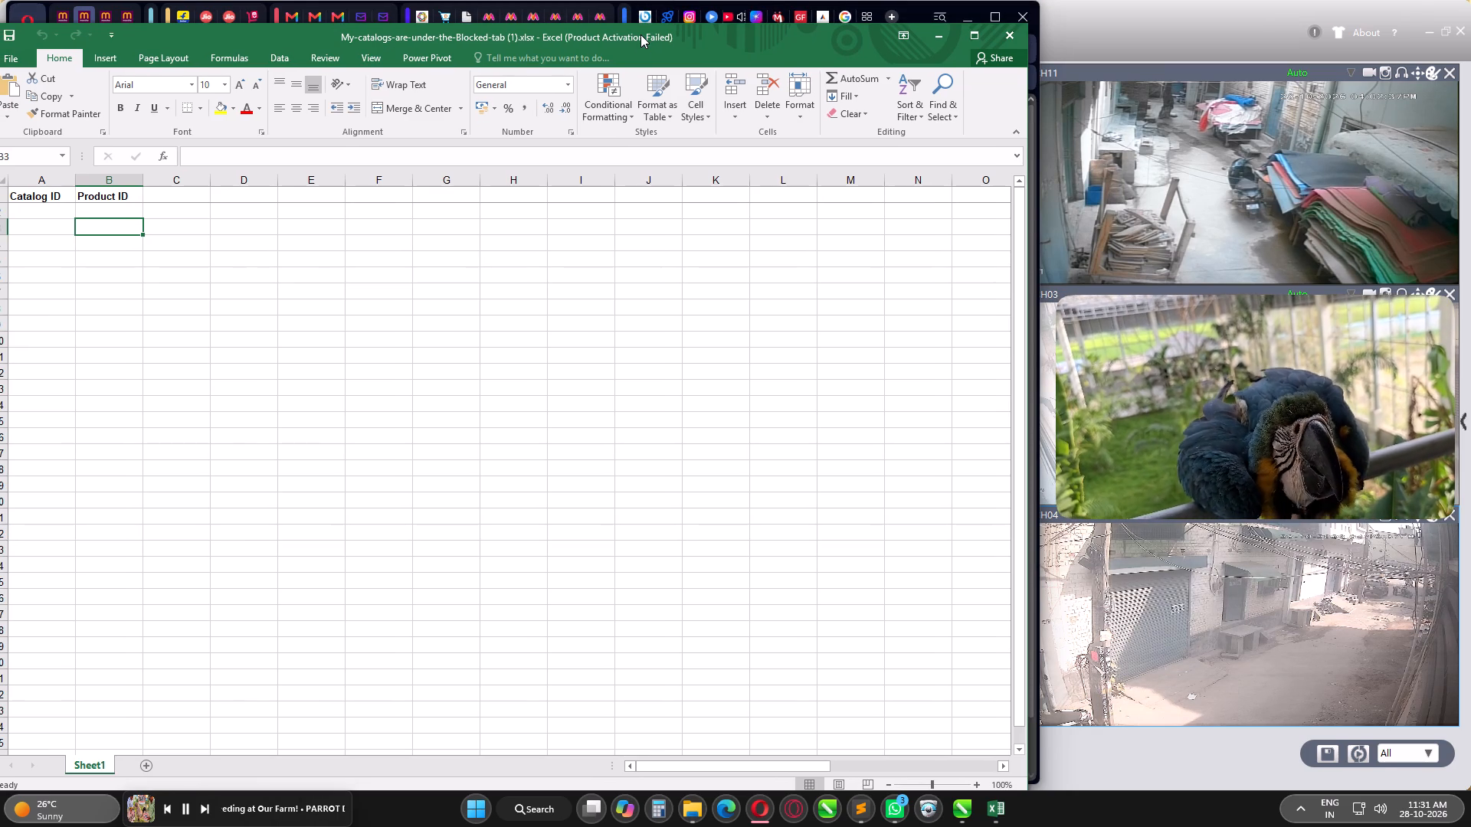
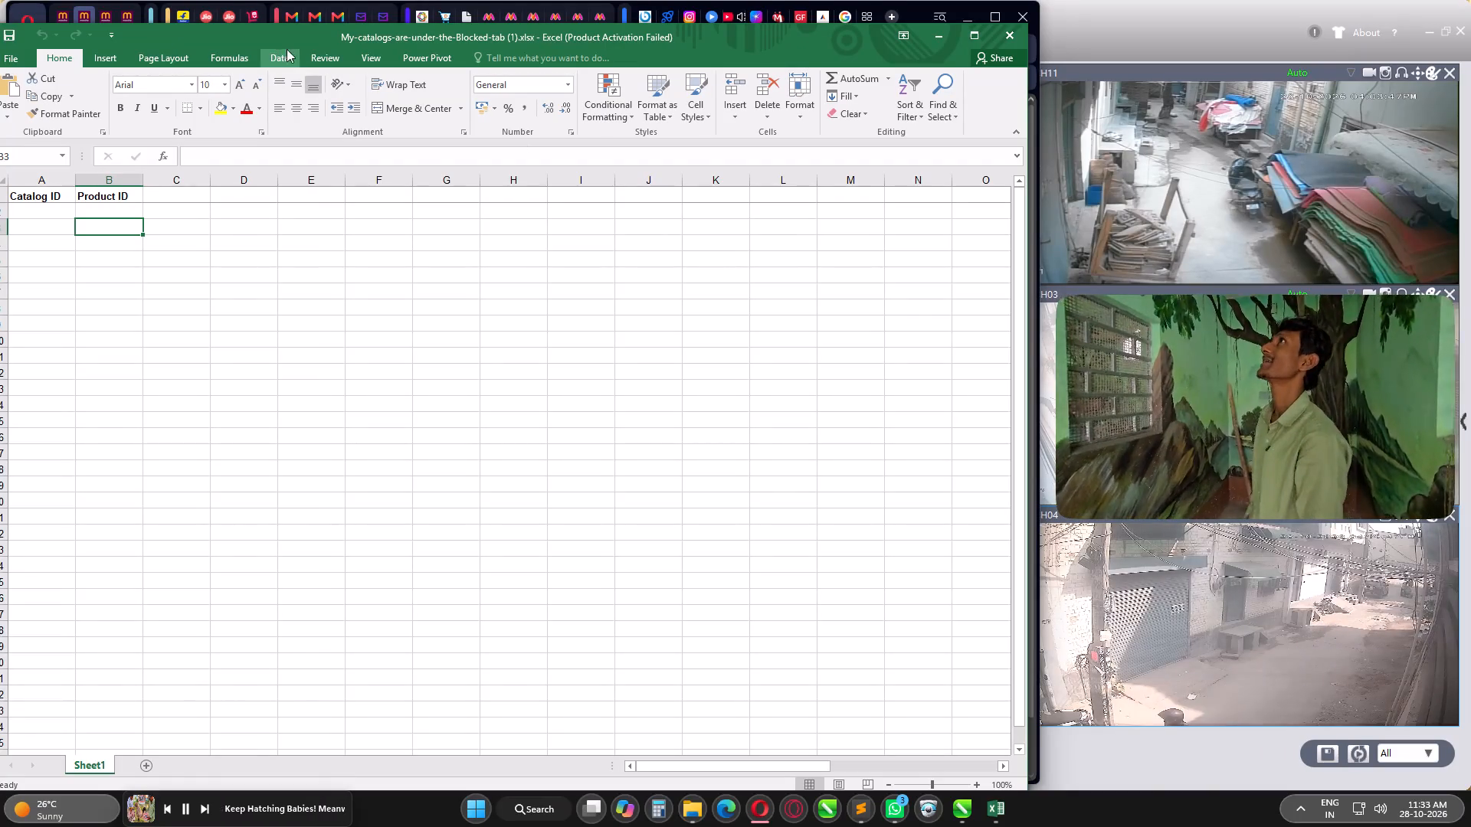
Open the workbook Inventory-Update-File_2026-10-27T14-20-37_1156550.xlsx from the Downloads folder.
click(690, 817)
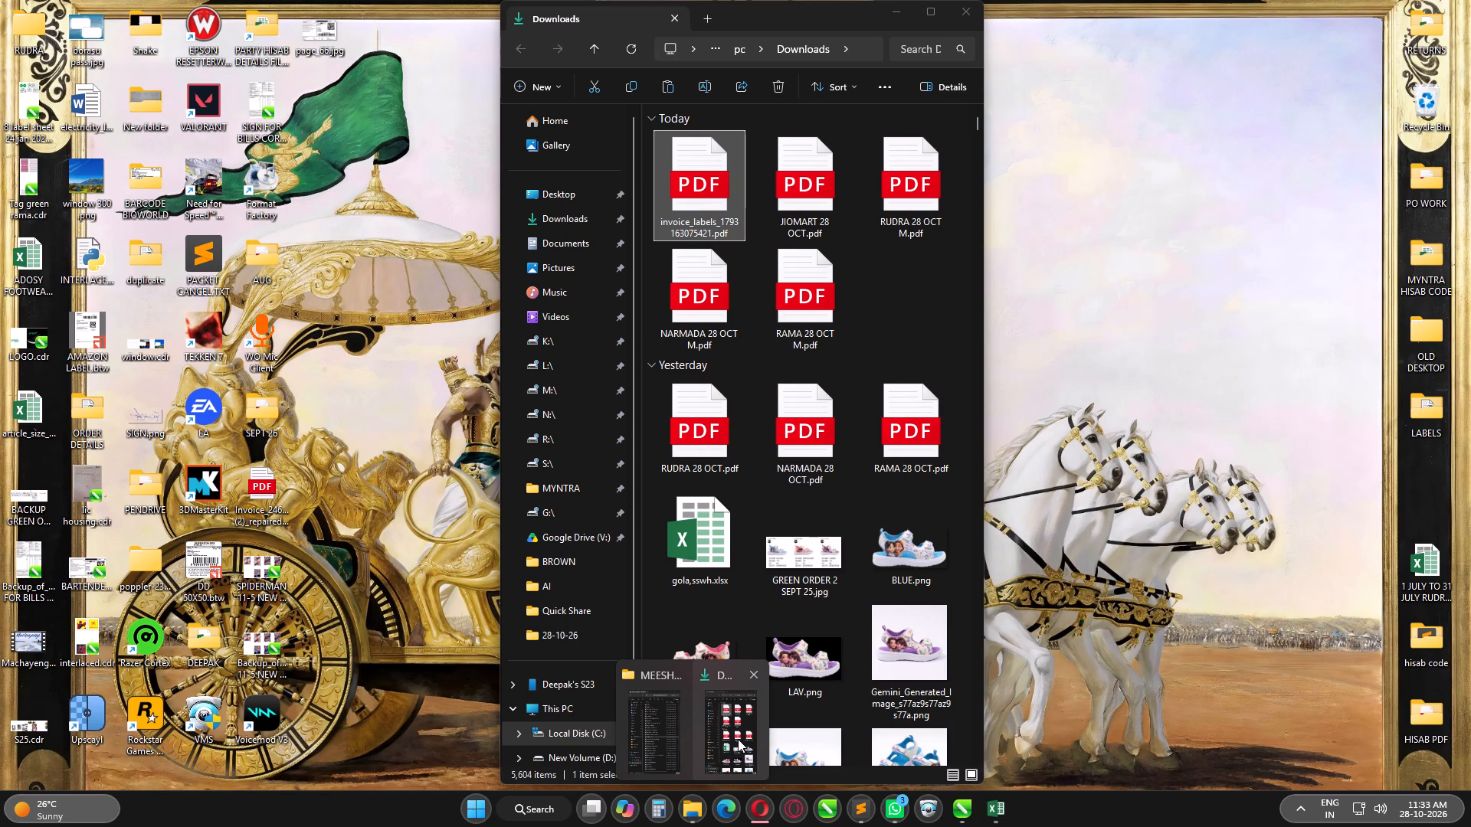
click(738, 739)
scroll(804, 491, down, 1)
scroll(804, 491, up, 3)
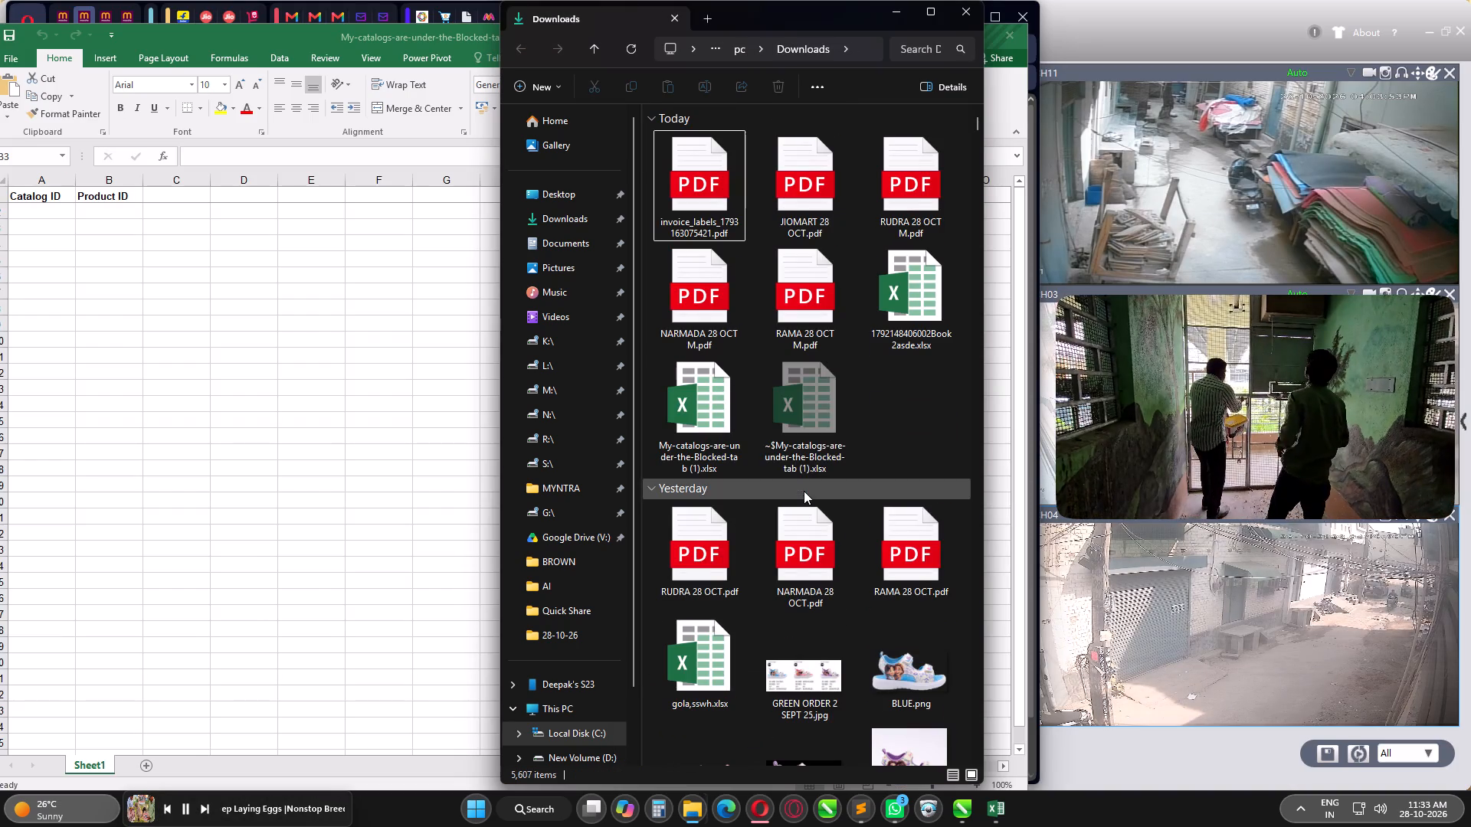
scroll(789, 444, down, 1)
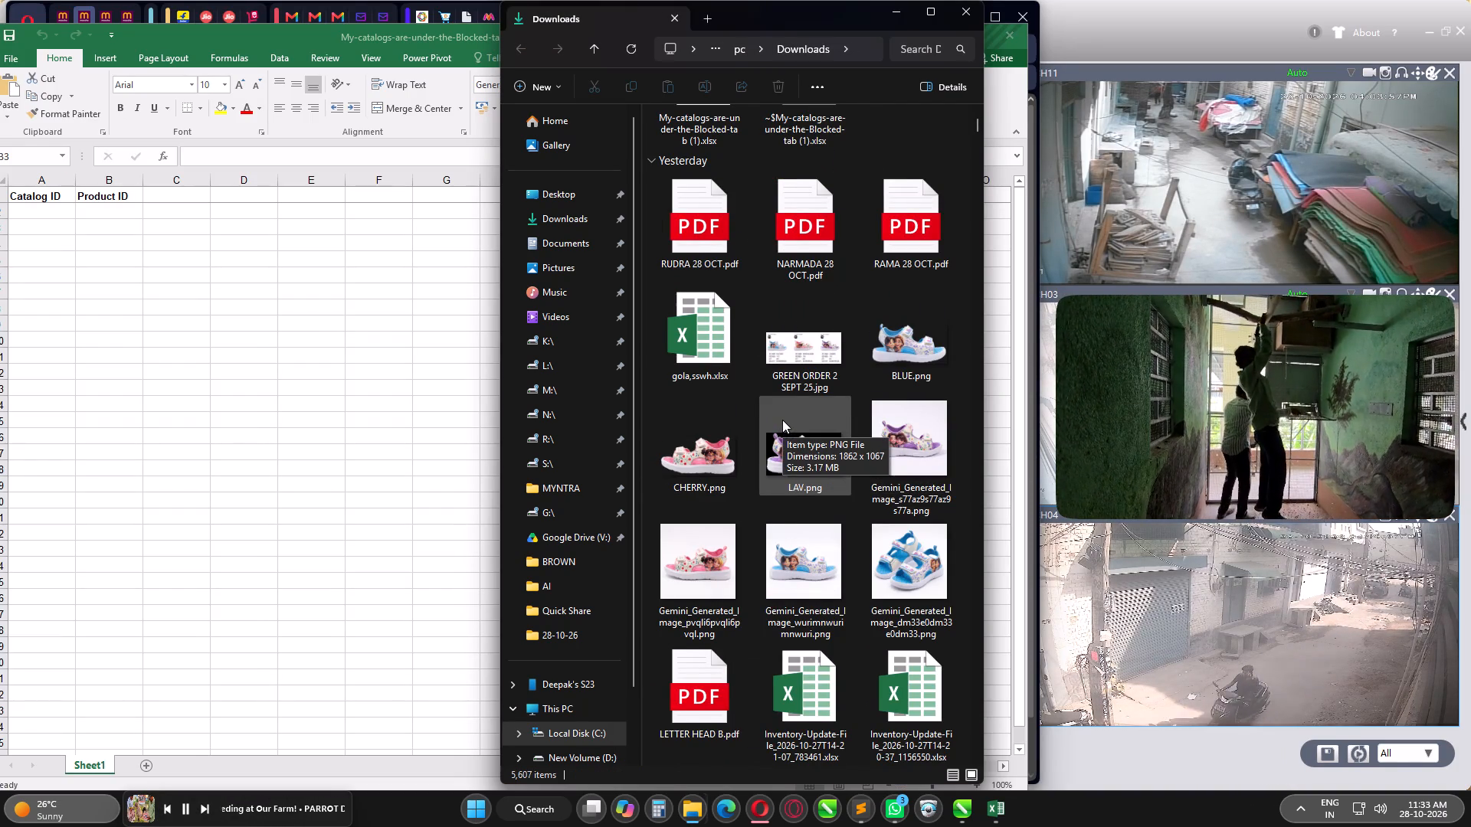
scroll(782, 420, down, 1)
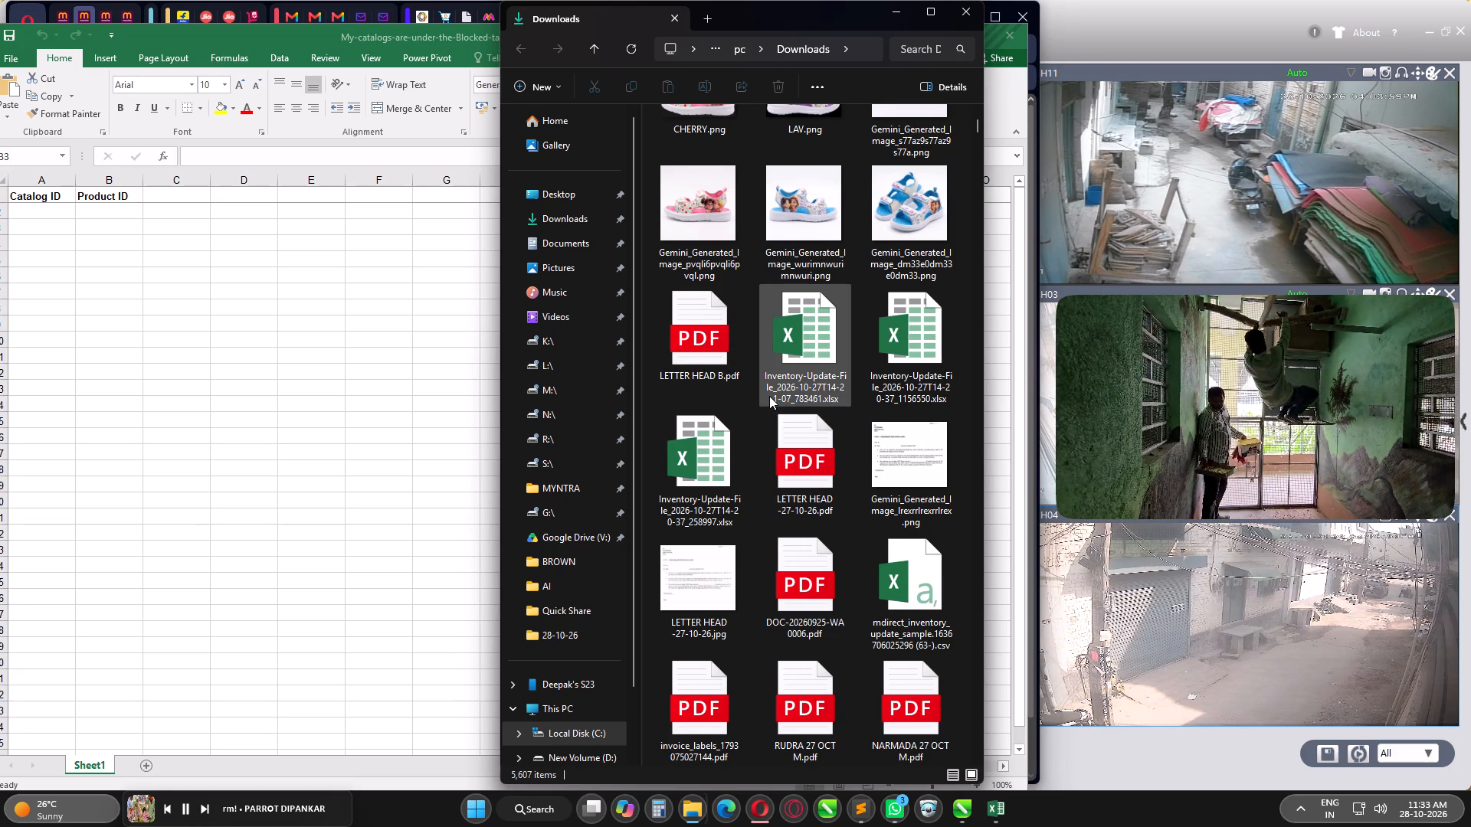
double_click(907, 334)
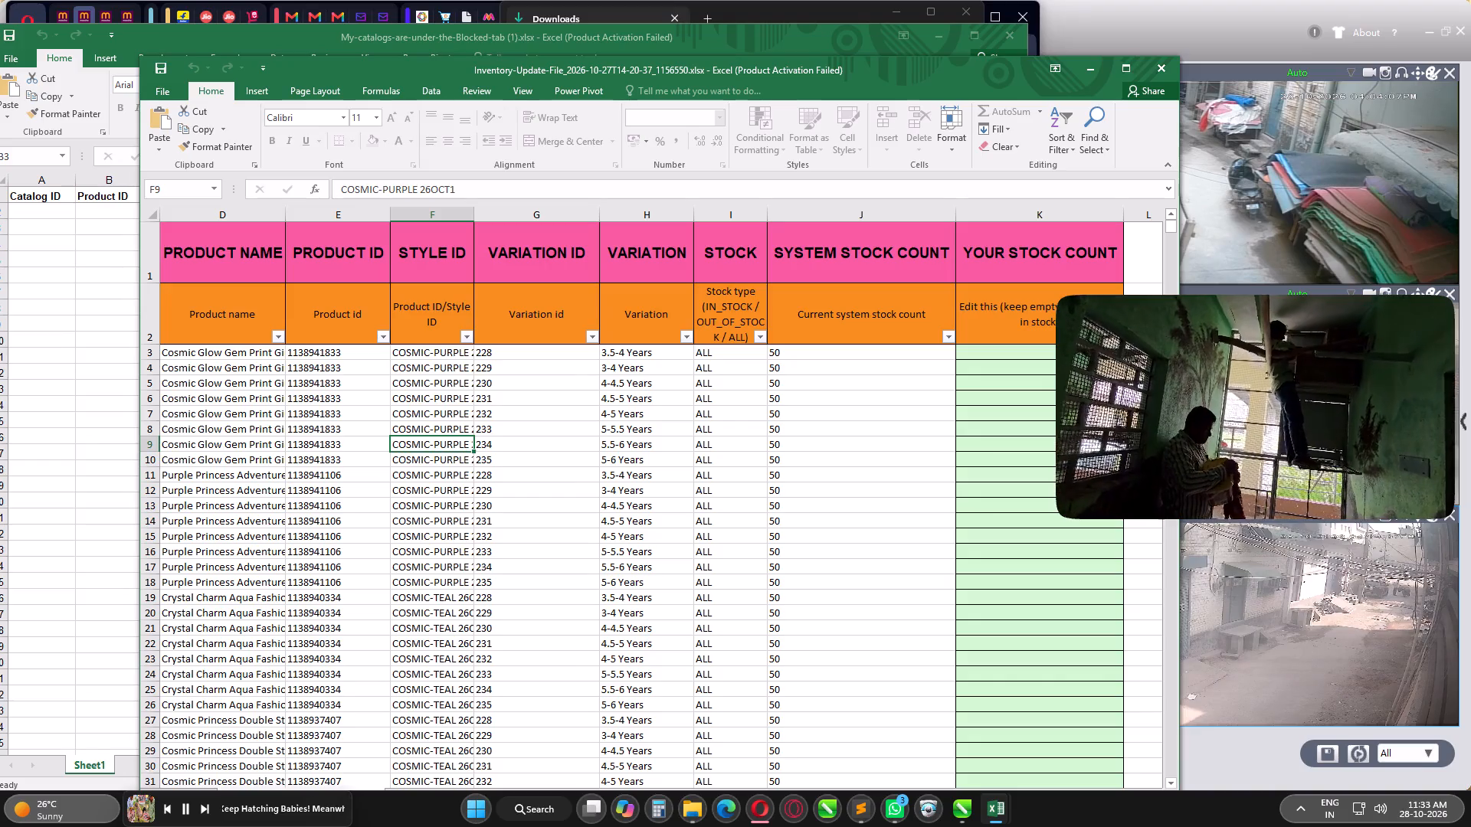
Bring the catalog ID and product ID columns into view and move the inventory workbook so the template's ID columns stay uncovered.
key(Up)
key(Up)
key(Left)
key(Left)
key(Left)
key(ctrl+Left)
key(Right)
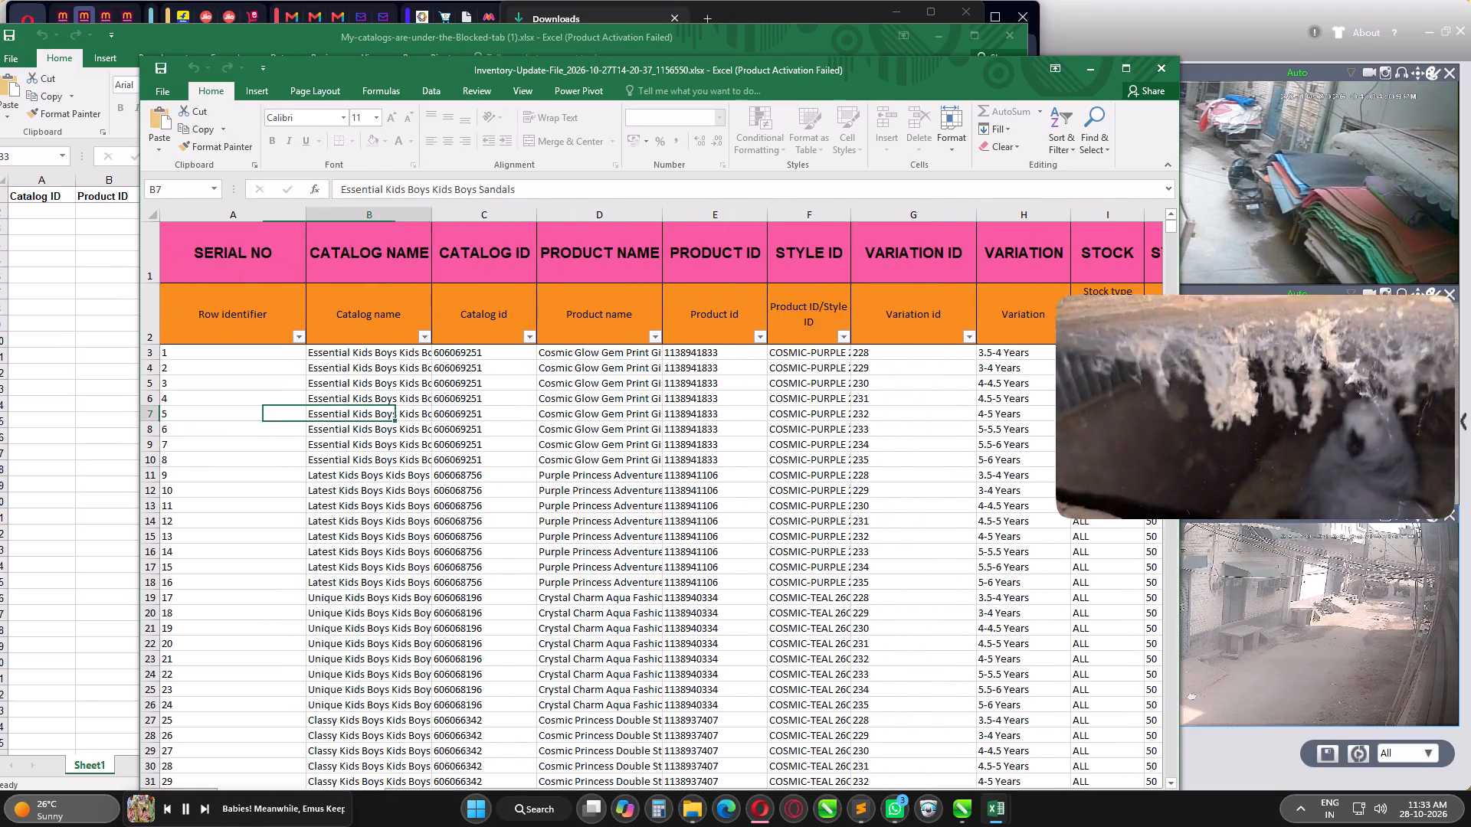
key(Right)
key(Right)
drag(429, 76, 643, 101)
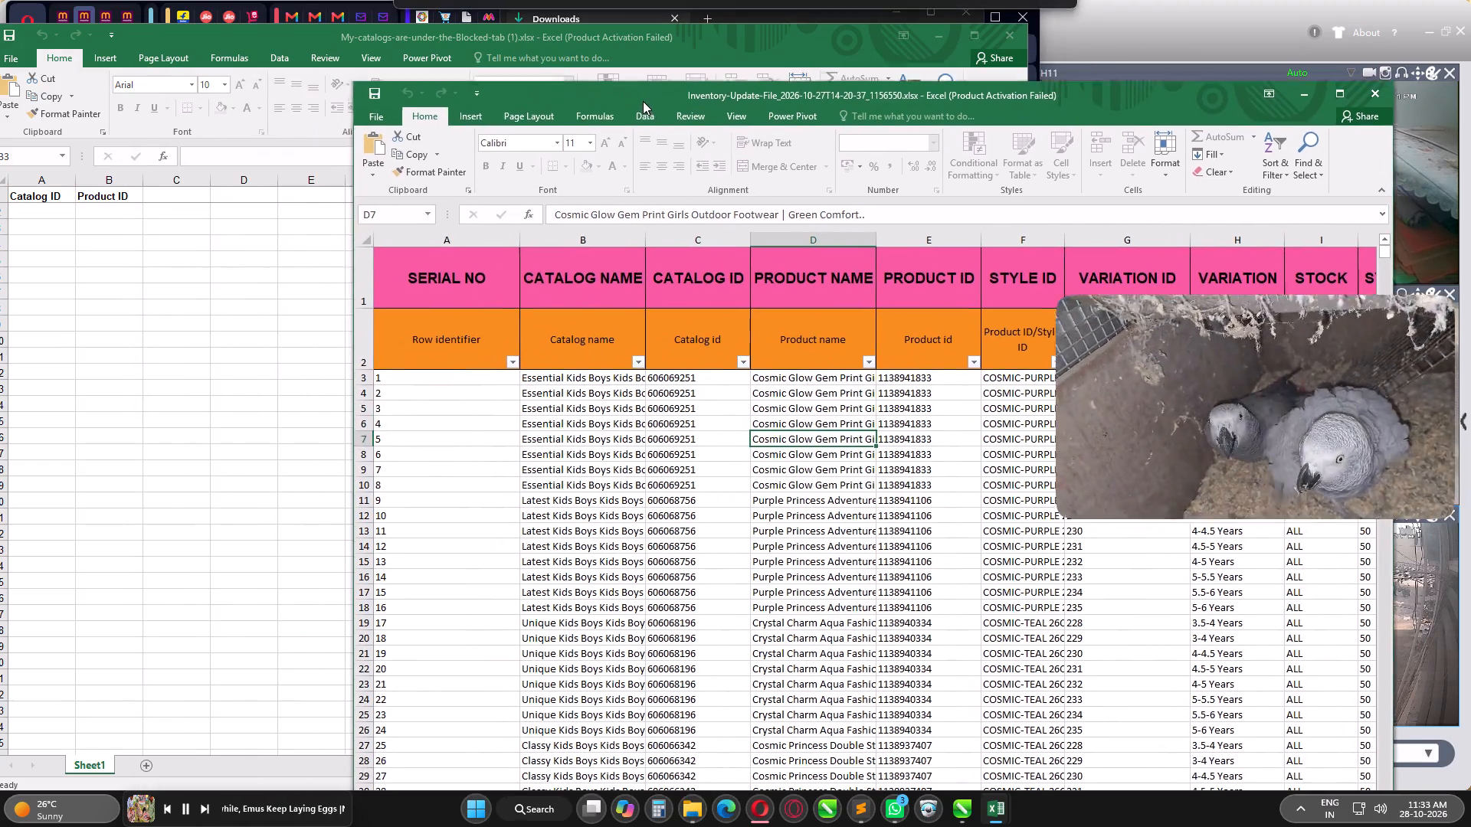
drag(643, 101, 649, 92)
Switch to Opera and open the Blocked catalogs list in the Green Comfort inventory.
click(762, 815)
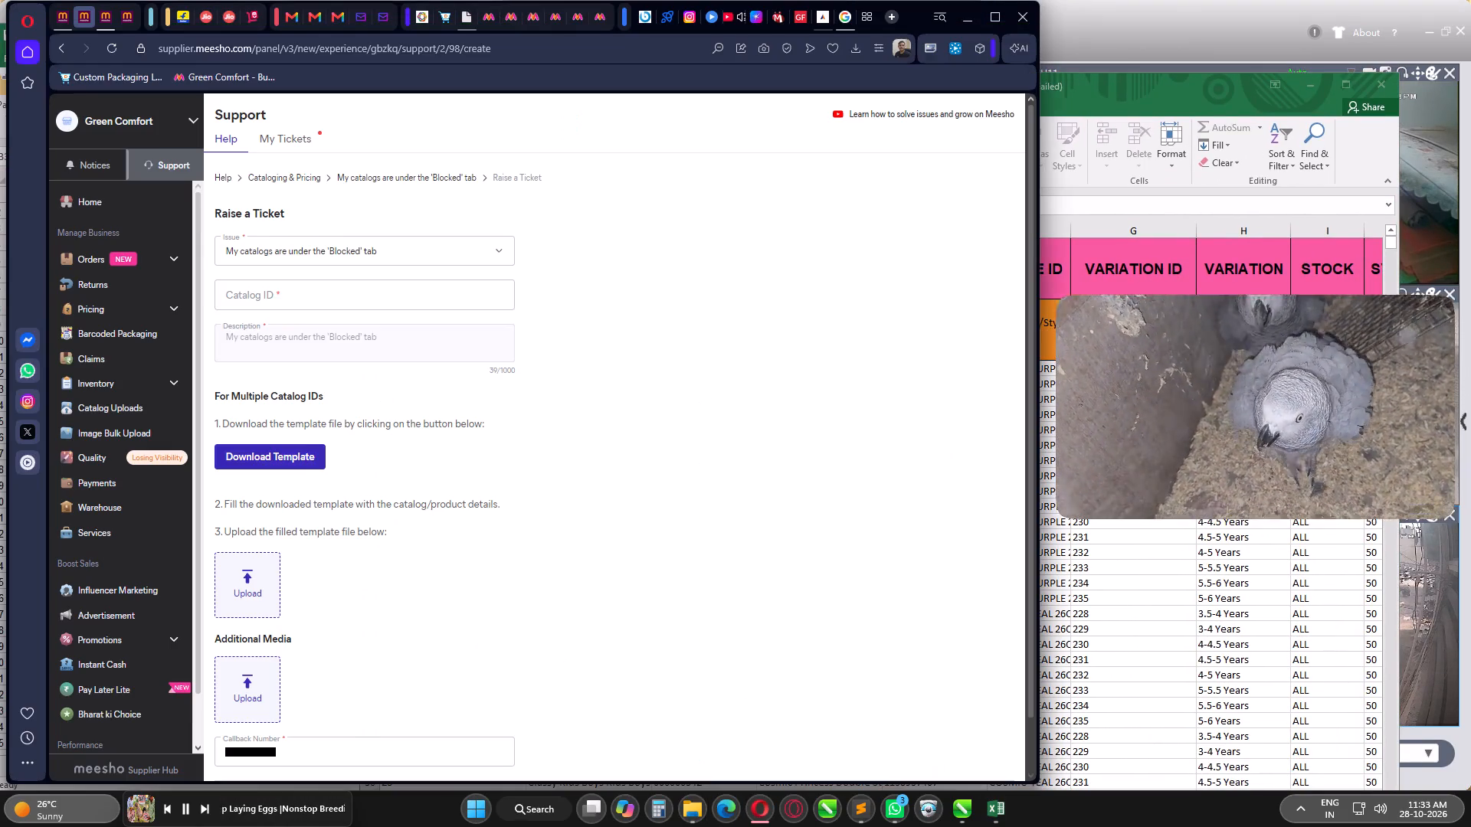
click(62, 15)
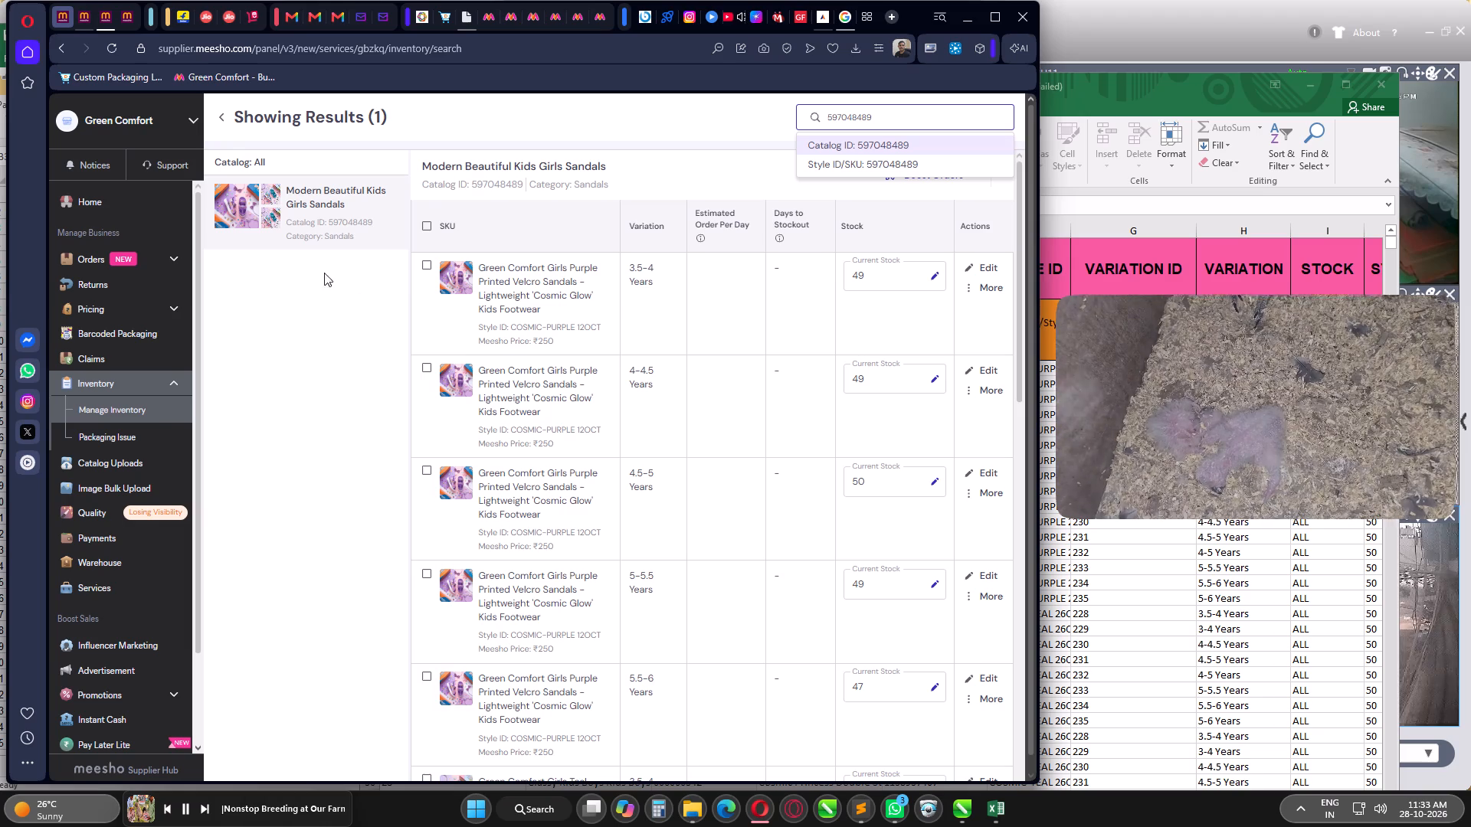
click(117, 331)
click(106, 382)
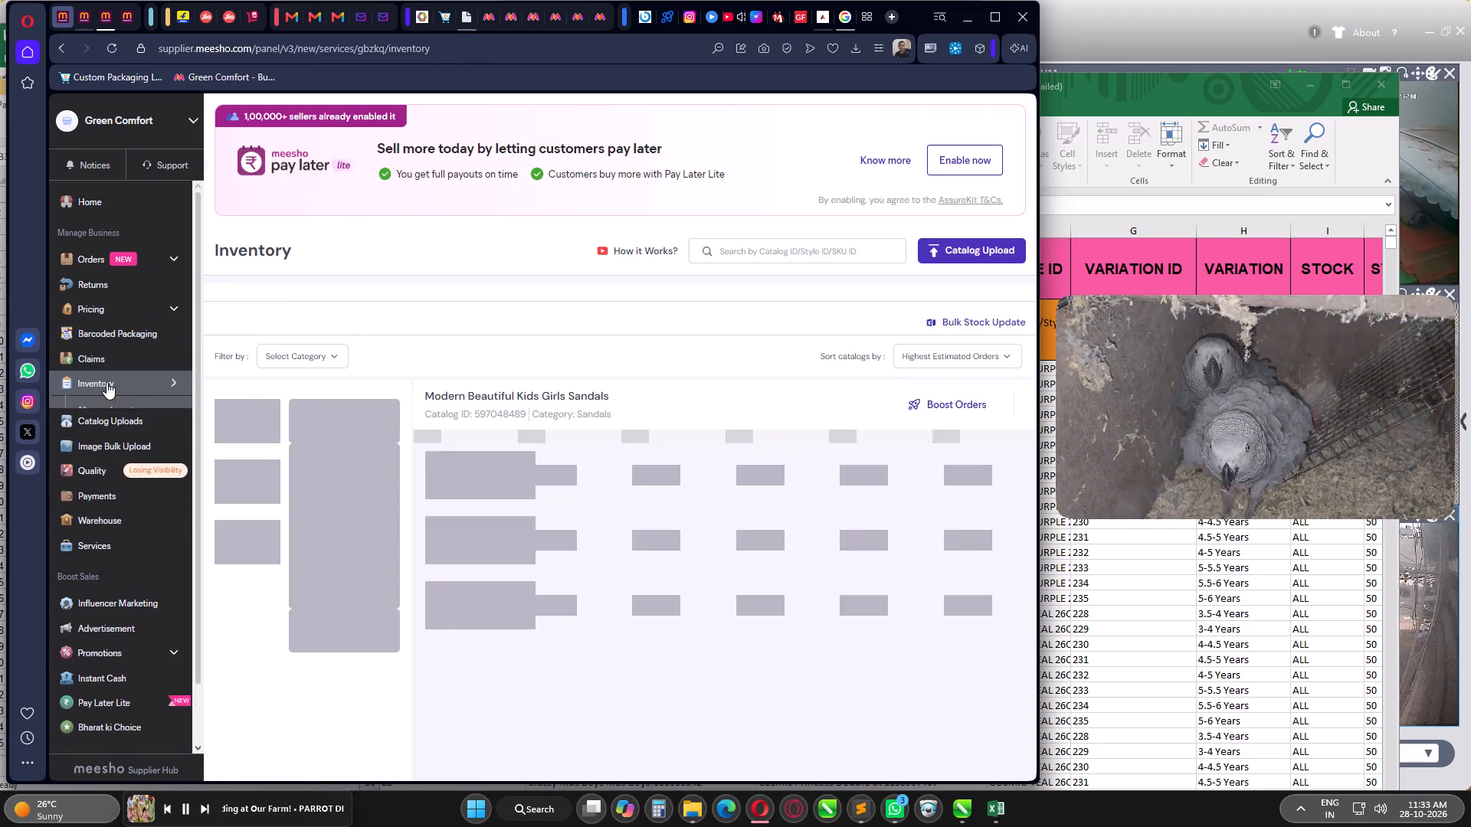
click(457, 293)
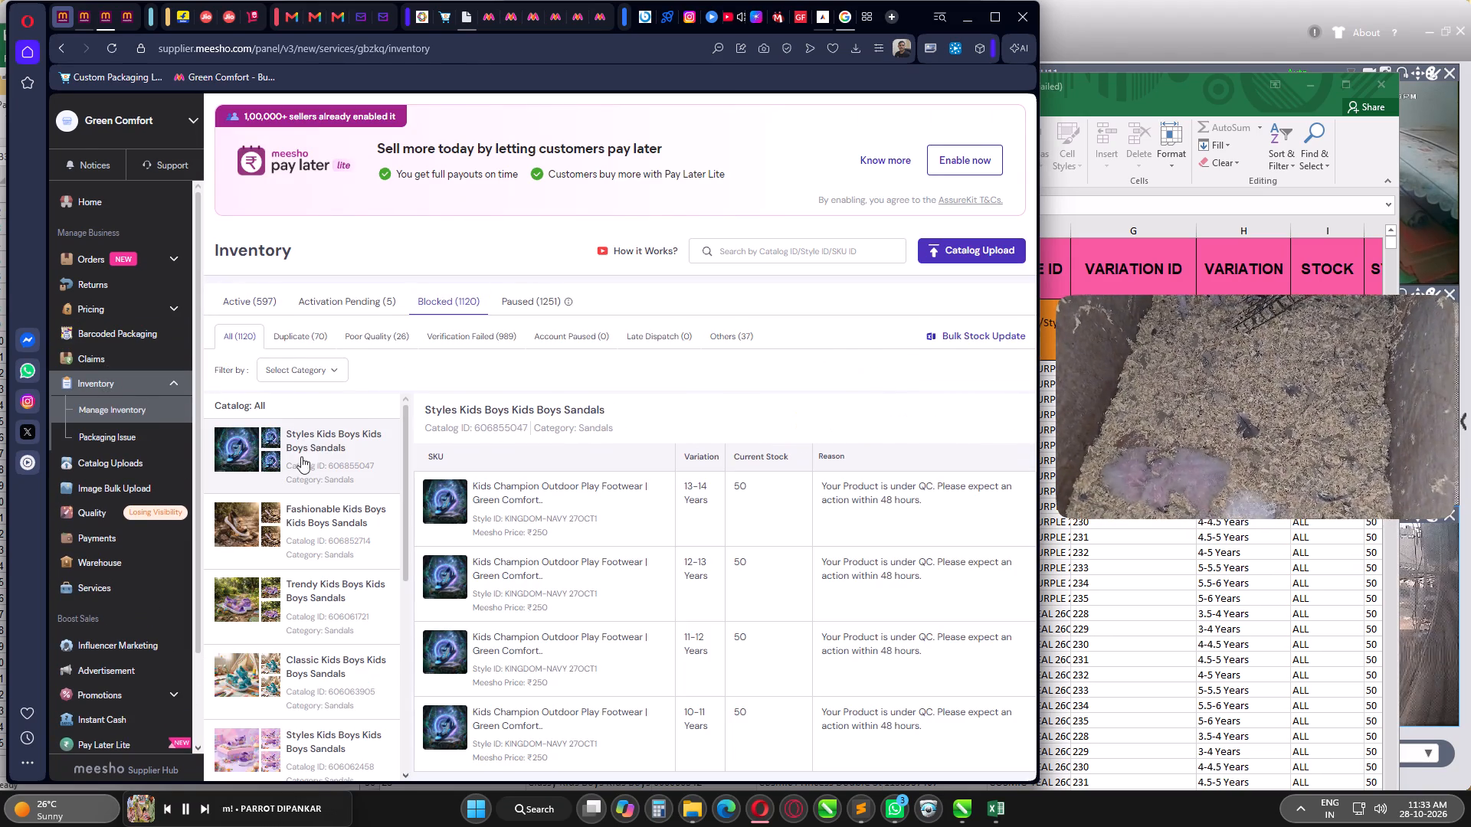
click(506, 423)
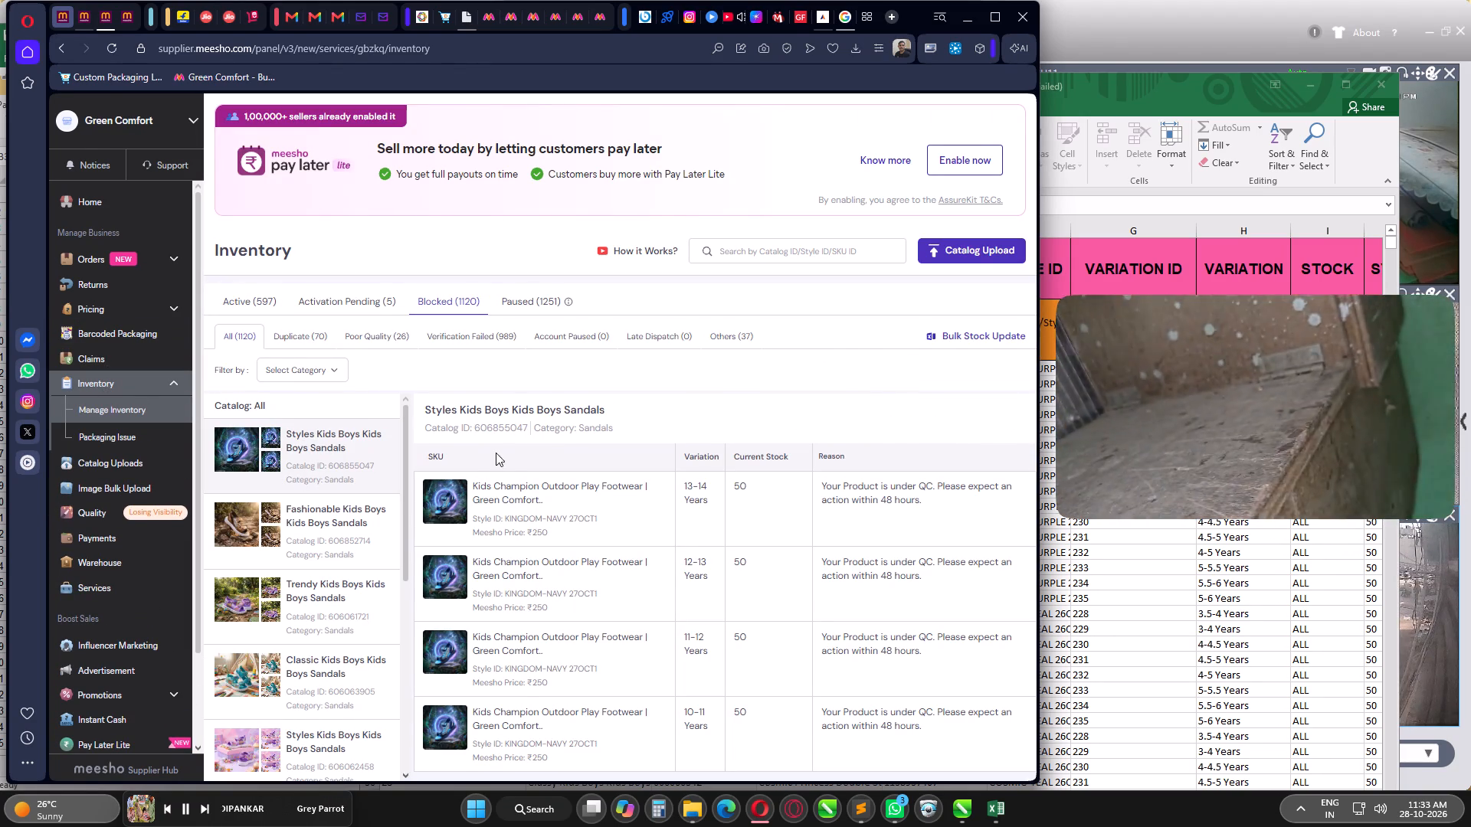
Examine the block reasons of the Modern Beautiful Kids Girls, Classy Kids Boys and Casual Kids Boys sandals catalogs.
scroll(306, 596, down, 5)
click(312, 598)
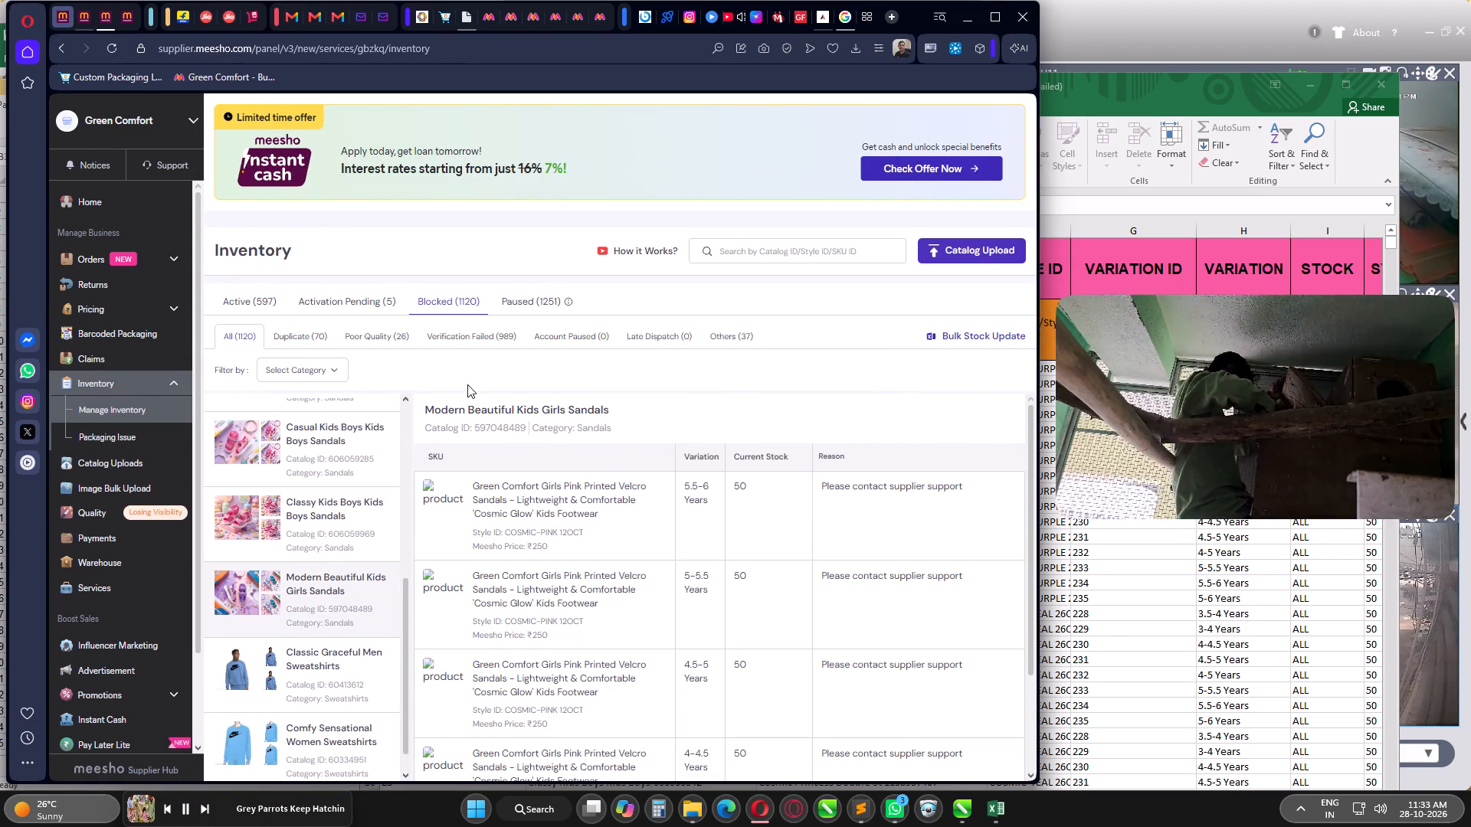
double_click(497, 427)
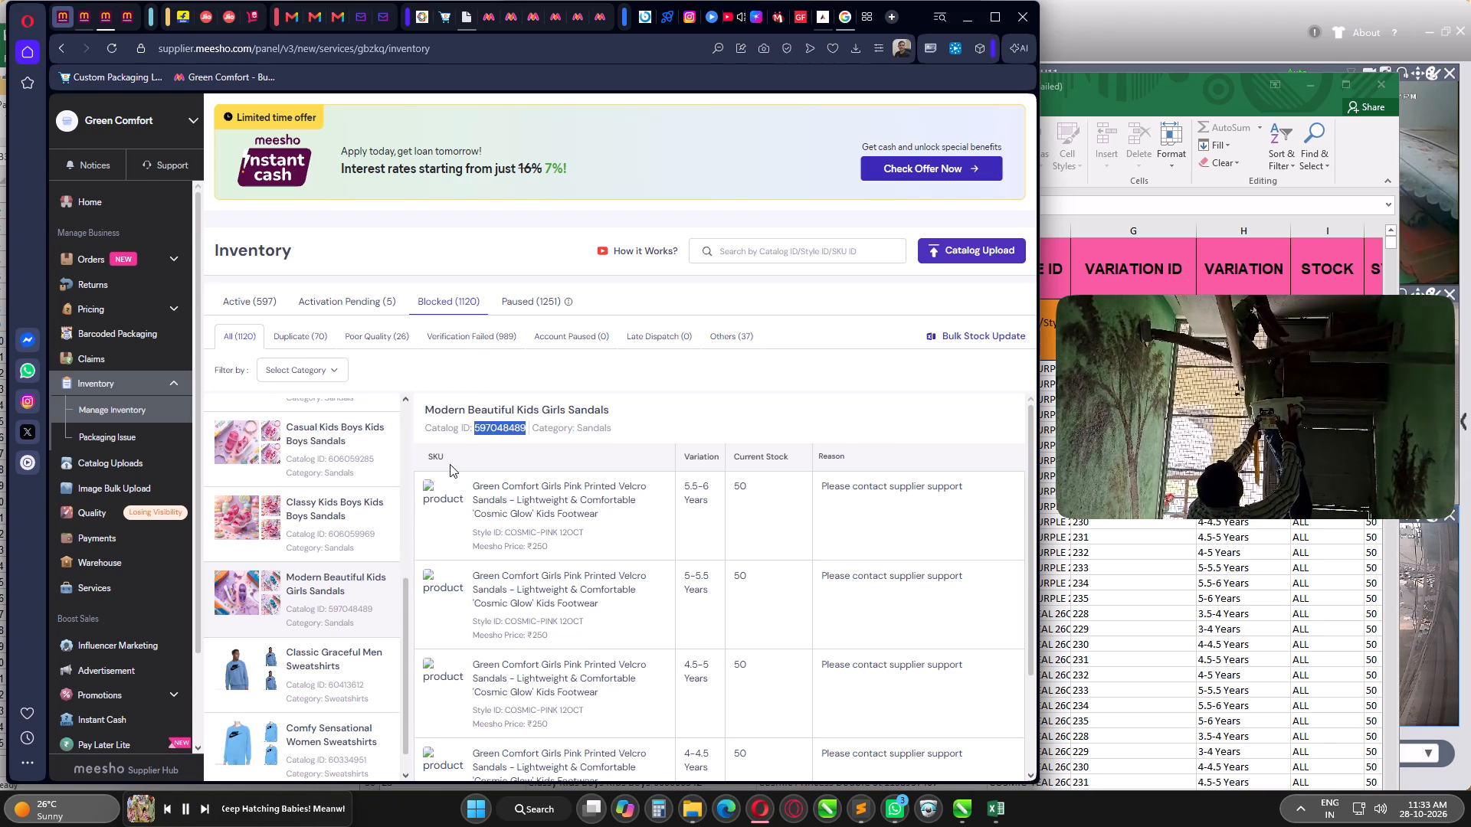
click(349, 516)
click(326, 463)
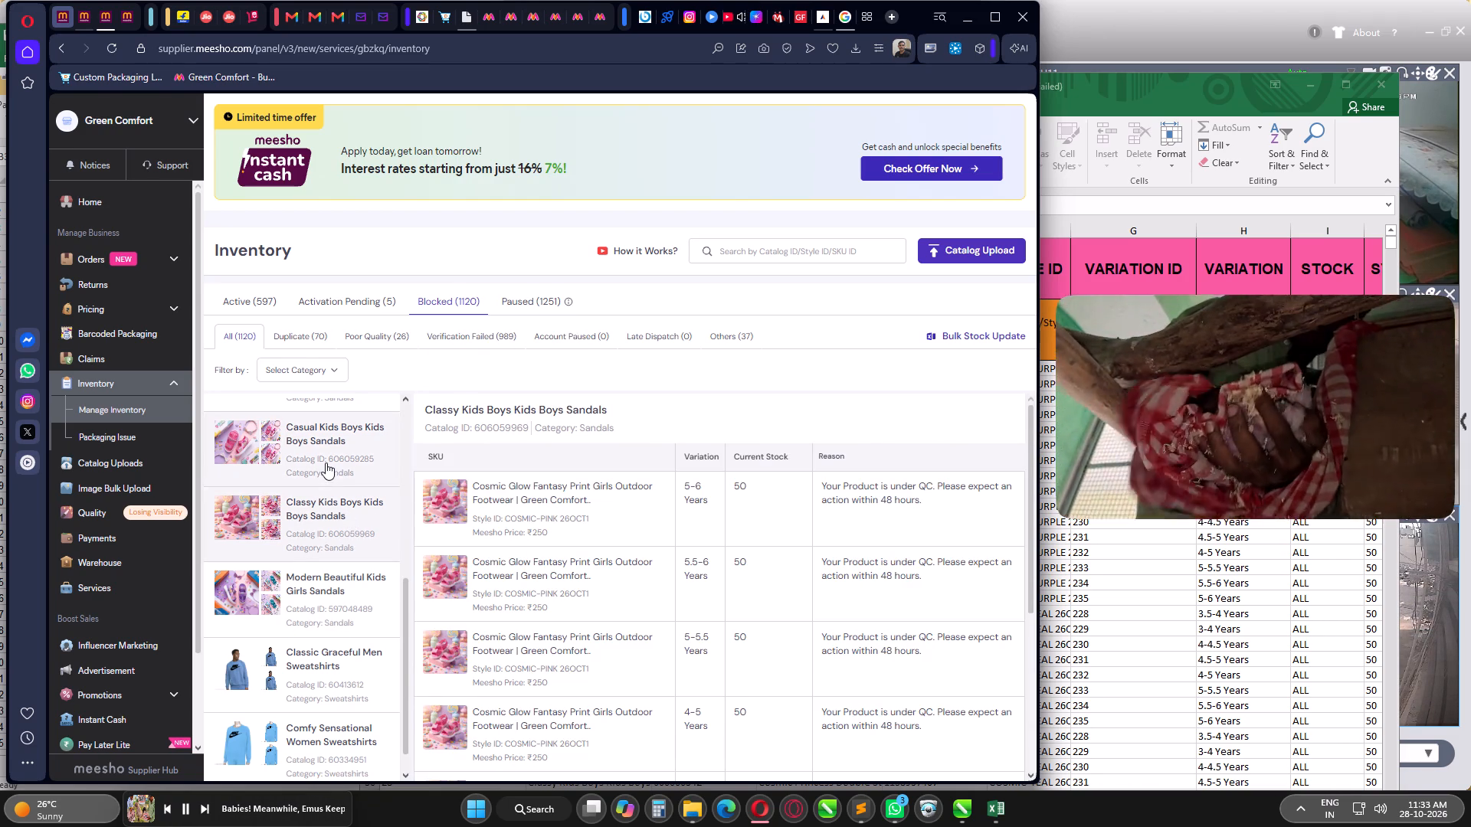
click(304, 536)
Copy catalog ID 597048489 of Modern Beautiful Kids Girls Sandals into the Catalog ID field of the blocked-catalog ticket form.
click(300, 610)
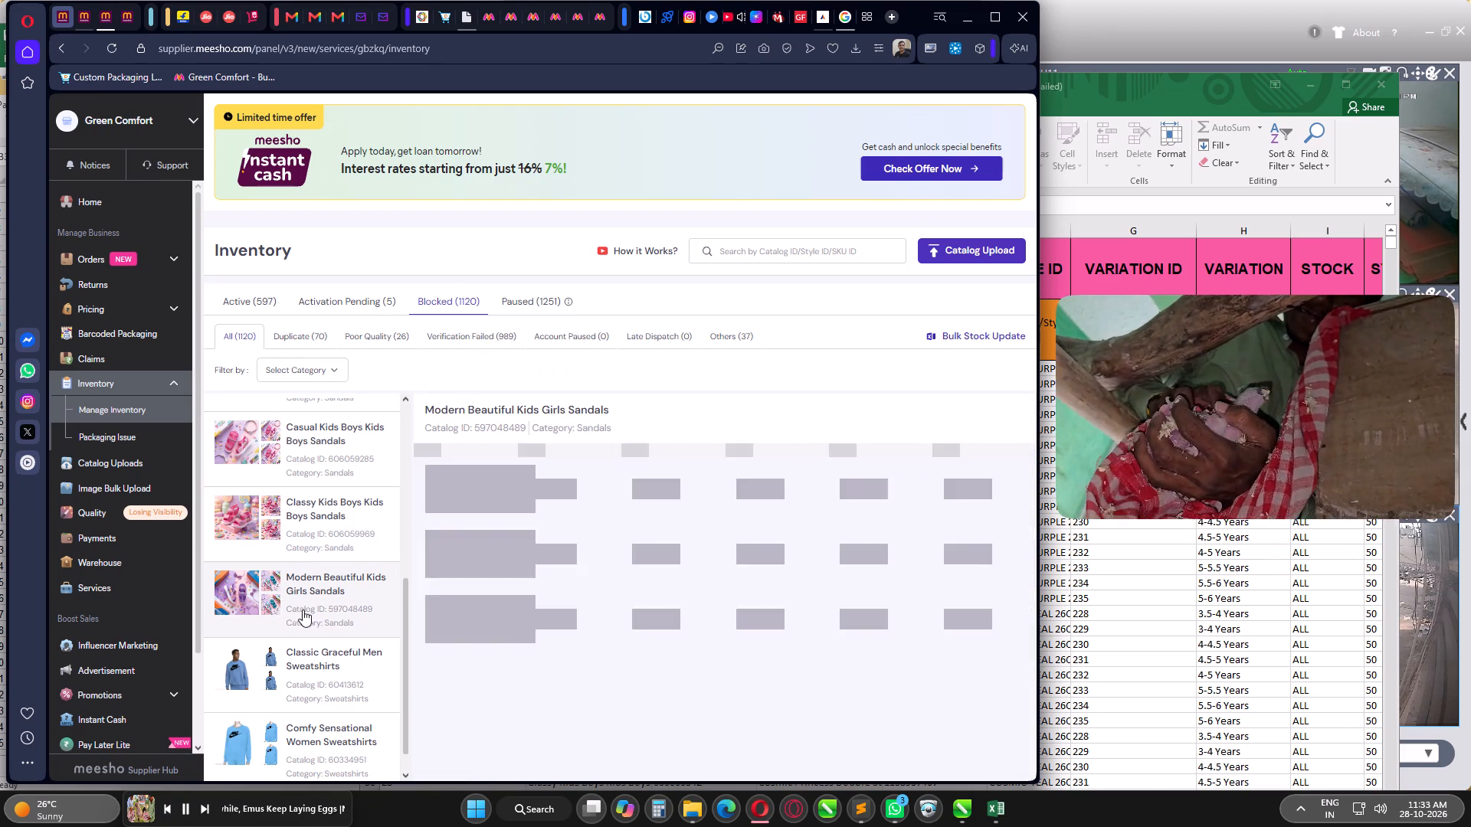
double_click(493, 427)
key(ctrl+c)
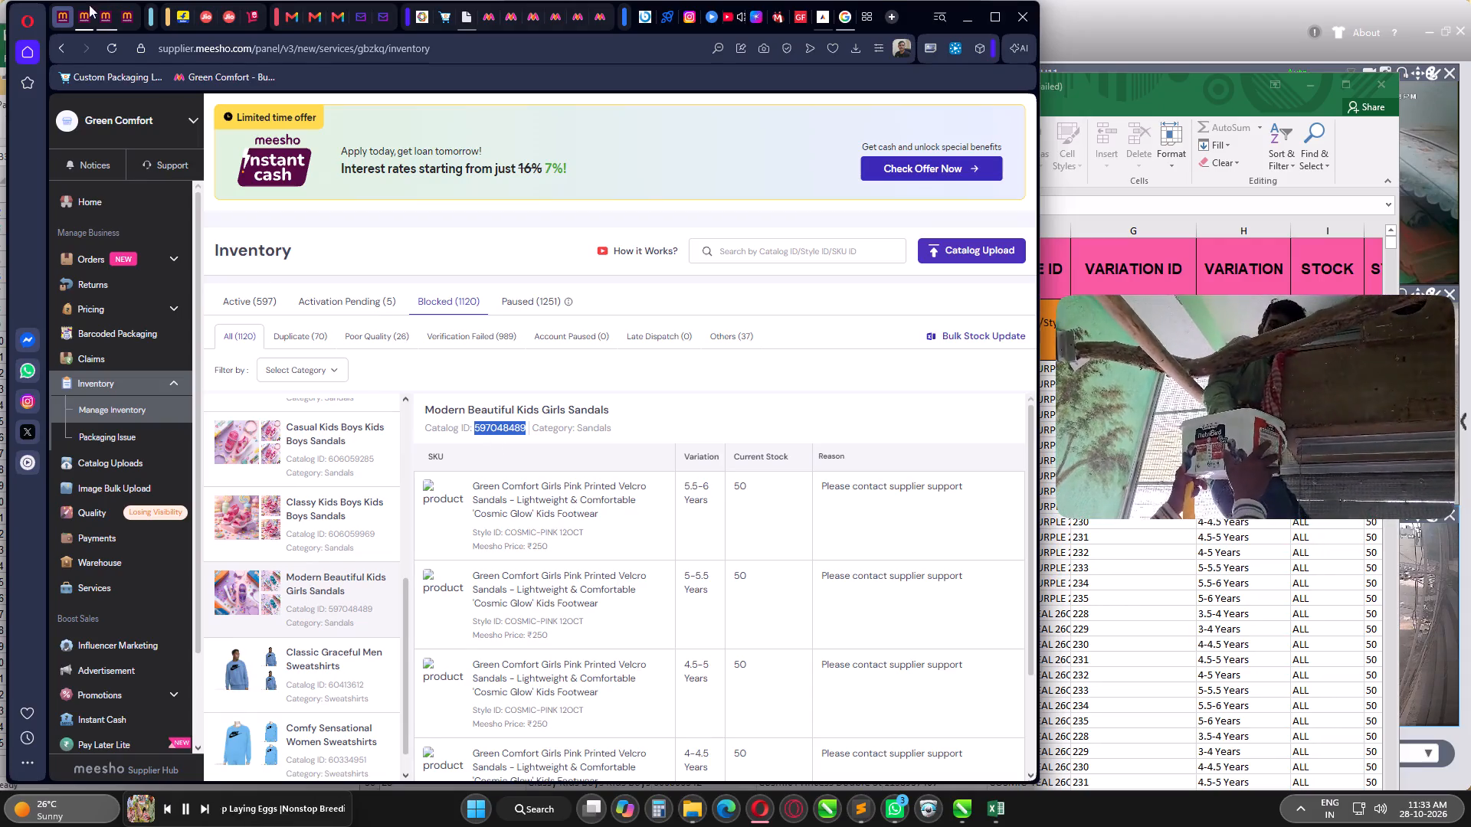
click(84, 24)
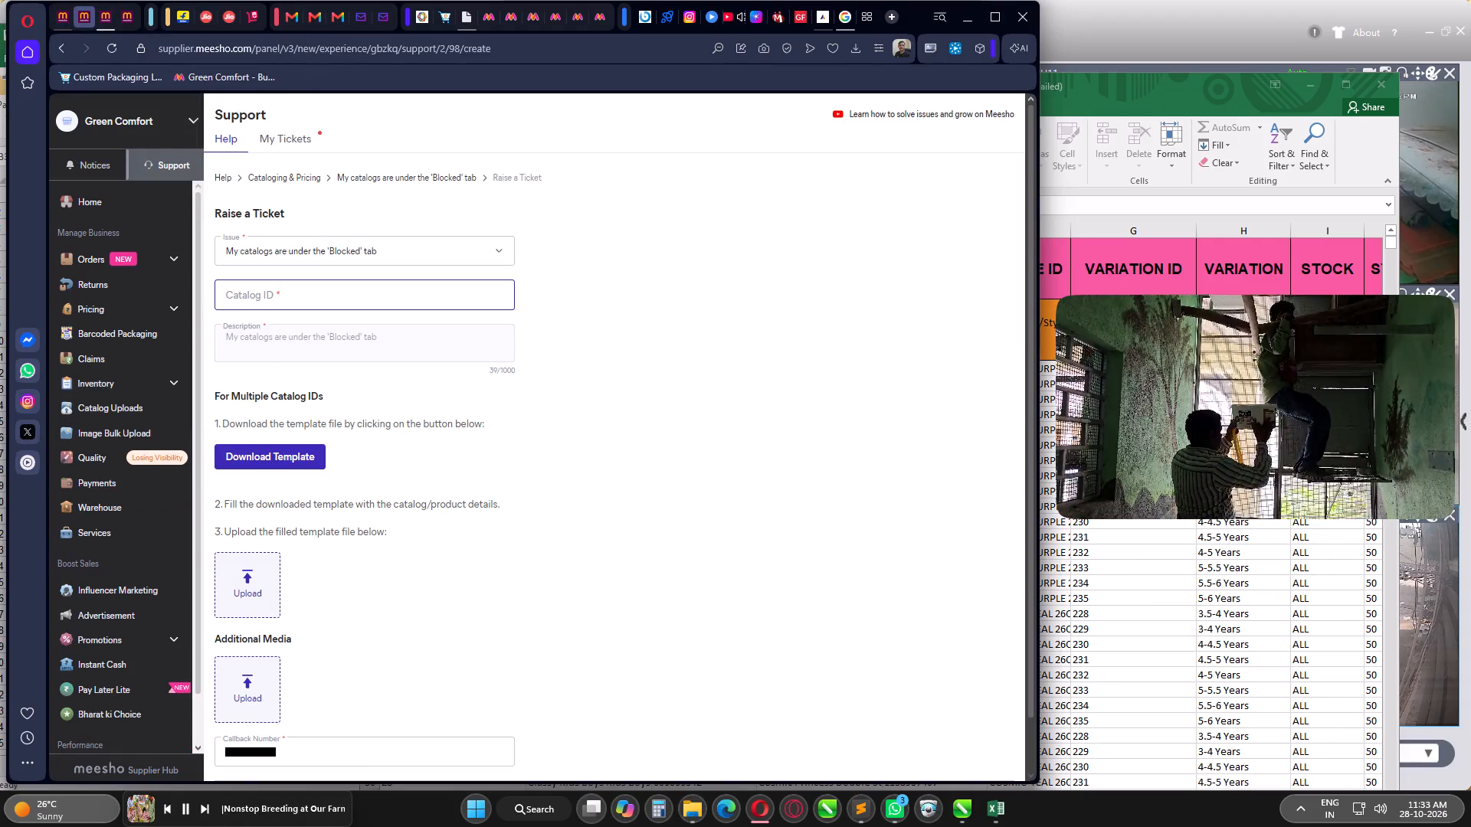
click(289, 289)
key(ctrl+v)
Submit the ticket for the blocked catalog and reload the page for a new ticket.
click(483, 436)
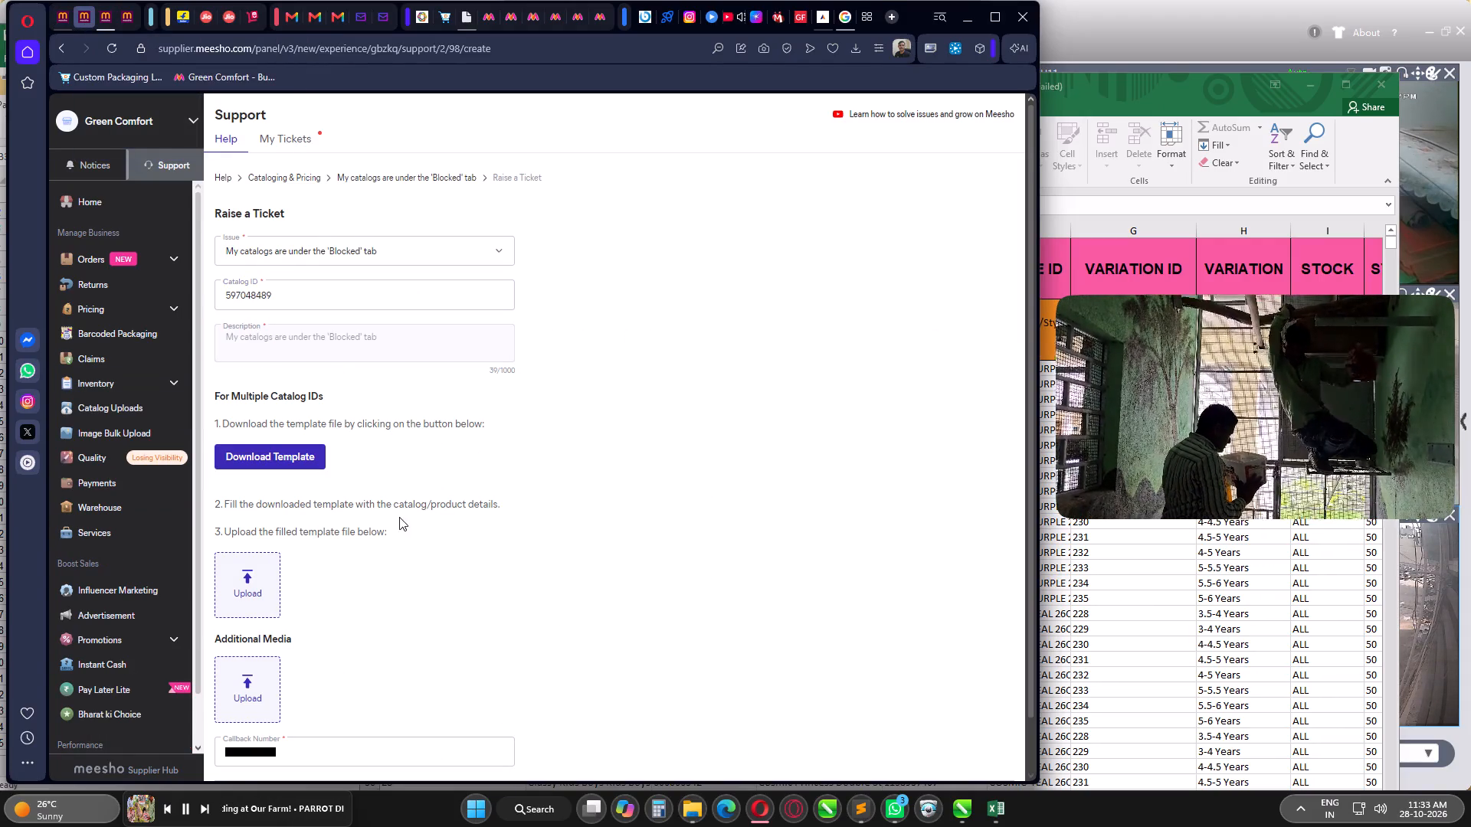
scroll(388, 494, down, 3)
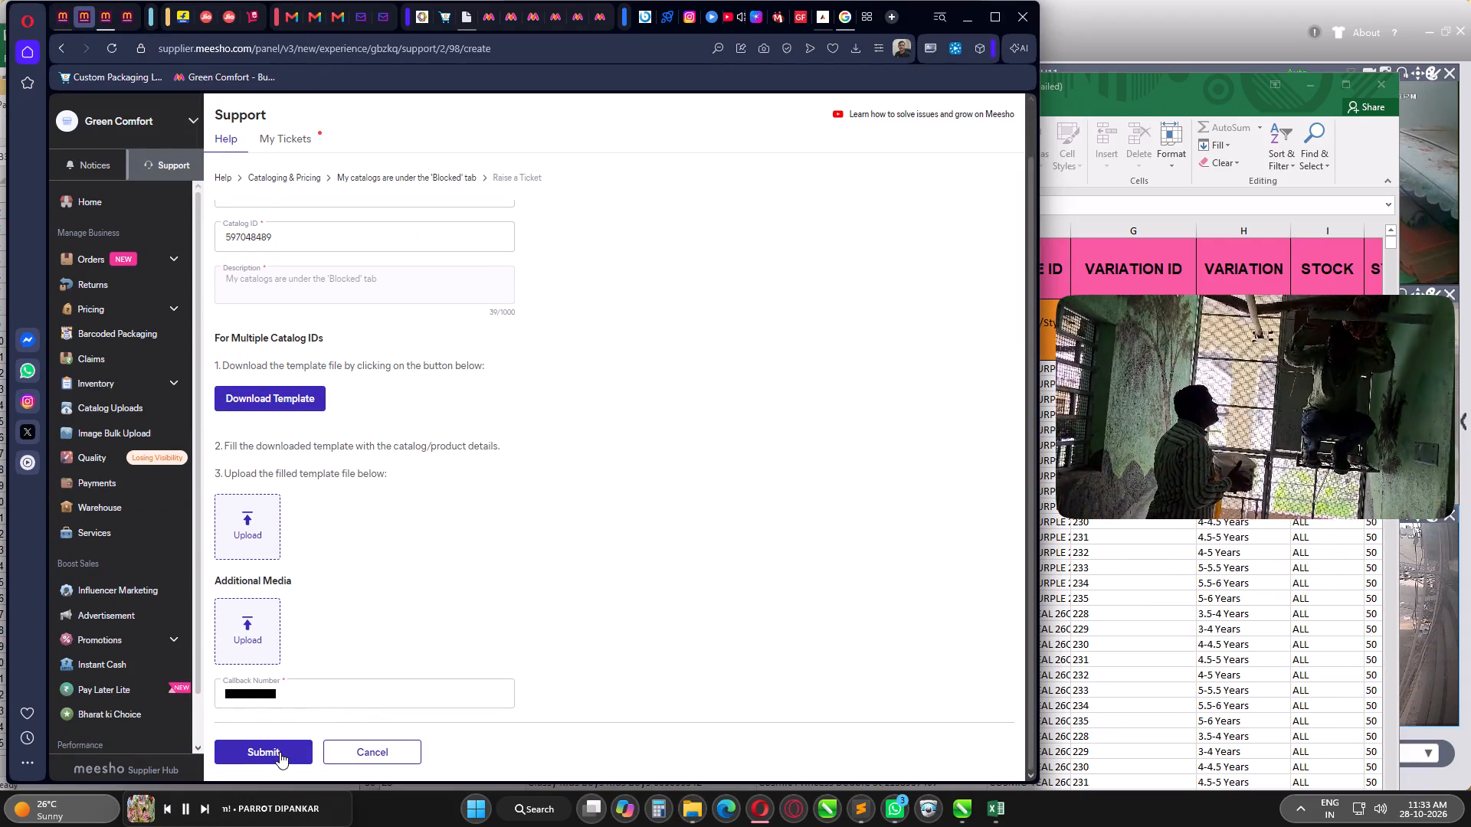
click(280, 752)
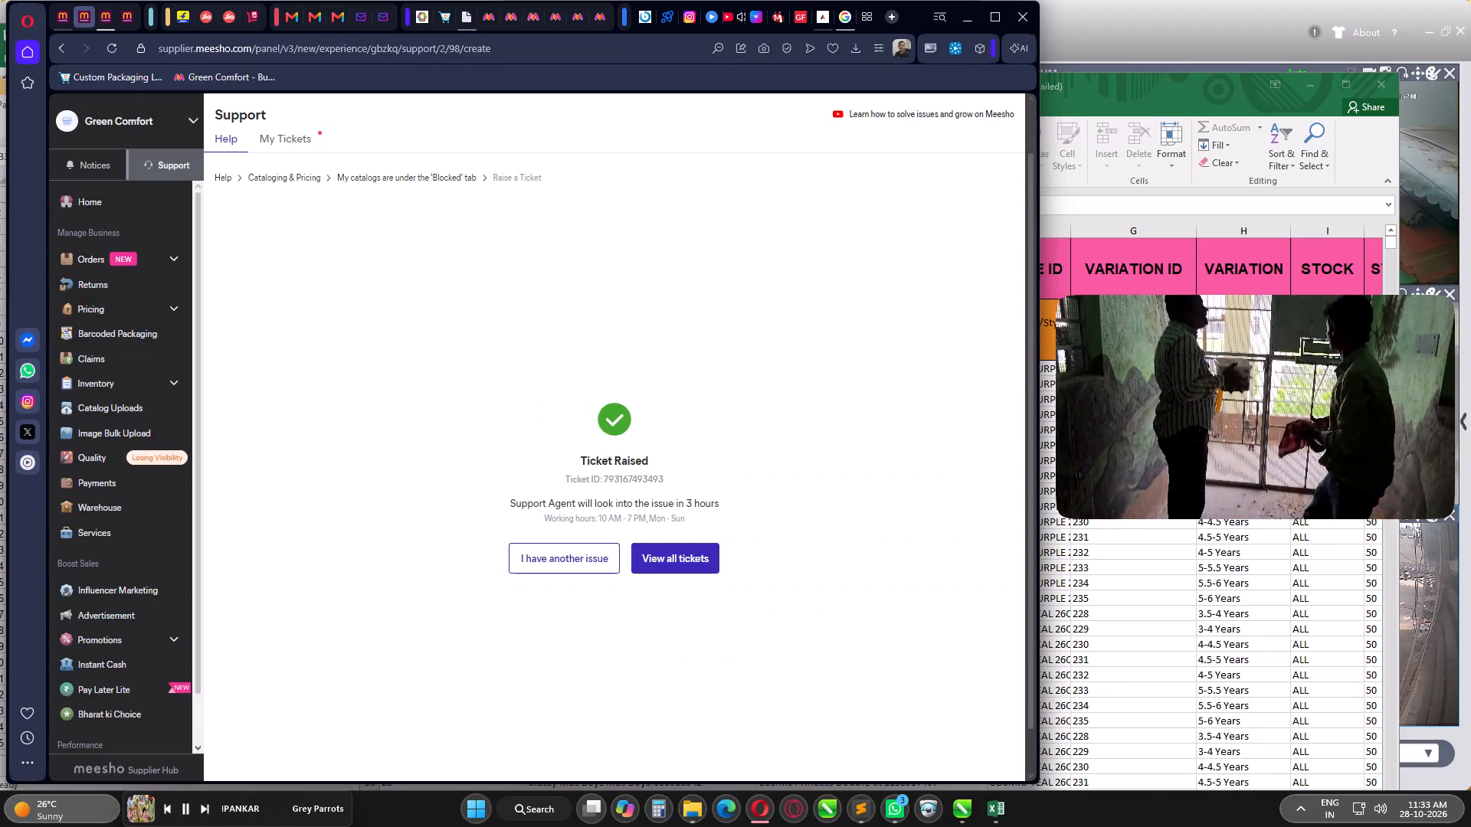
key(F5)
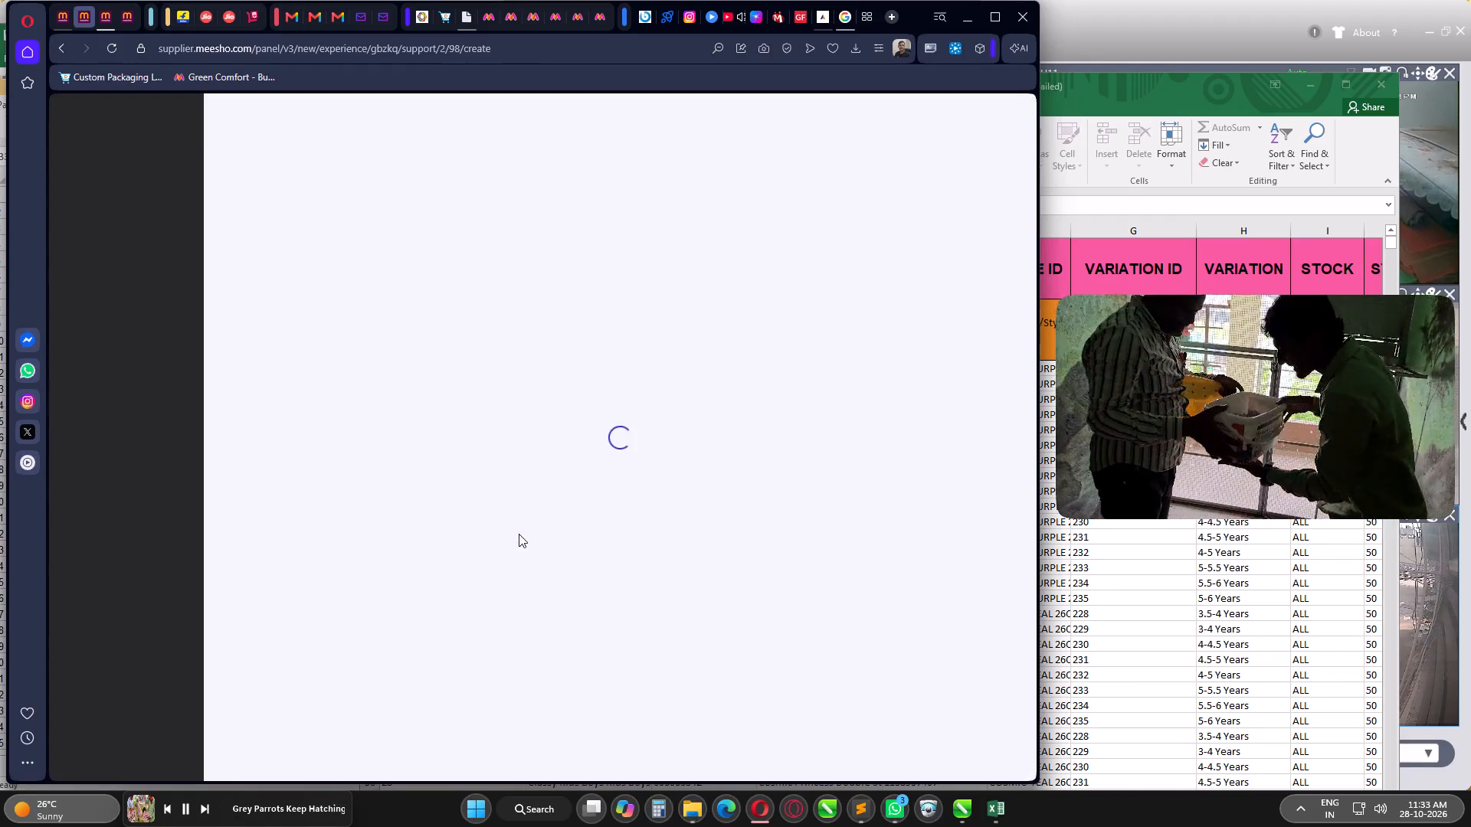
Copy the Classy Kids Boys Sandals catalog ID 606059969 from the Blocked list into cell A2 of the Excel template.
click(59, 16)
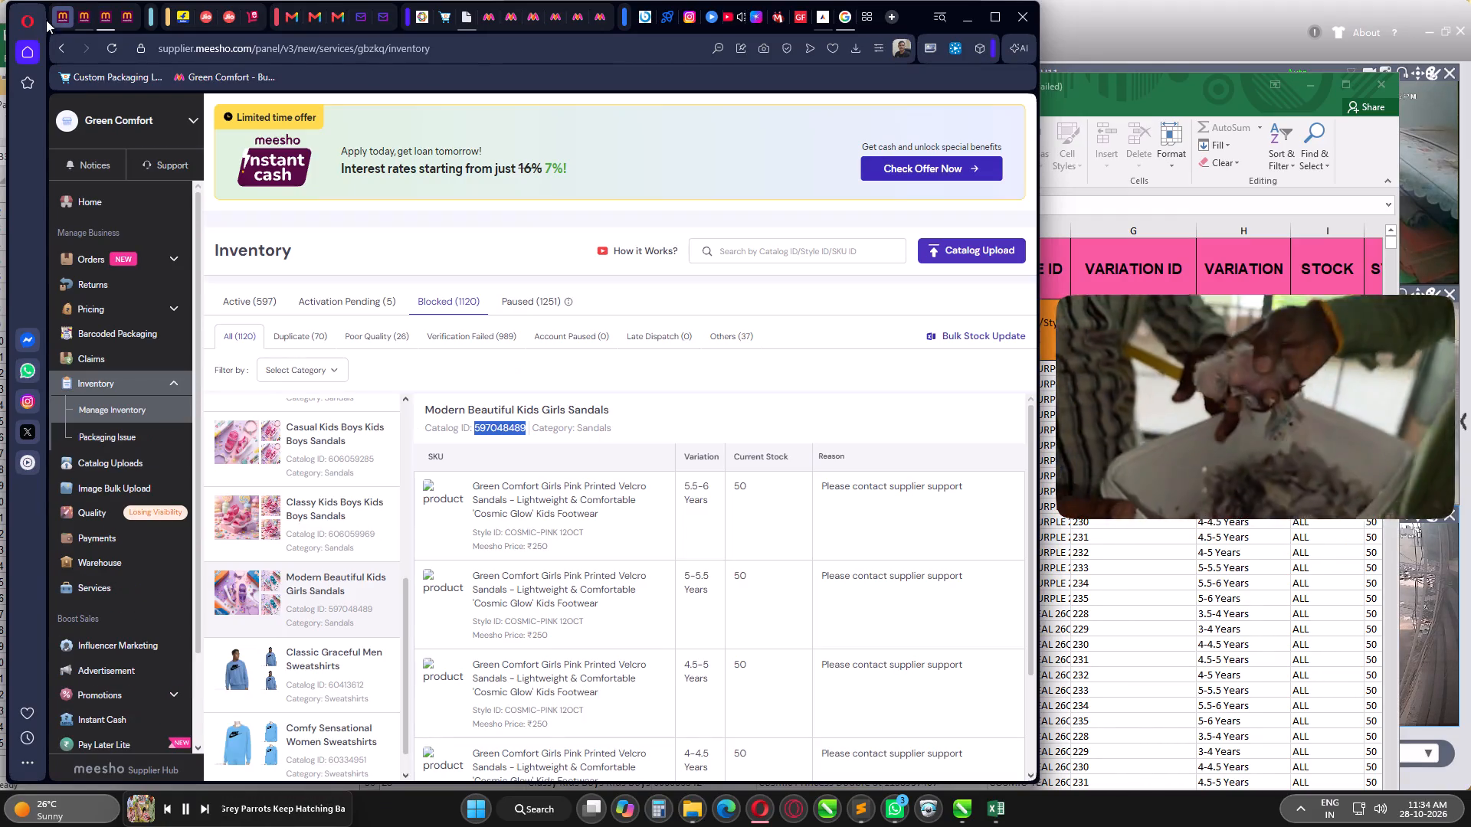
click(339, 525)
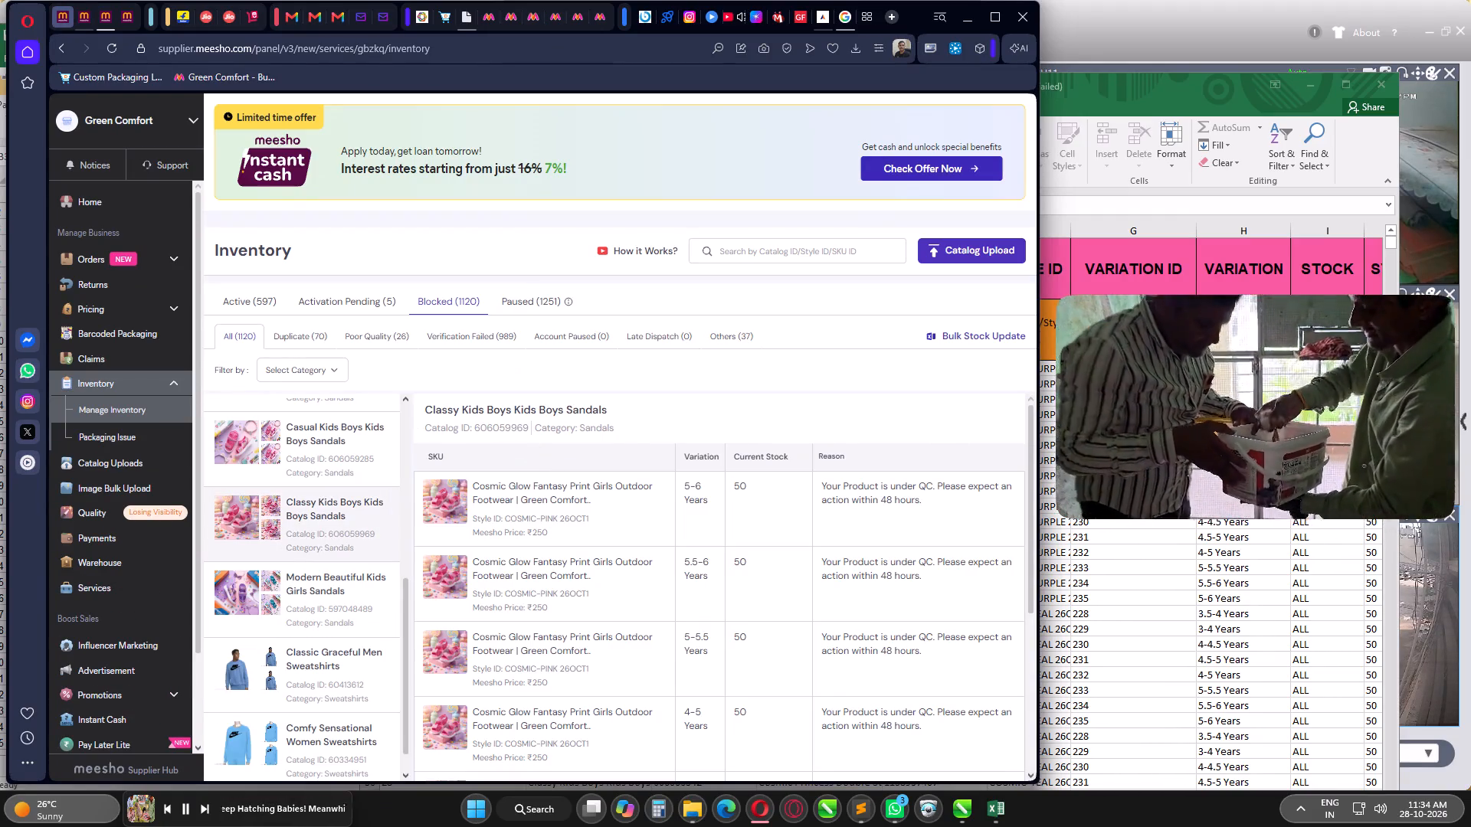
double_click(514, 427)
key(ctrl+c)
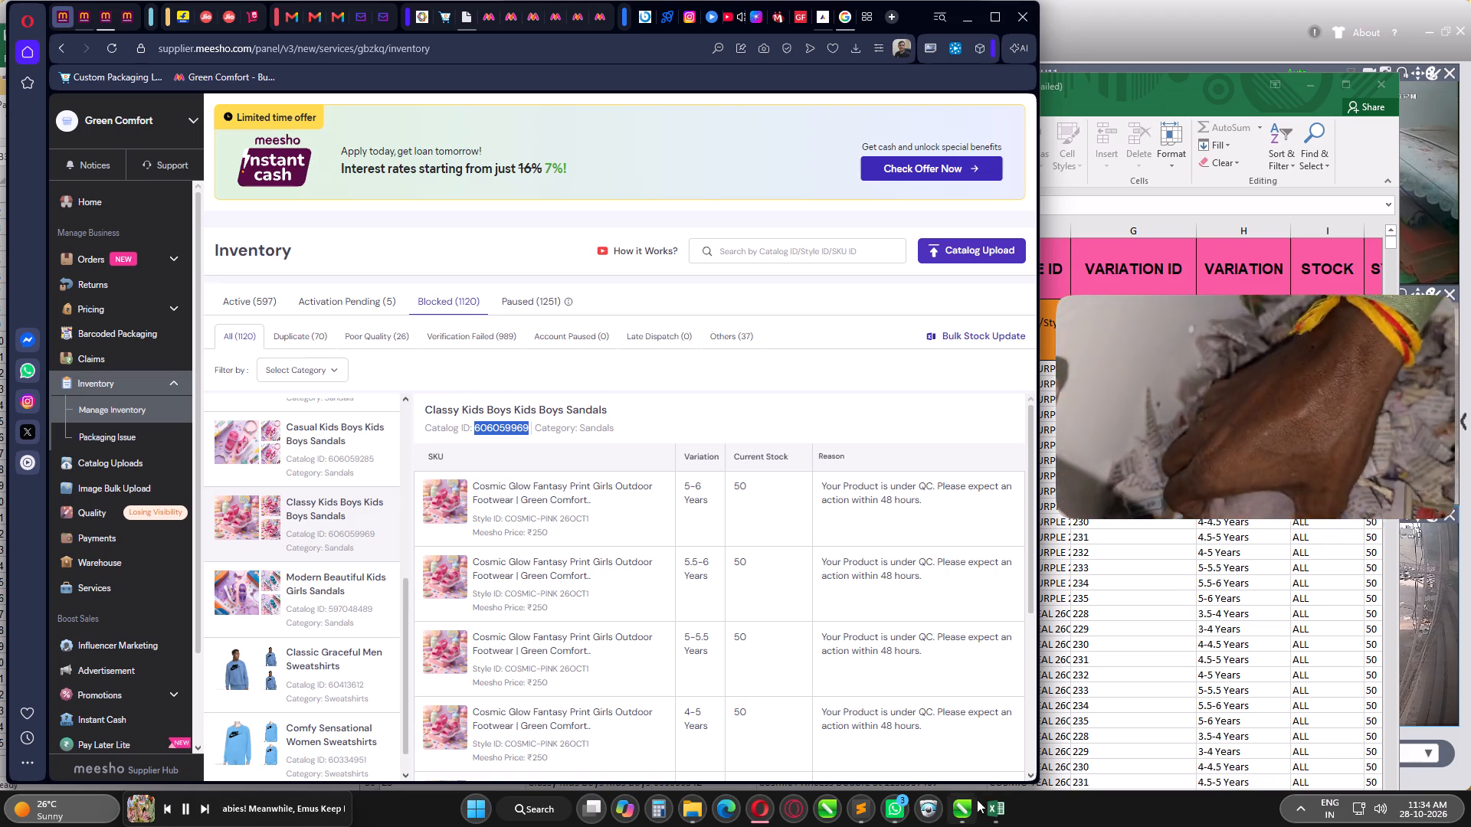
click(992, 806)
click(937, 731)
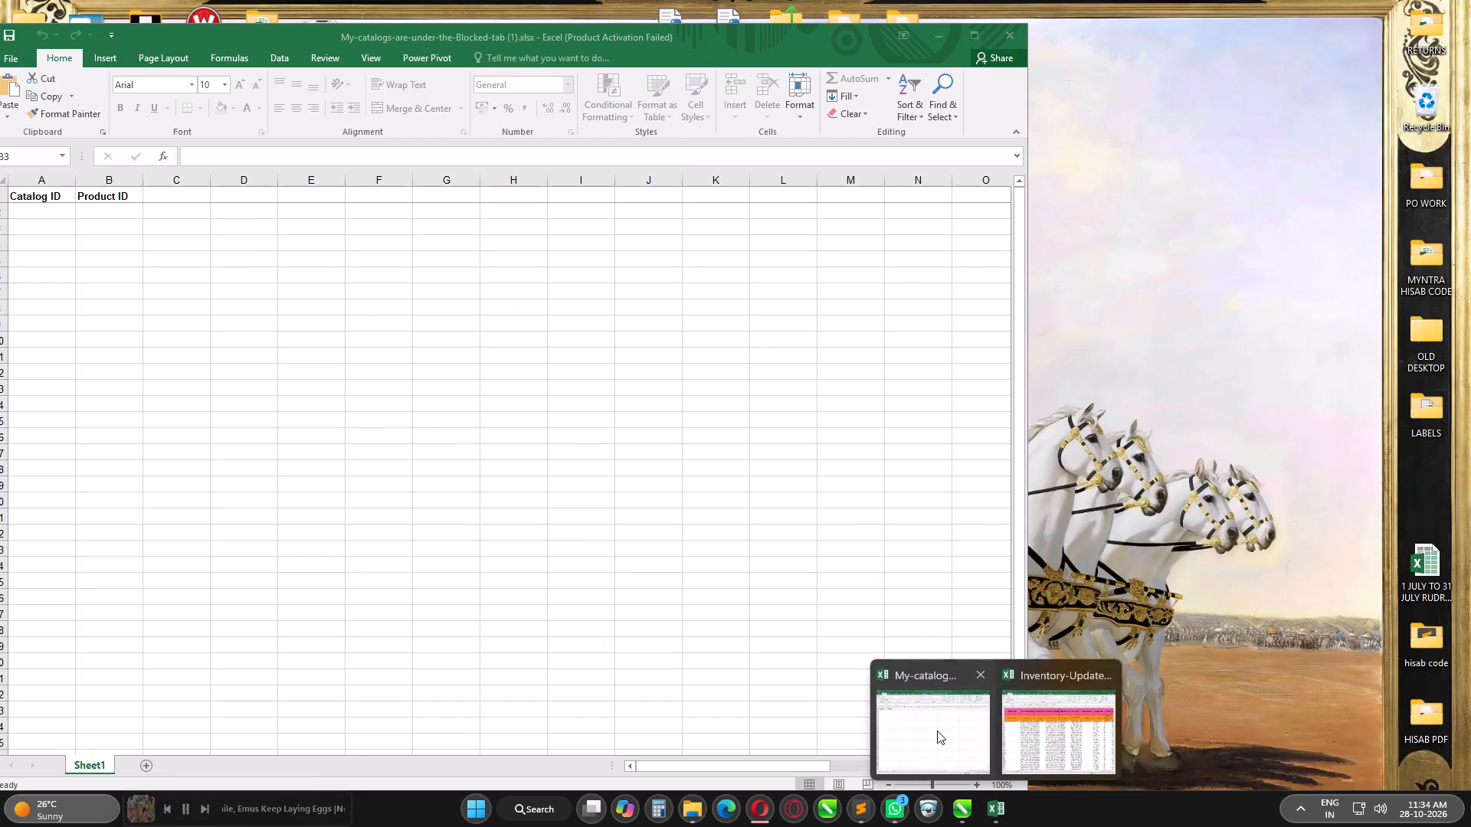
double_click(53, 214)
key(ctrl+v)
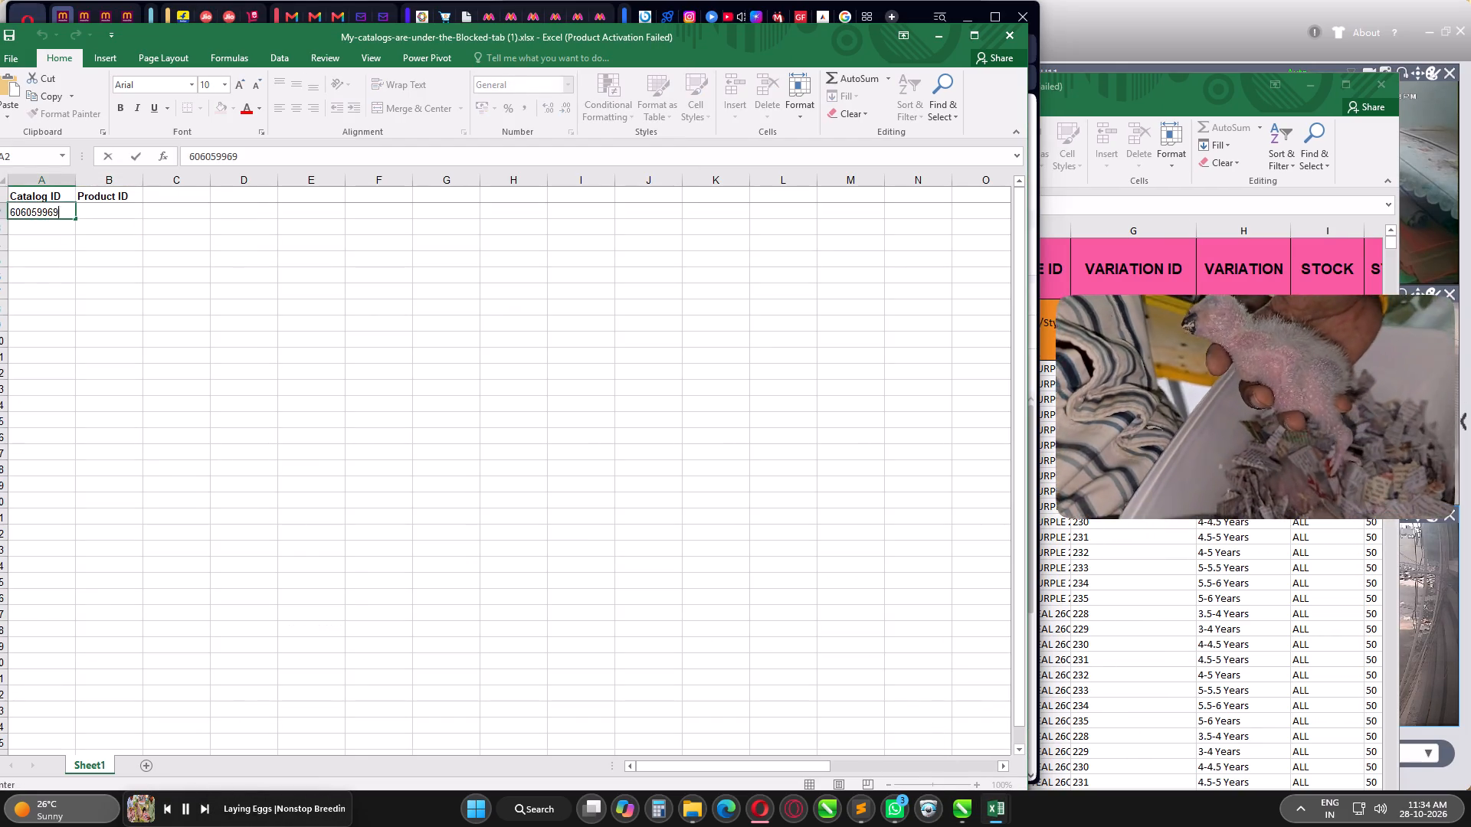
key(Return)
Search the inventory update workbook for catalog ID 606059969, then close the search.
click(1250, 633)
key(ctrl+f)
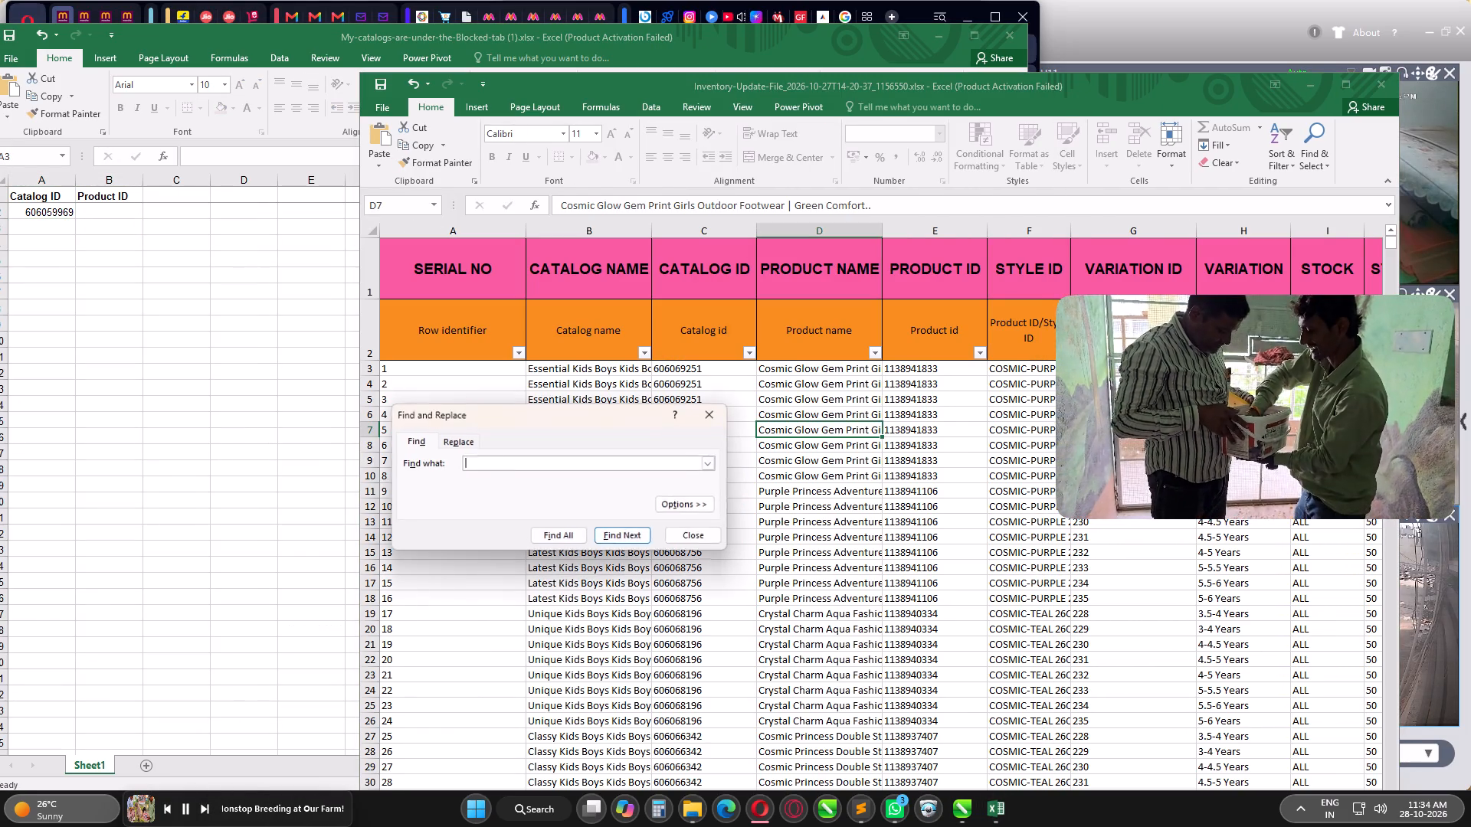
key(ctrl+v)
click(634, 530)
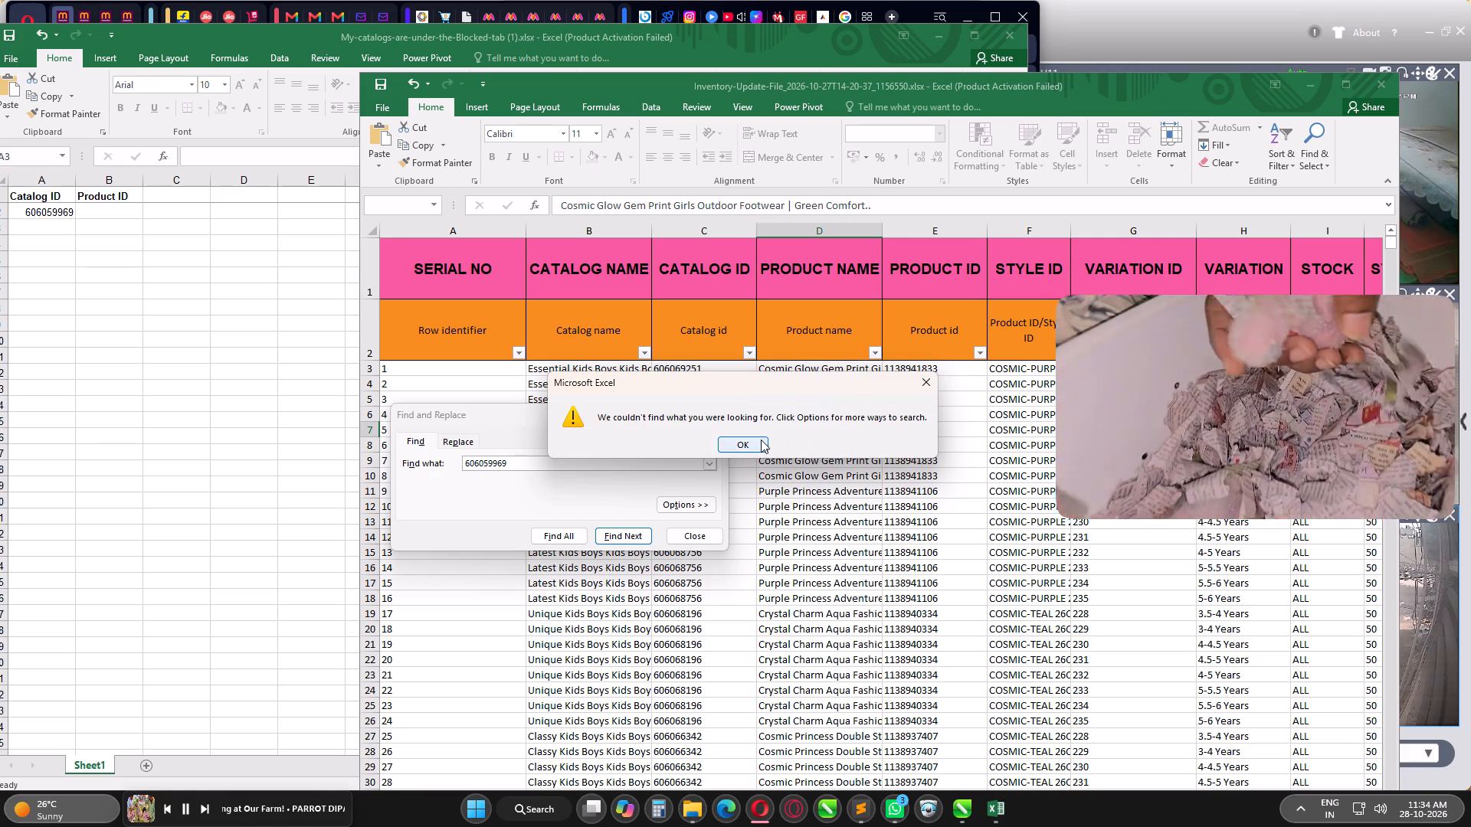
click(761, 440)
click(860, 532)
click(637, 534)
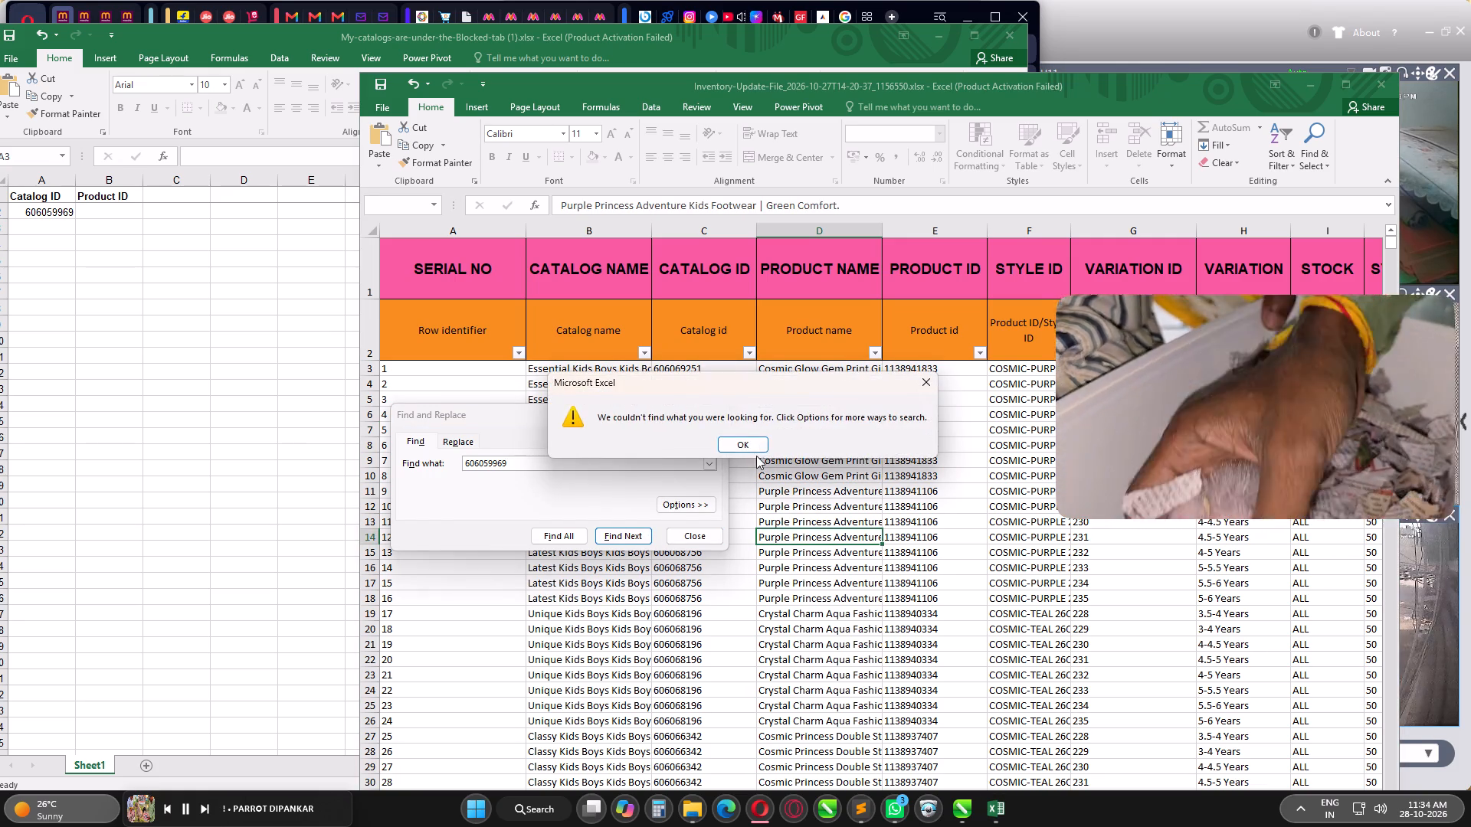
click(744, 438)
click(626, 541)
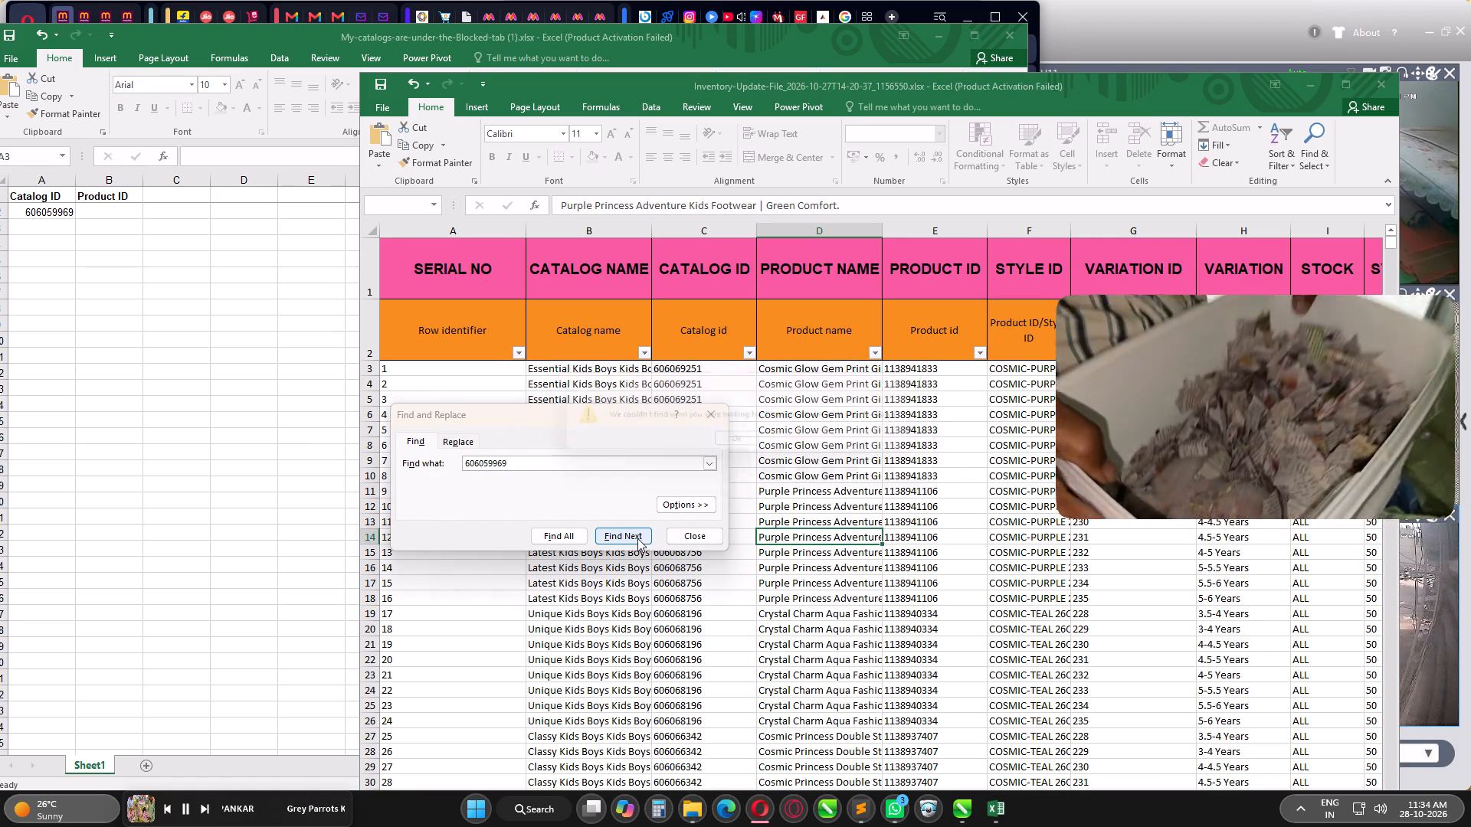
click(745, 440)
click(710, 420)
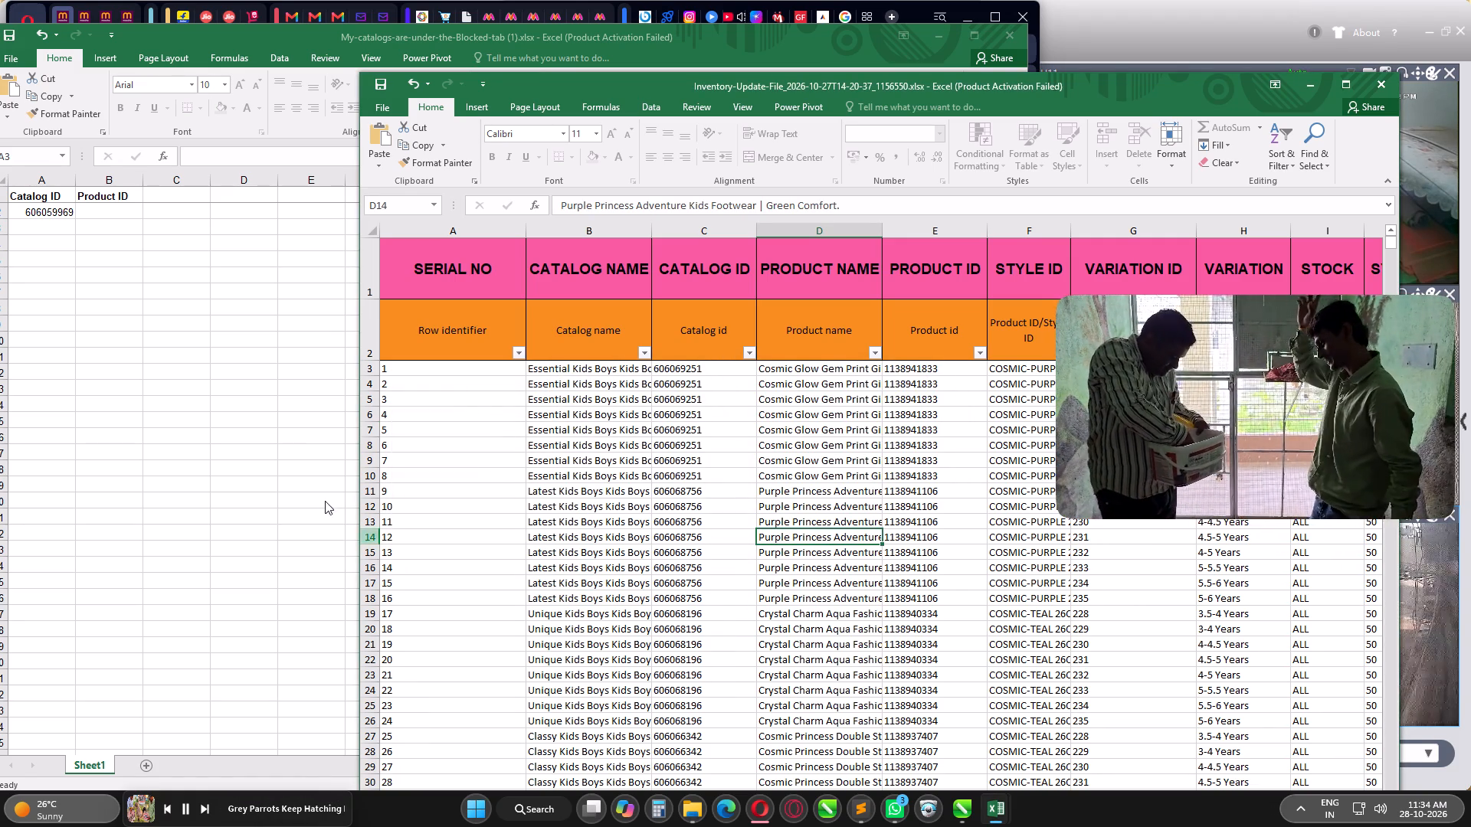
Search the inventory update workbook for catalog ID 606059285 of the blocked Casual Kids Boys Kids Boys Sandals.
click(756, 812)
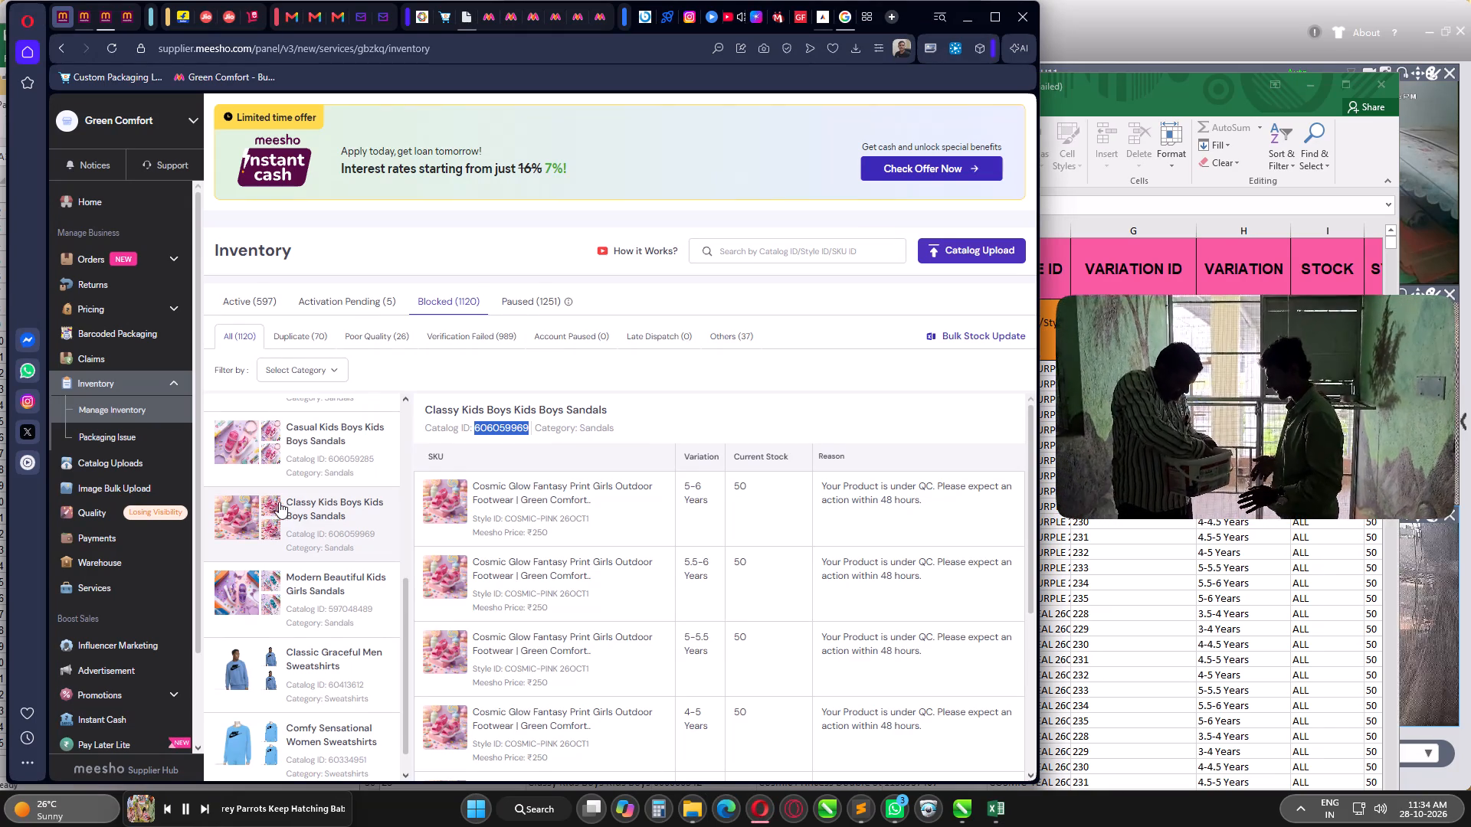
click(313, 449)
scroll(306, 569, up, 2)
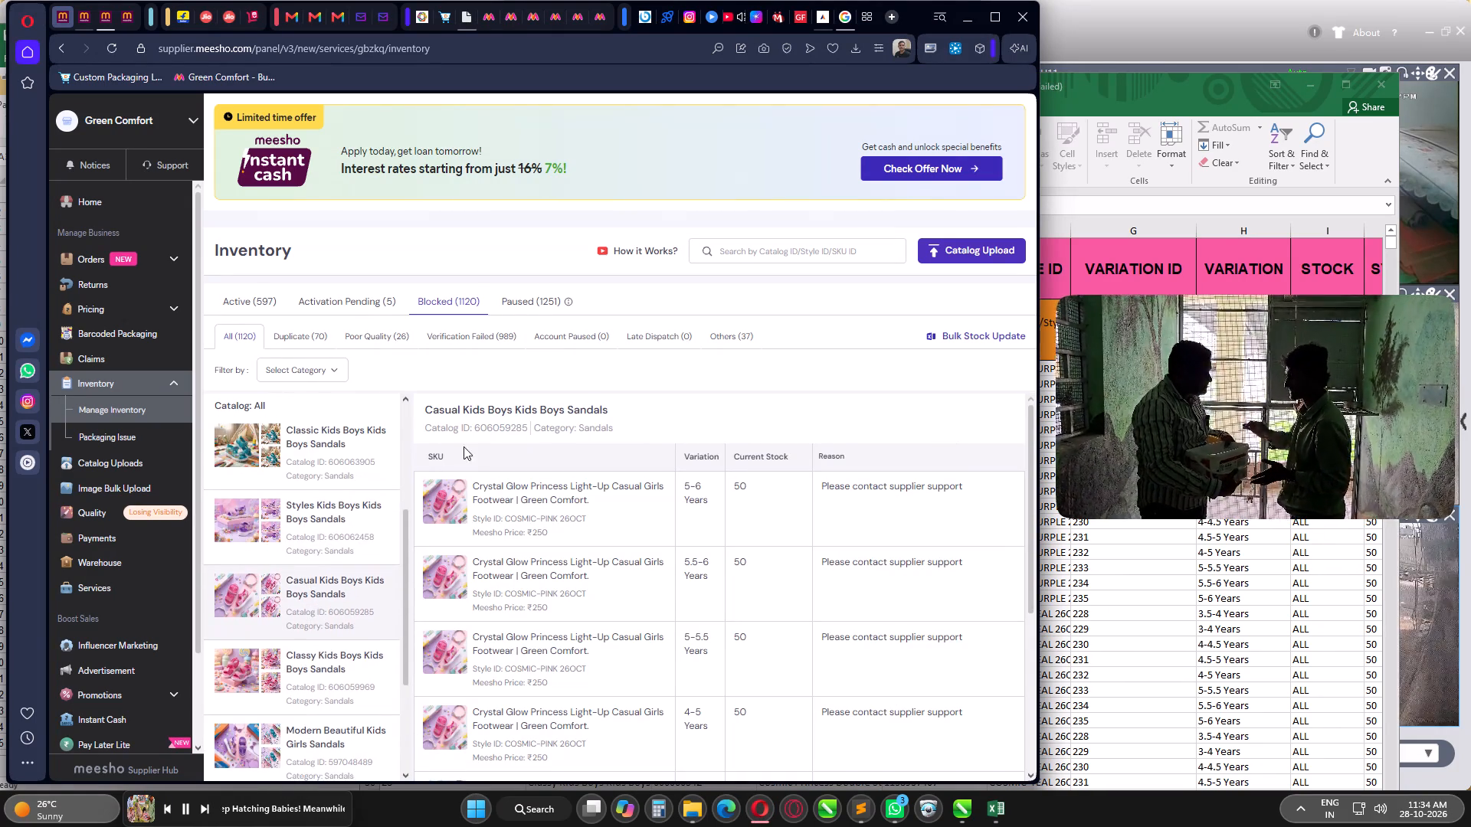
click(323, 644)
click(323, 595)
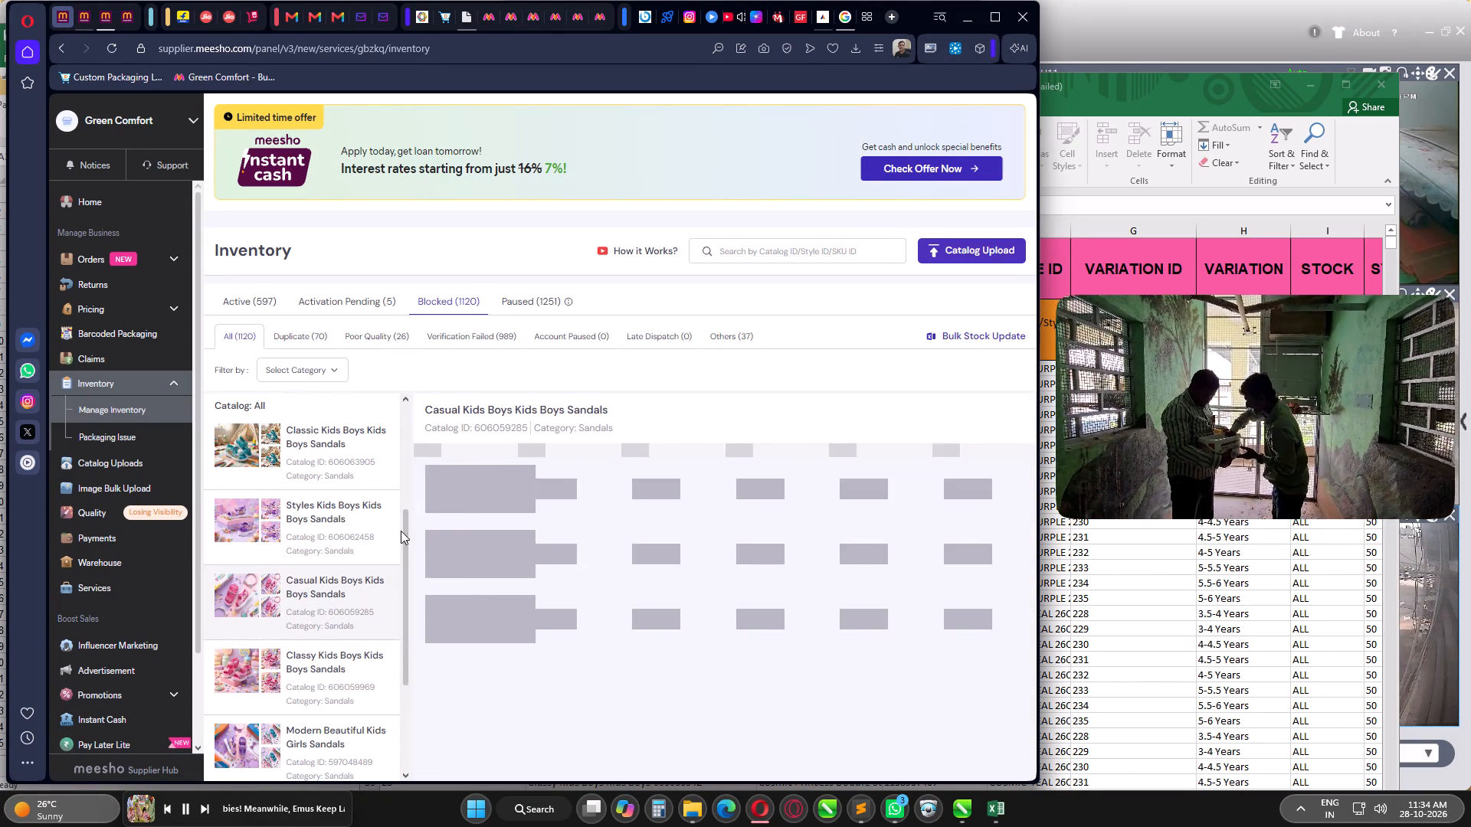
double_click(493, 430)
key(ctrl+c)
click(1106, 591)
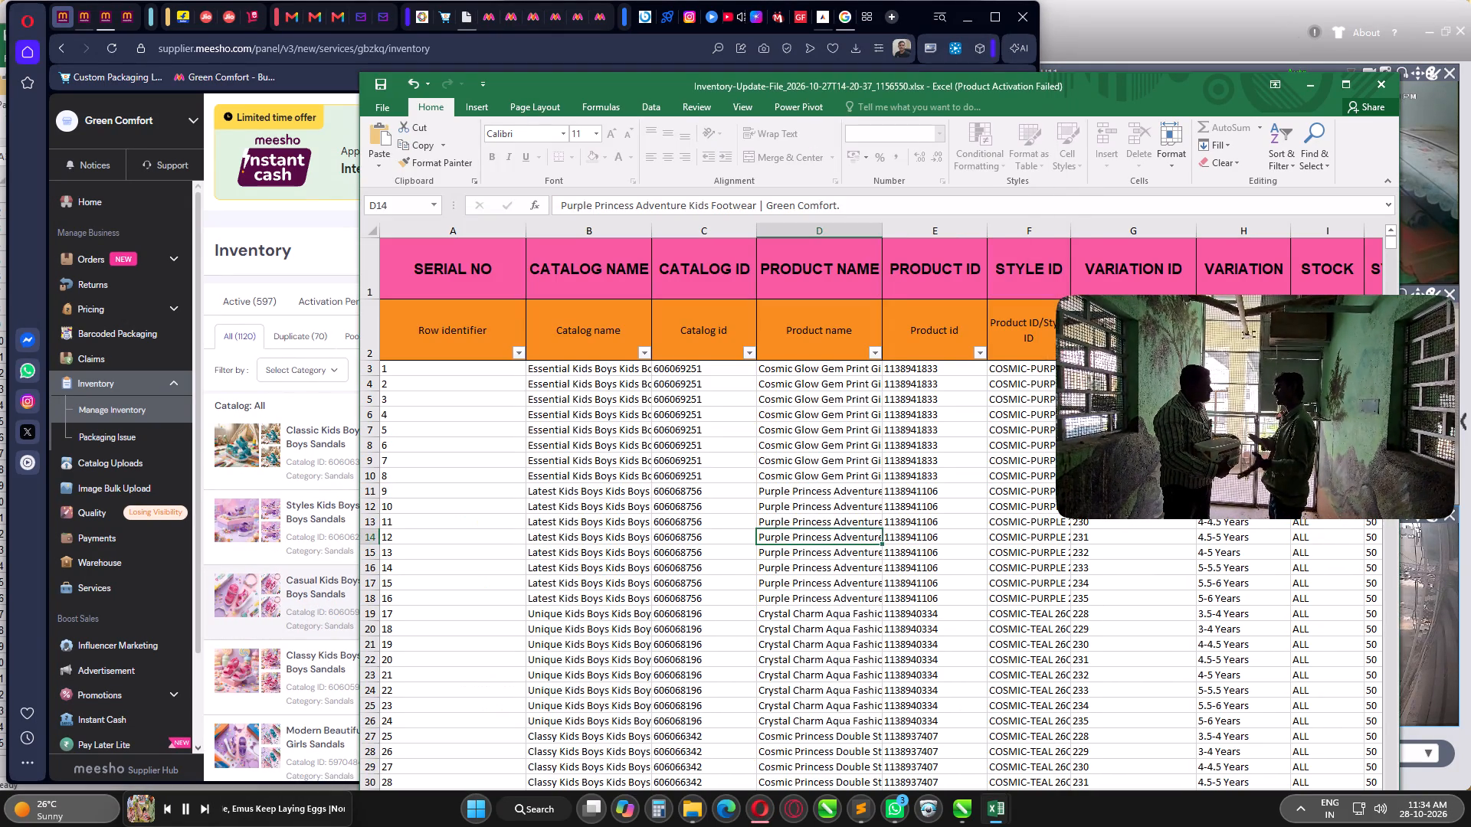
click(698, 436)
key(ctrl+f)
key(ctrl+v)
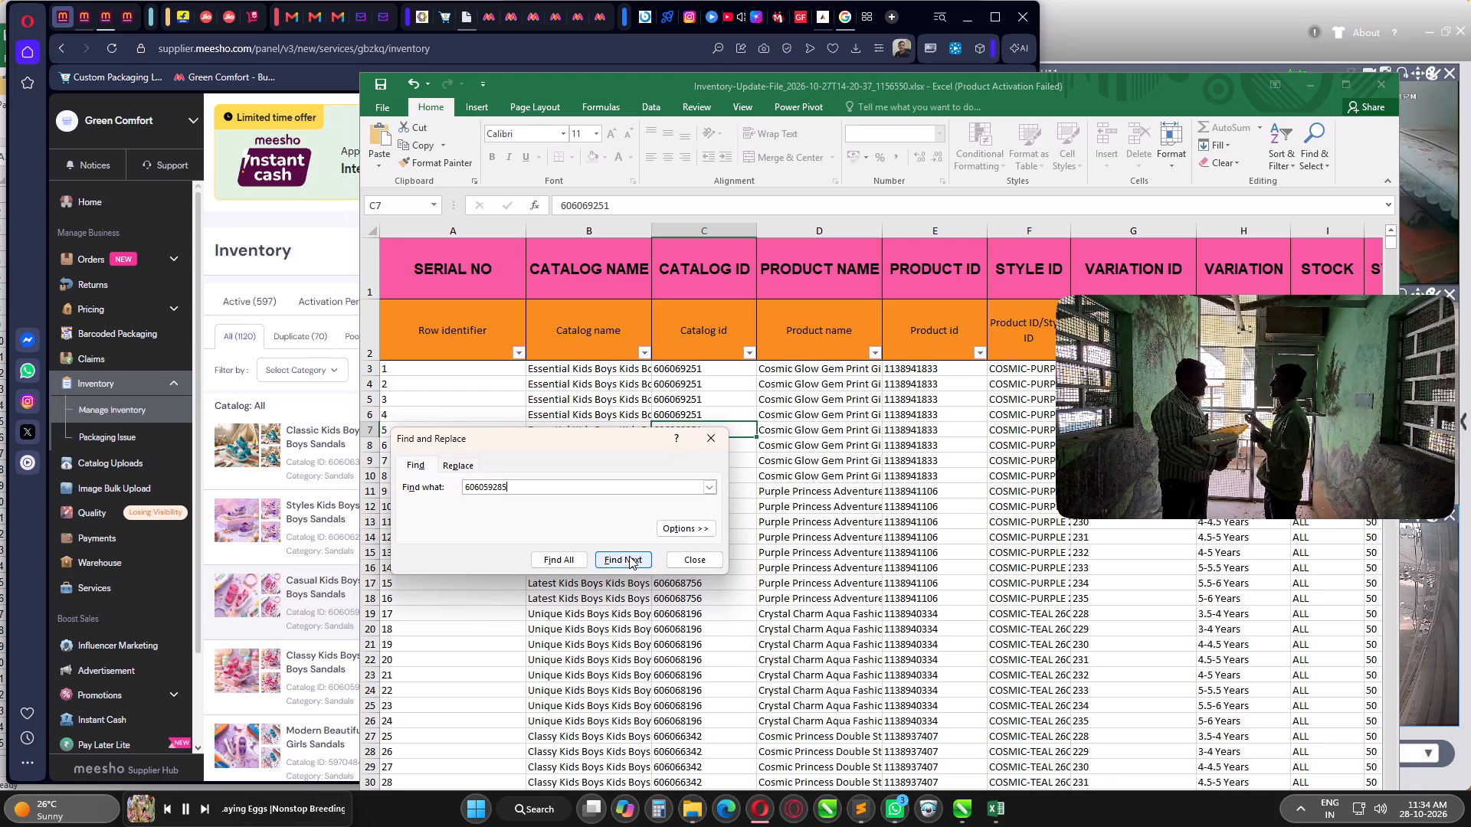
click(629, 556)
click(742, 441)
click(628, 564)
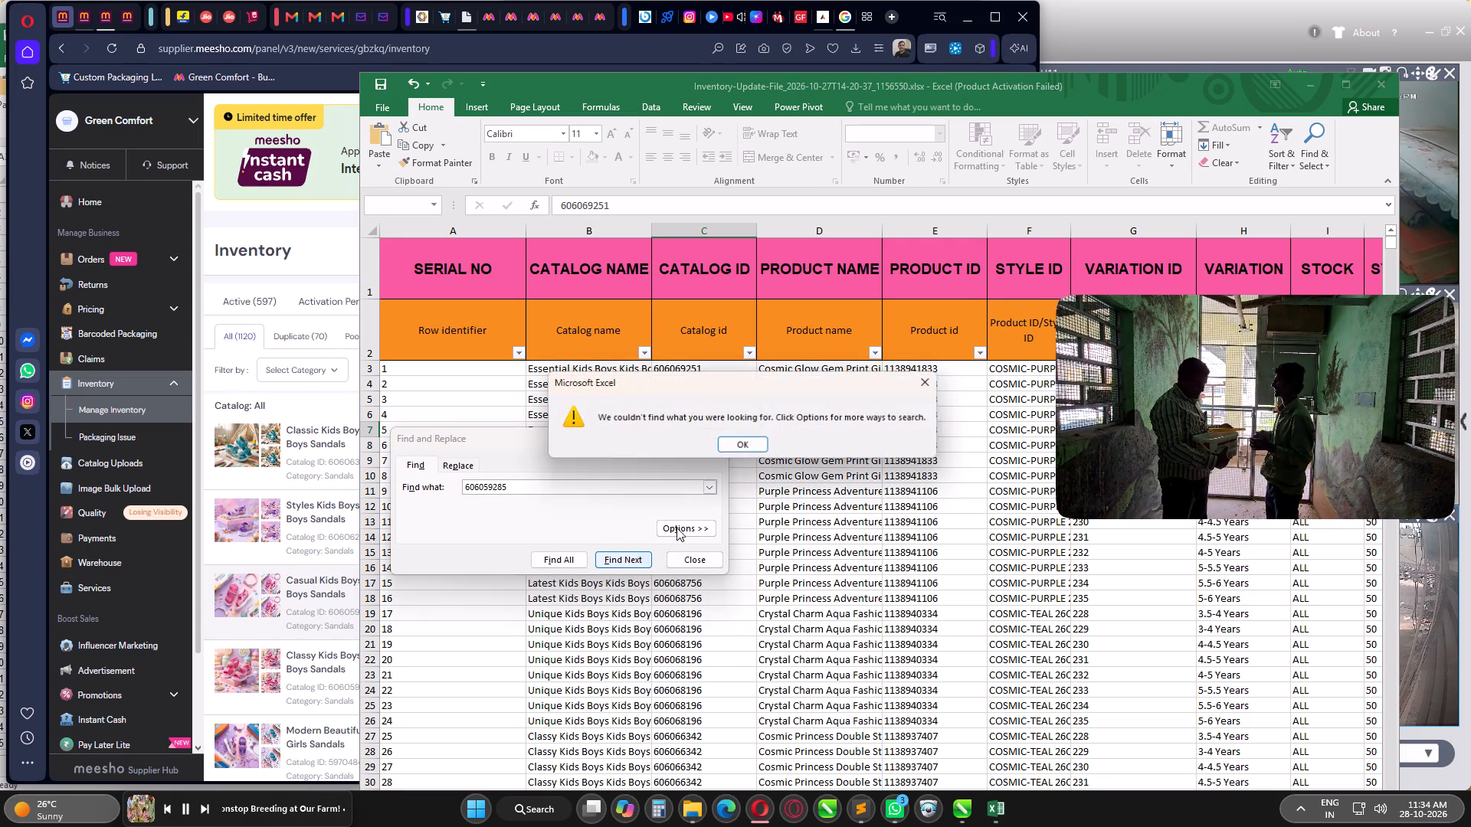
click(728, 443)
Close the inventory update workbook and the My-catalogs-are-under-the-Blocked-tab template workbook.
click(1387, 77)
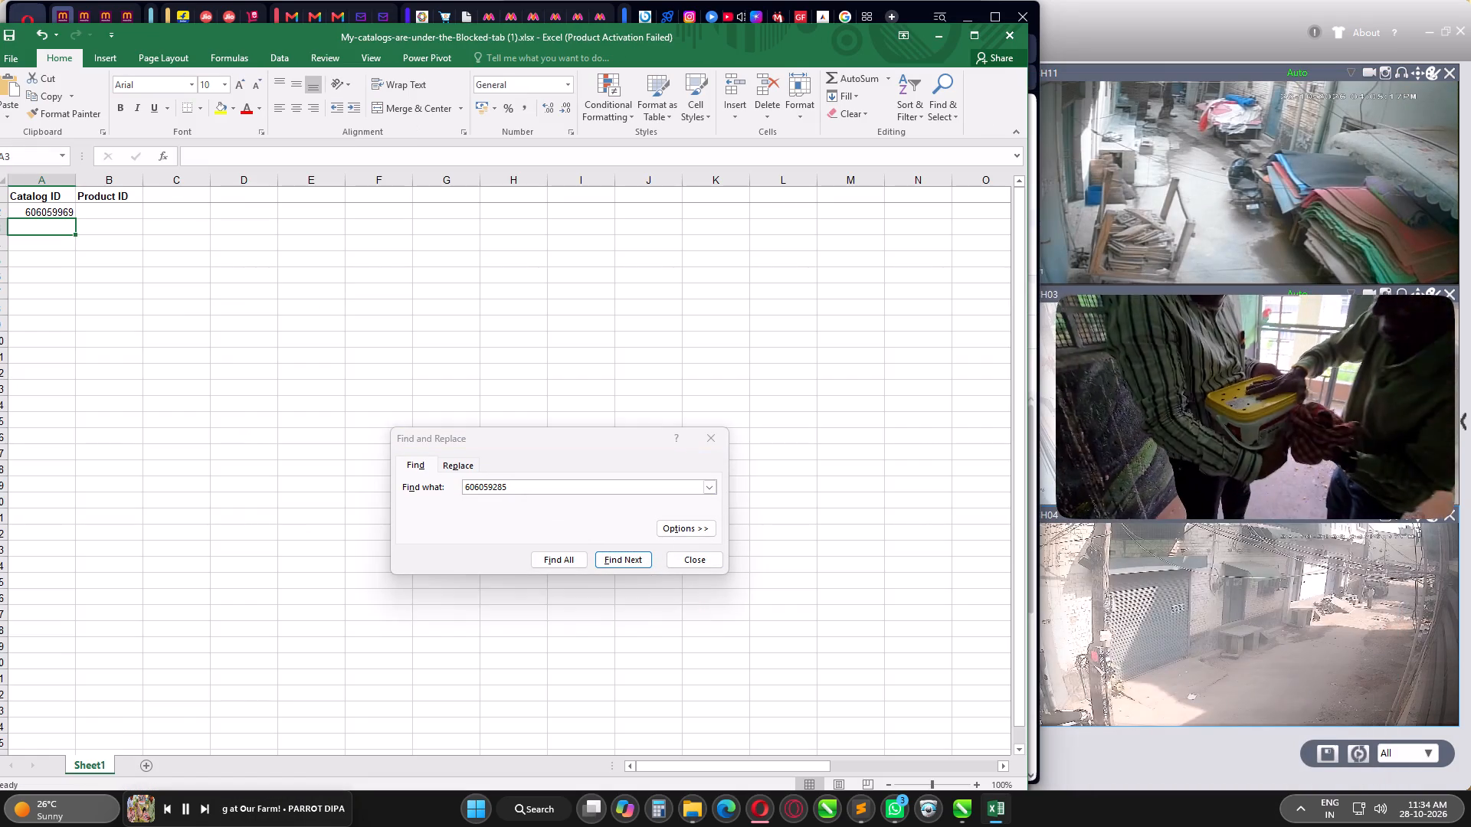
click(722, 438)
click(1007, 37)
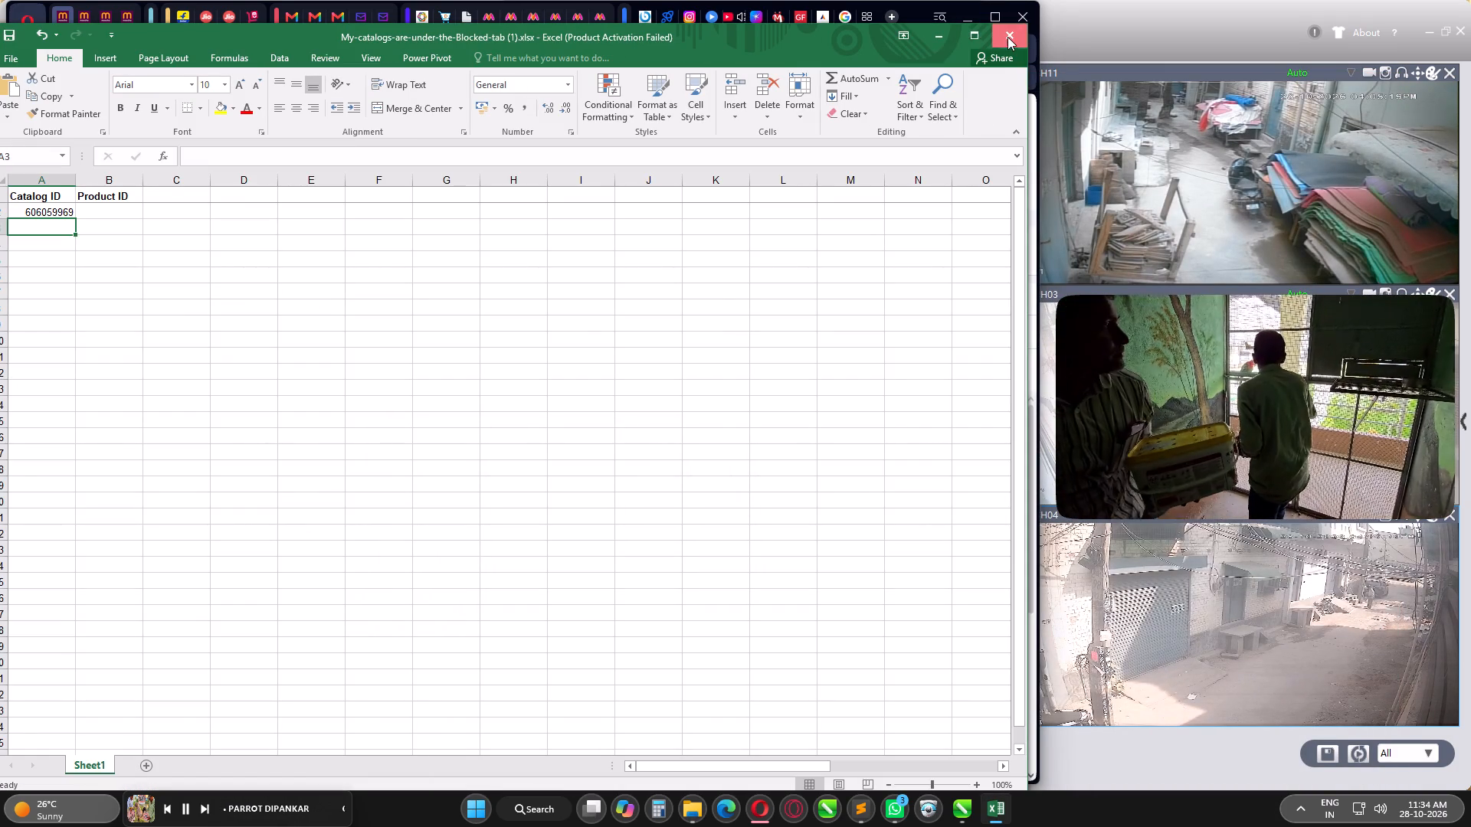
click(742, 423)
Submit a blocked-catalog ticket for Classy Kids Boys Kids Boys Sandals with catalog ID 606059969, and reload the ticket form.
scroll(334, 562, down, 3)
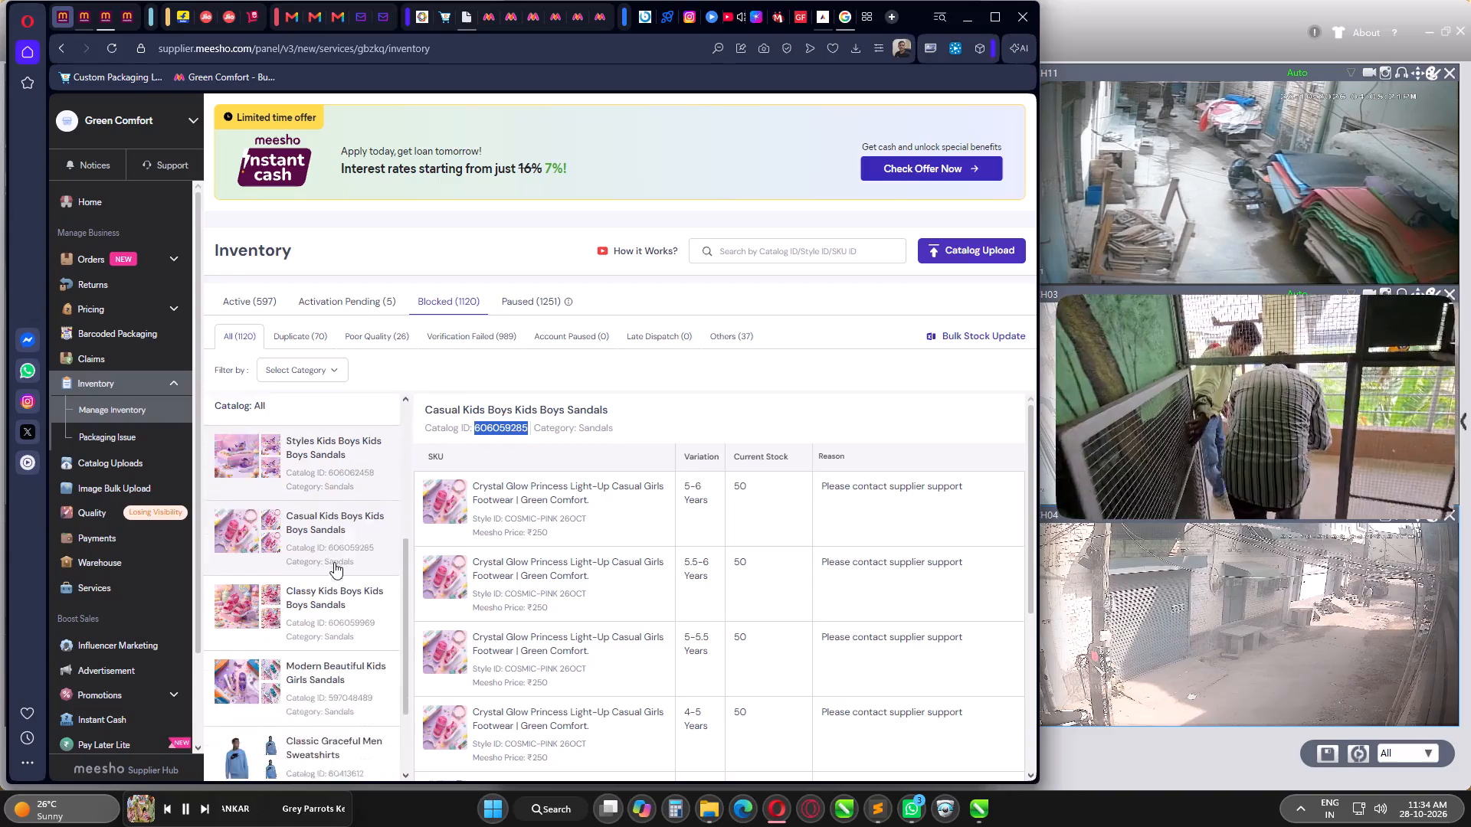
click(323, 481)
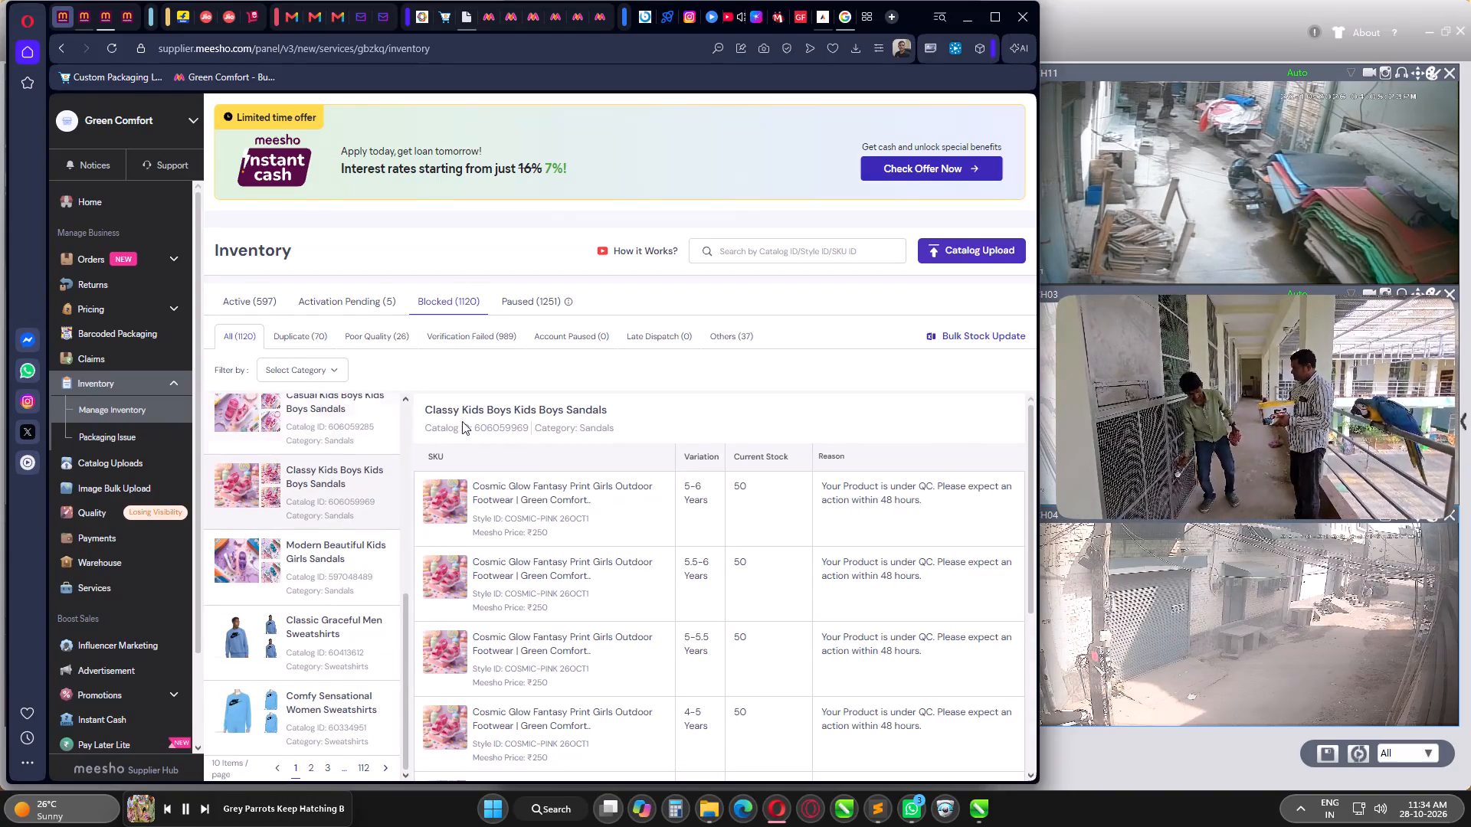
double_click(477, 423)
key(ctrl+c)
click(87, 15)
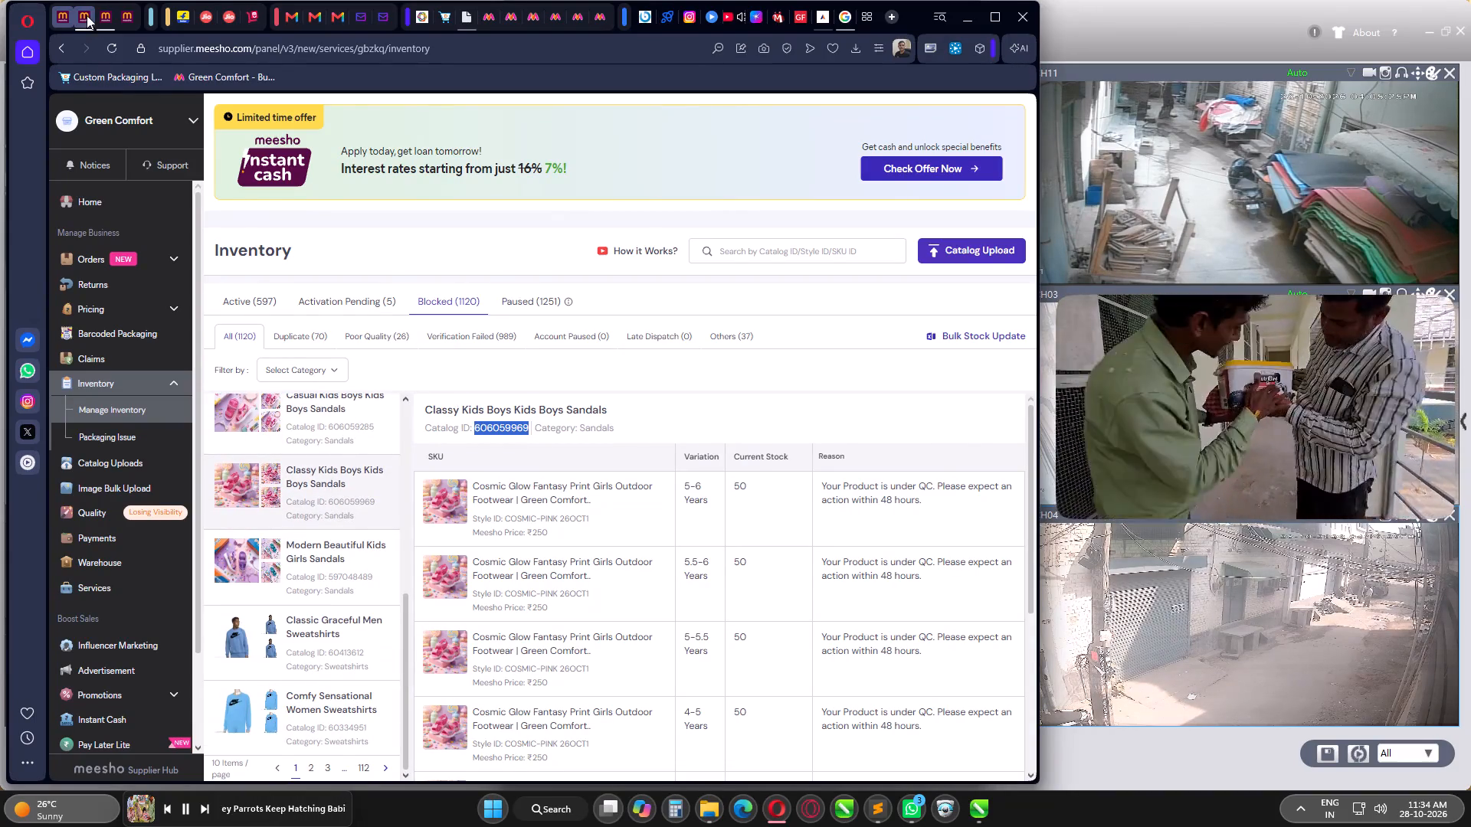
click(304, 295)
key(ctrl+v)
scroll(387, 630, down, 10)
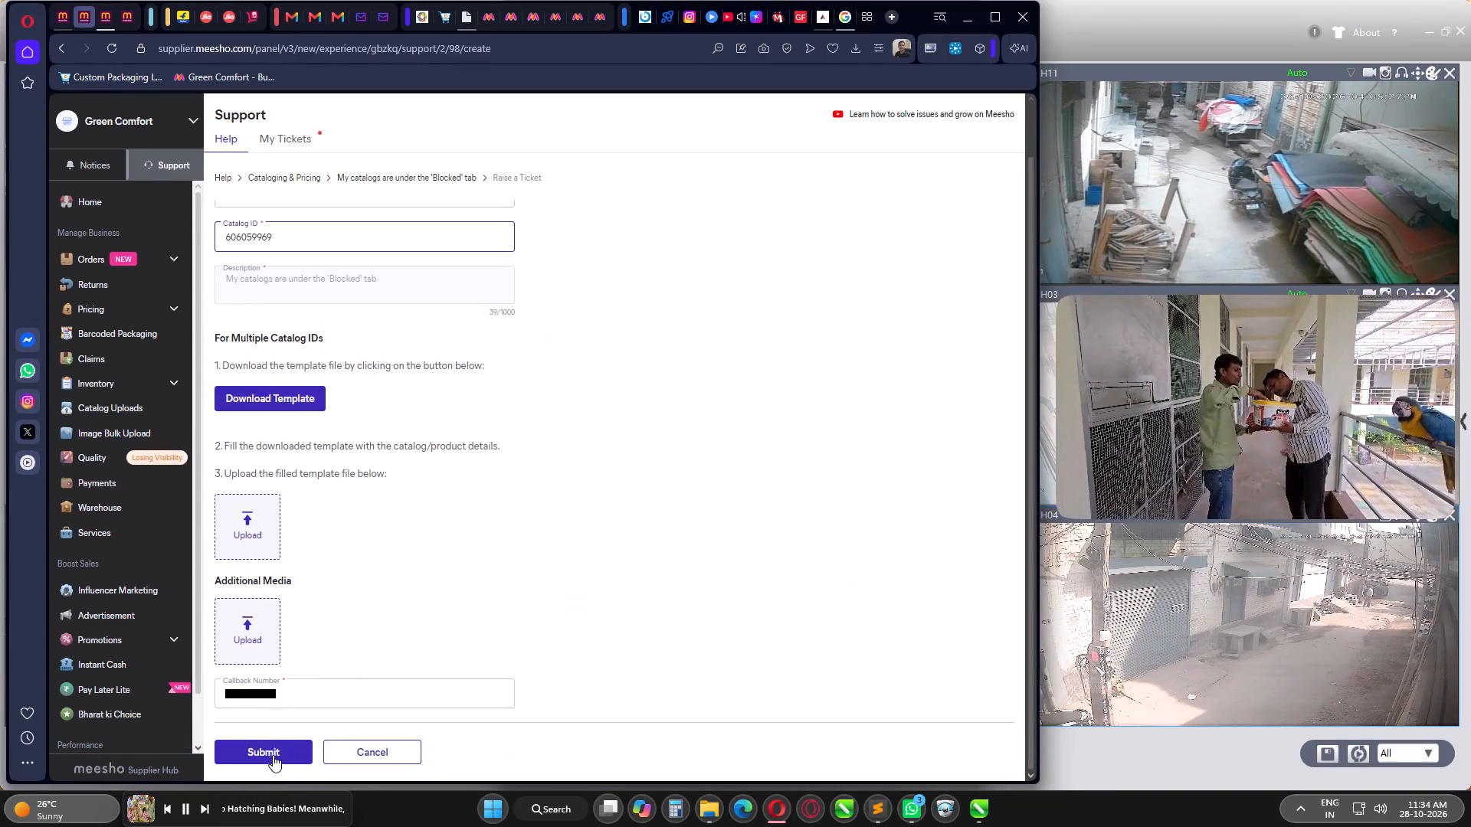
click(273, 755)
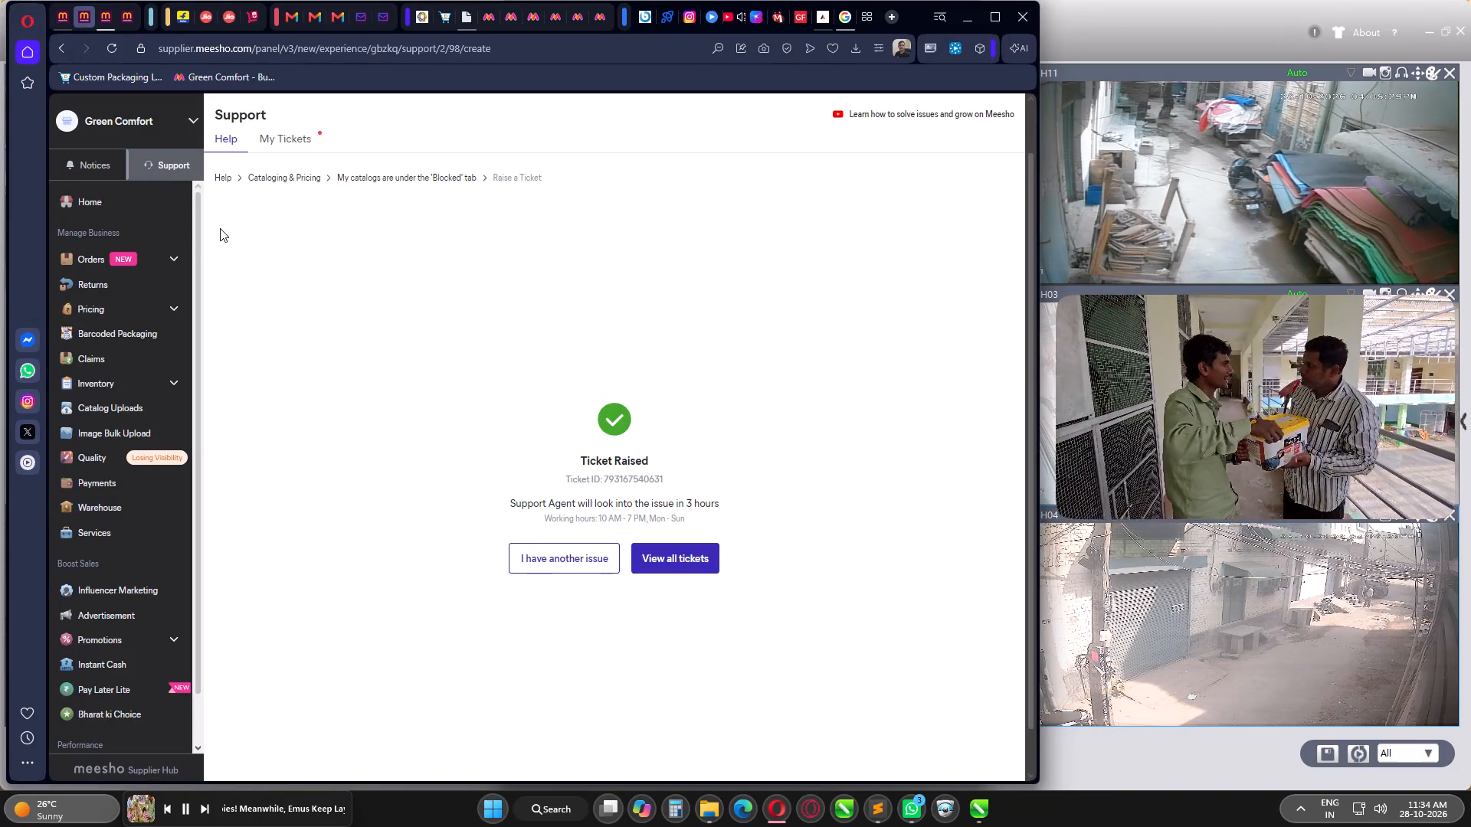
click(254, 279)
key(F5)
Submit a blocked-catalog ticket for Casual Kids Boys Kids Boys Sandals with catalog ID 606059285, and reload the ticket form.
click(68, 18)
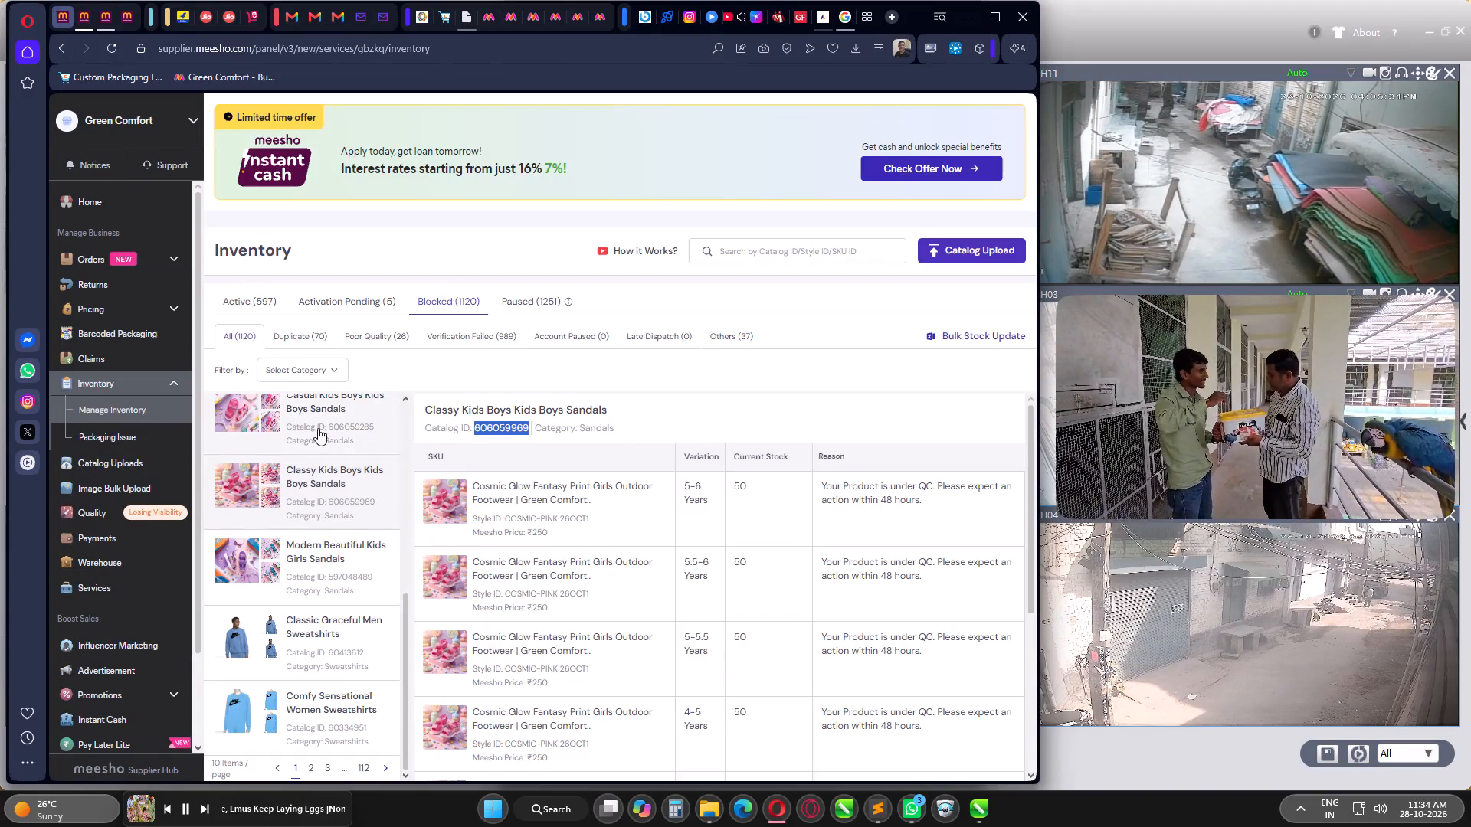
click(318, 428)
double_click(491, 427)
key(ctrl+c)
click(84, 17)
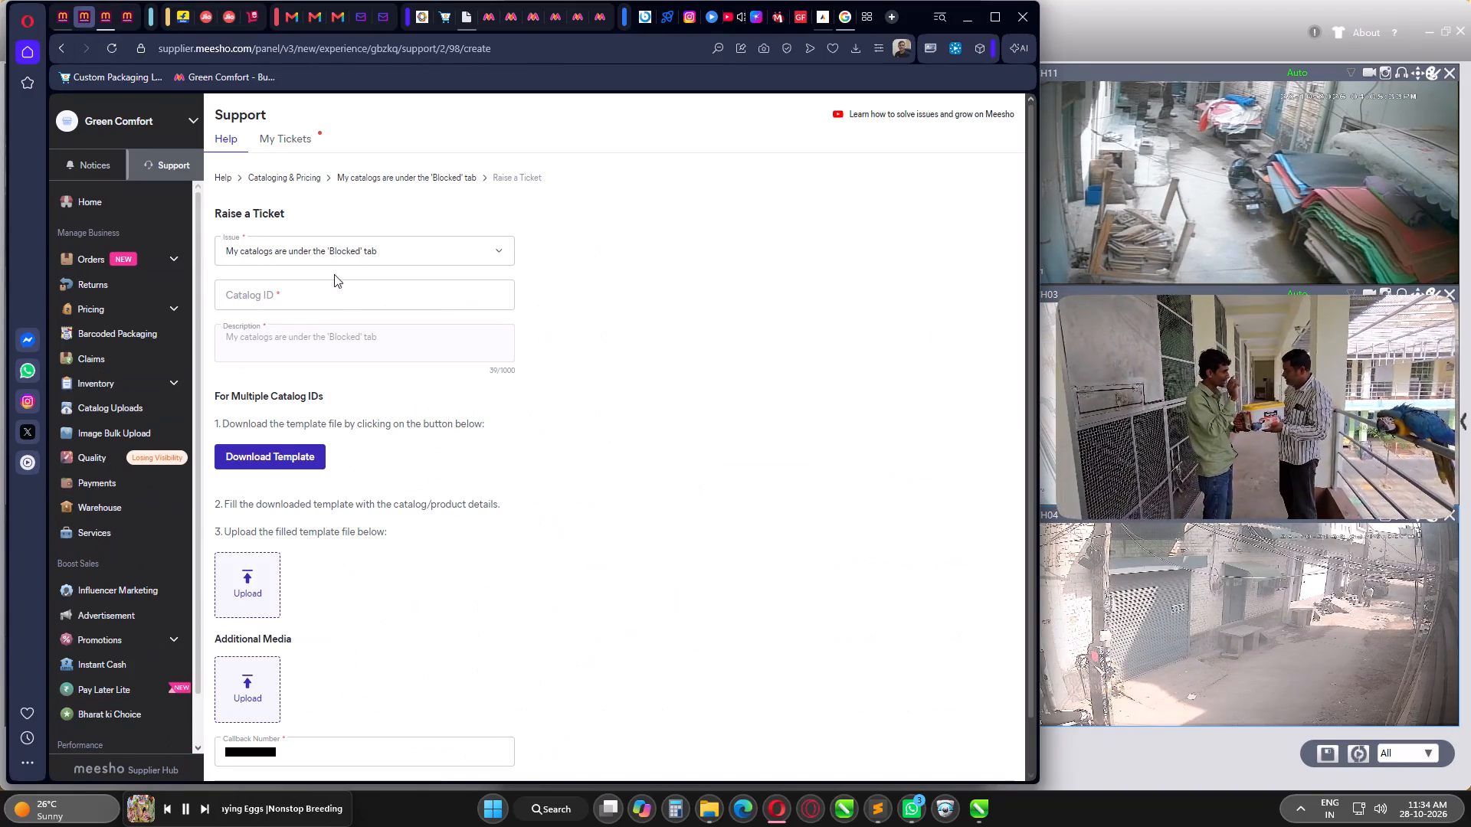
click(300, 302)
key(ctrl+v)
scroll(395, 633, down, 7)
click(262, 756)
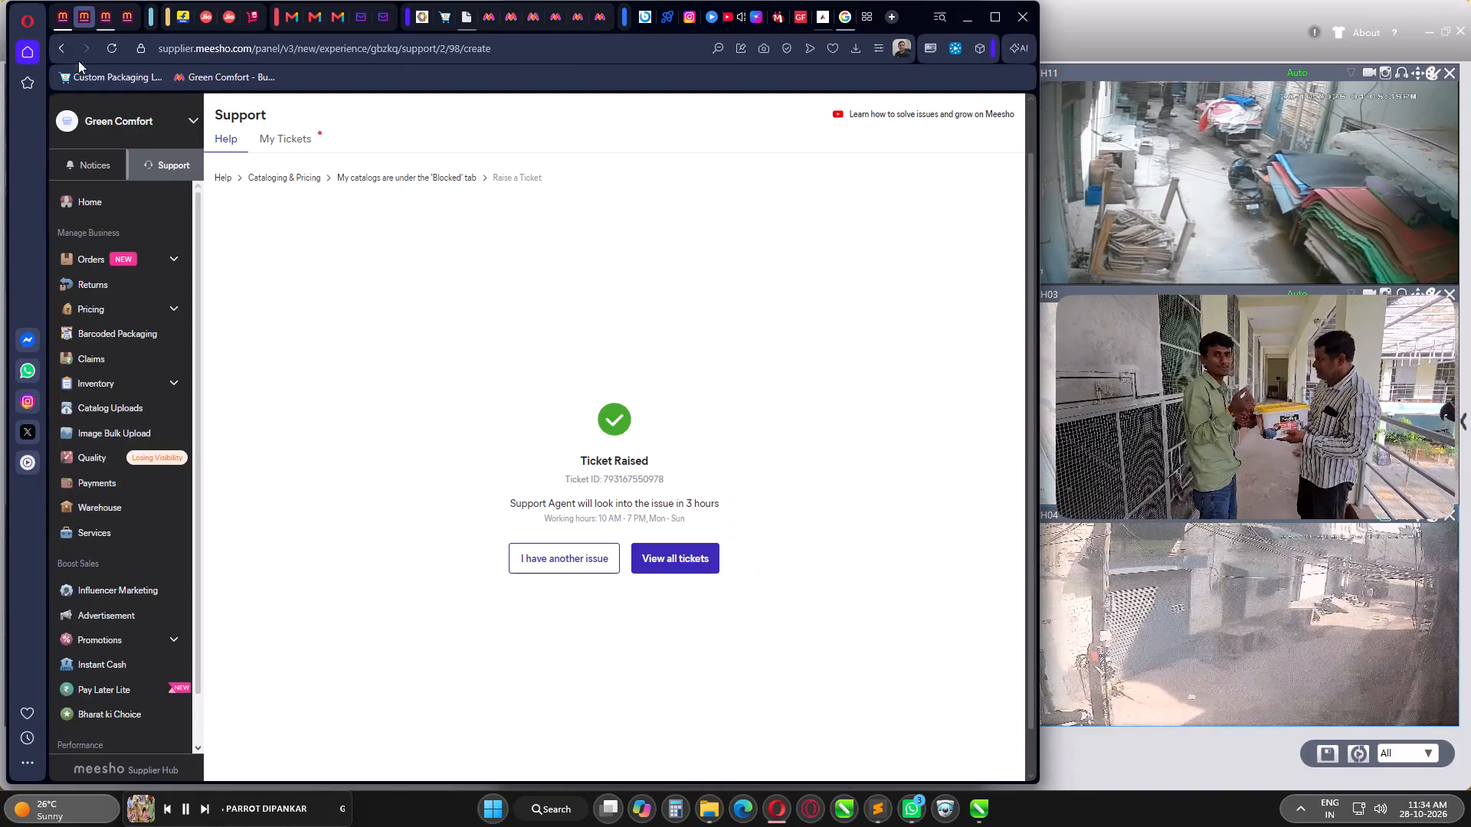
key(F5)
Submit a blocked-catalog ticket for Styles Kids Boys Kids Boys Sandals with catalog ID 606062458, and reload the ticket form.
click(59, 21)
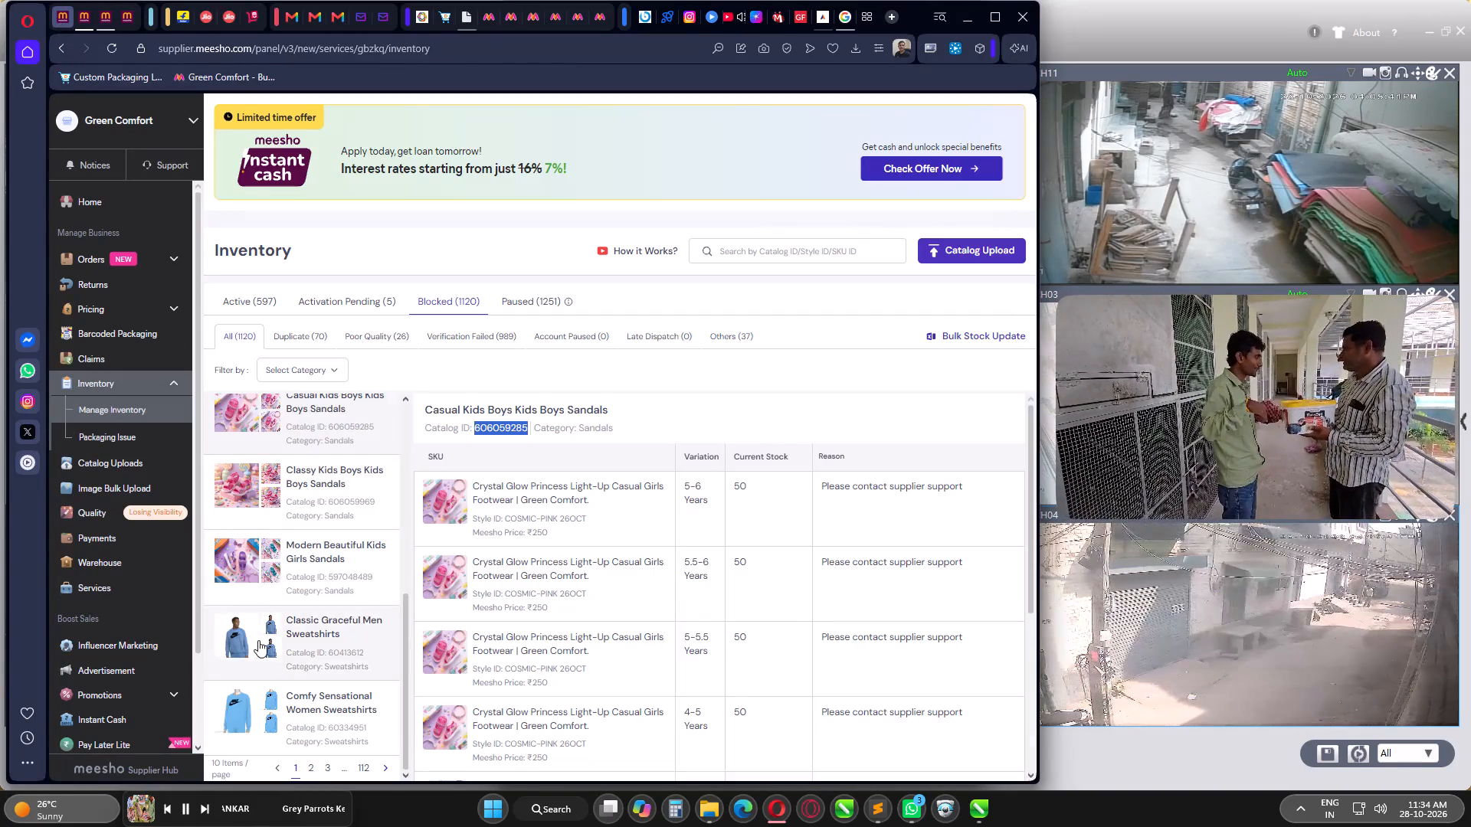
scroll(287, 655, up, 3)
click(326, 572)
double_click(490, 424)
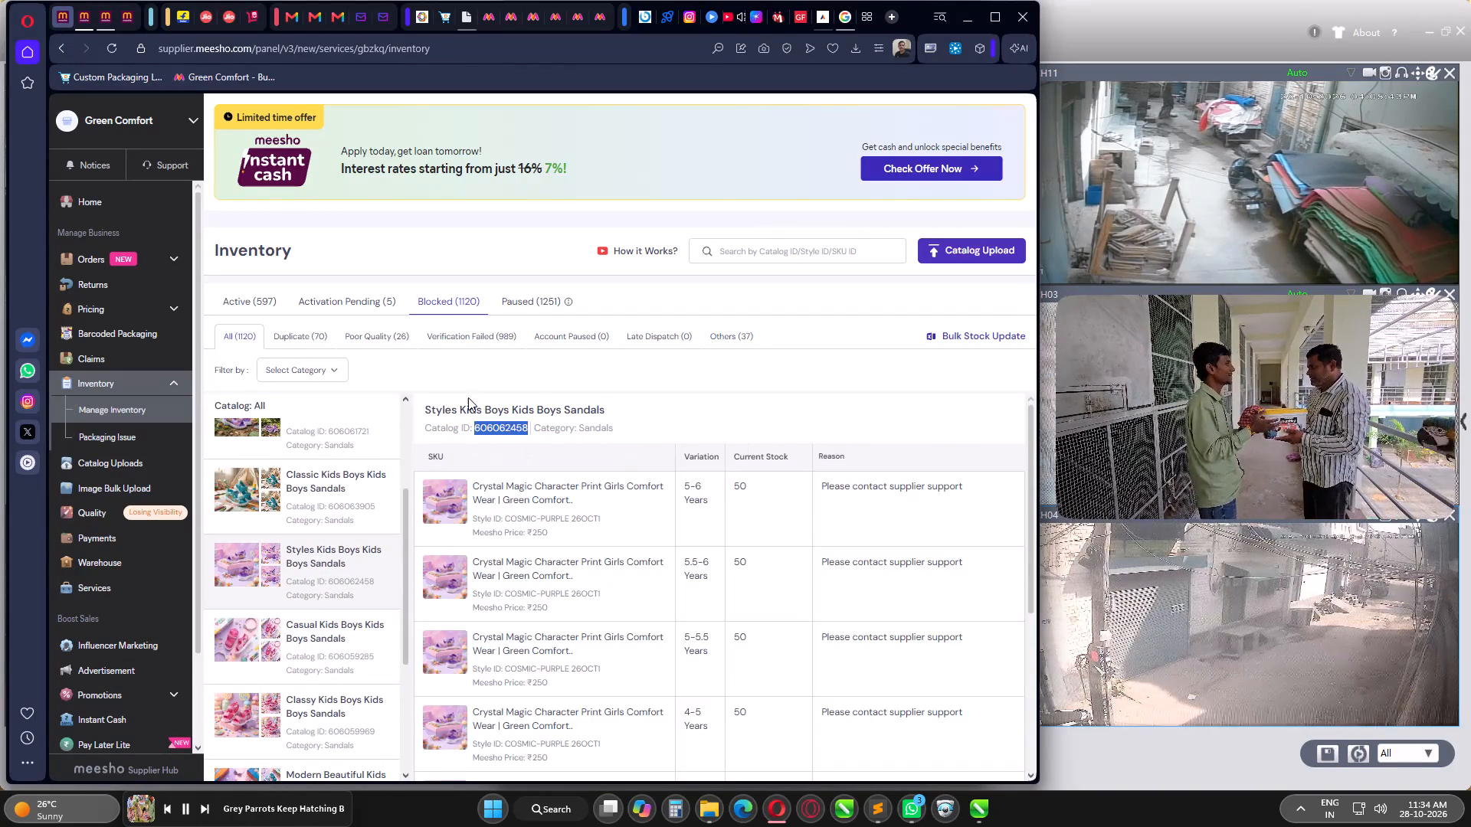
key(ctrl+c)
click(77, 22)
click(339, 298)
key(ctrl+v)
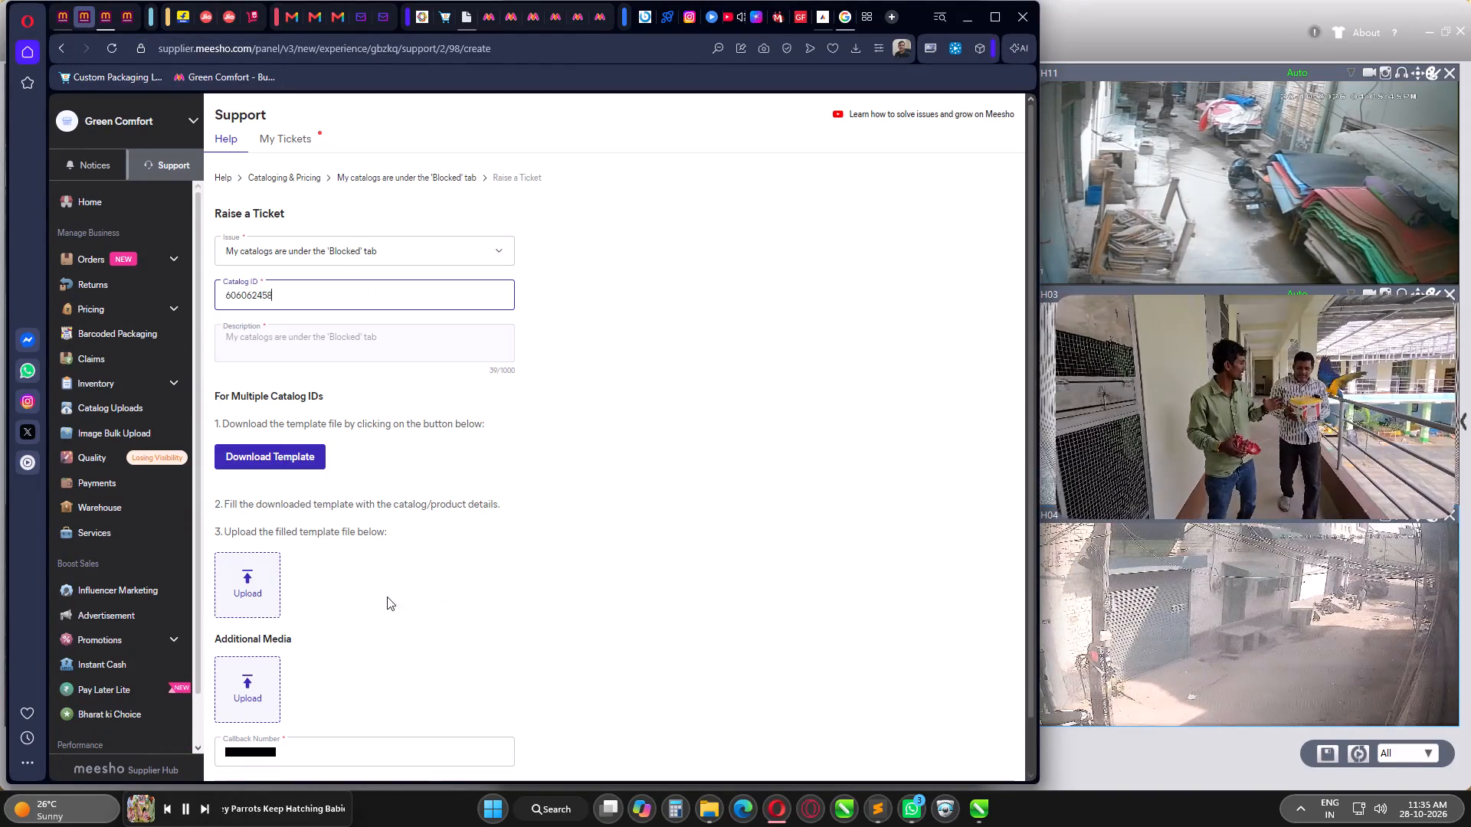
scroll(391, 615, down, 6)
click(267, 766)
click(274, 756)
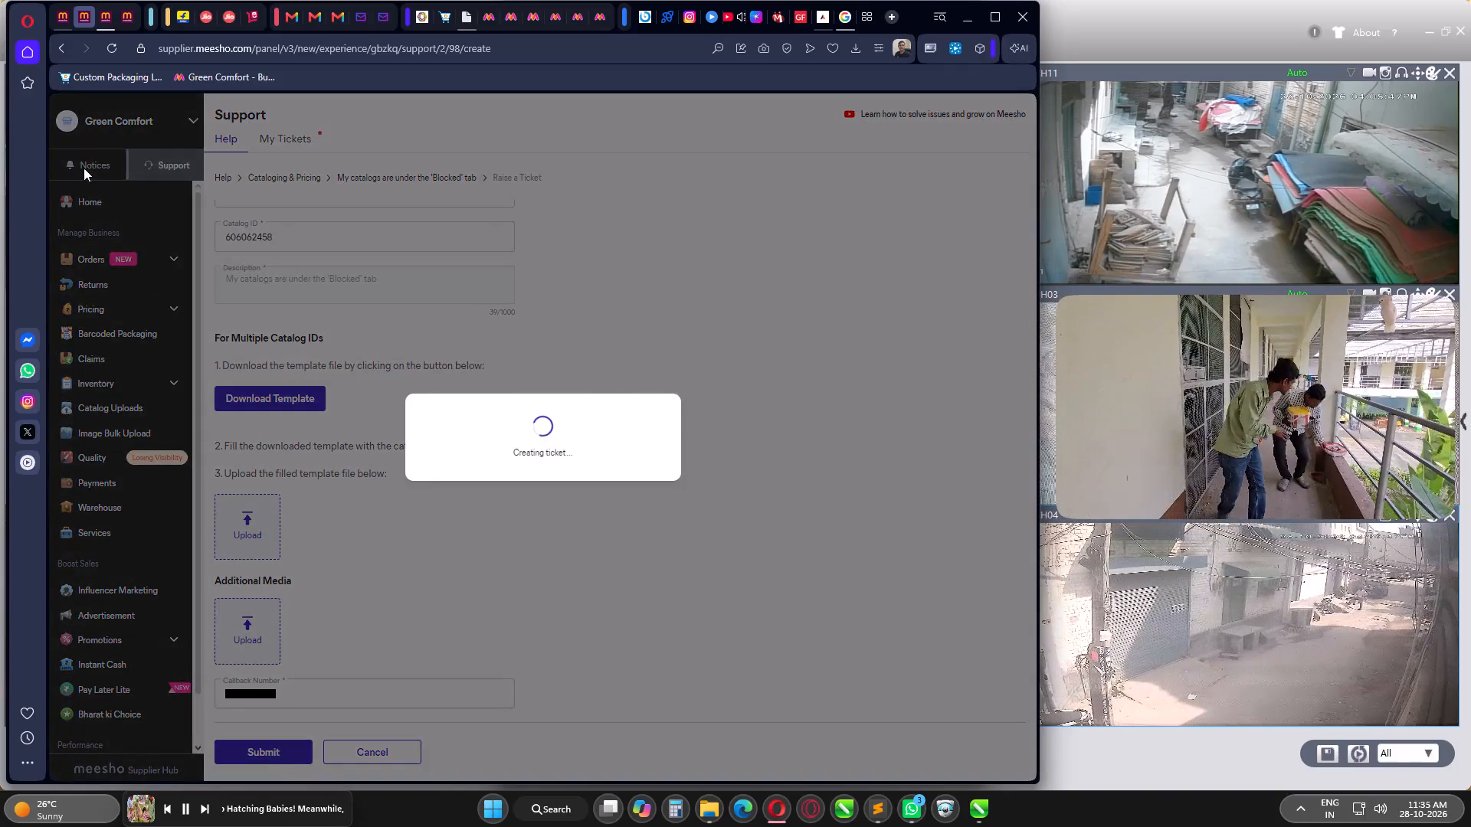
key(F5)
Submit a blocked-catalog ticket for Classic Kids Boys Kids Boys Sandals with catalog ID 606063905, and reload the ticket form.
click(57, 12)
scroll(322, 635, up, 1)
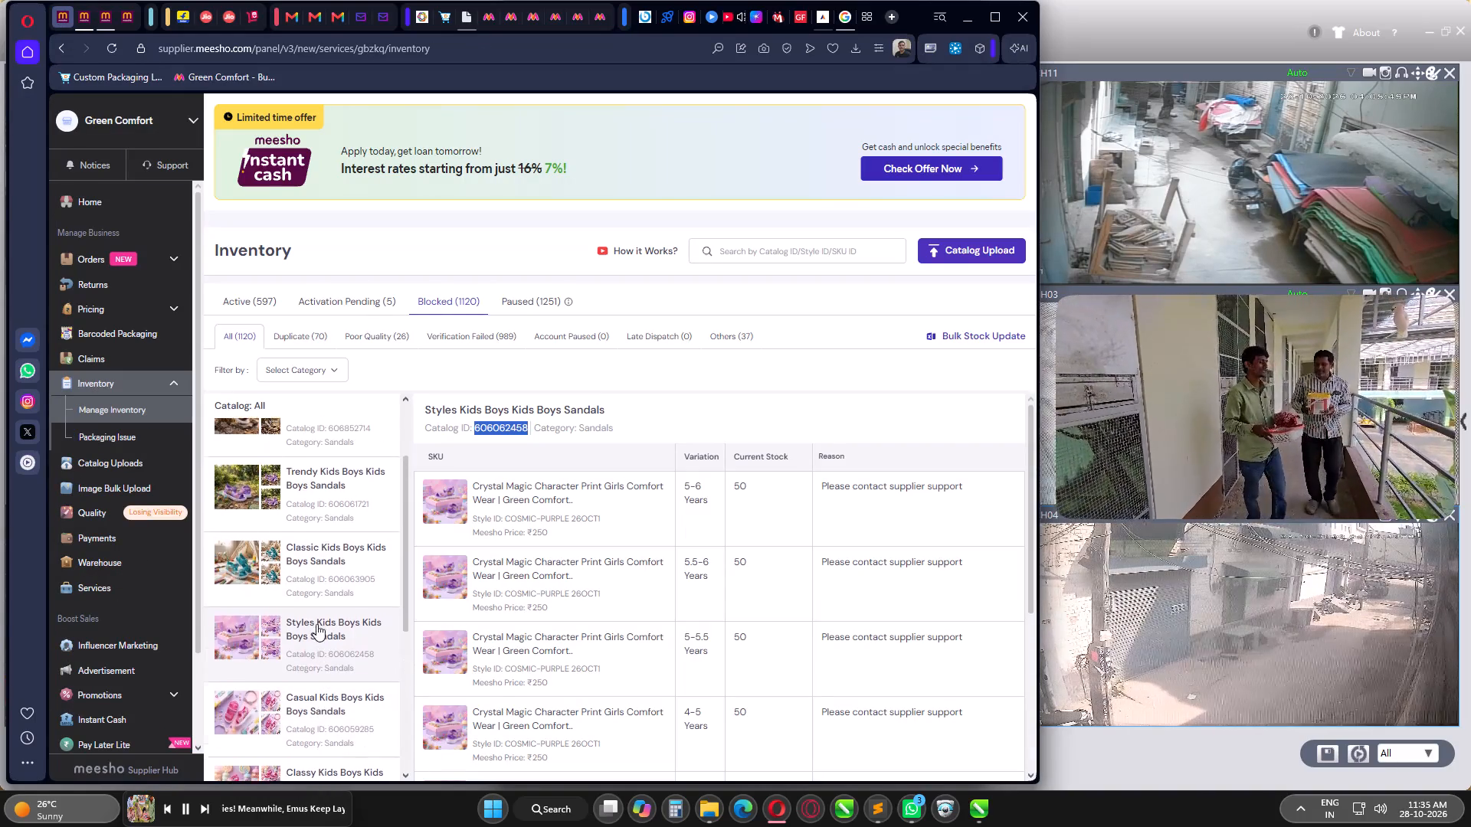
click(300, 576)
double_click(487, 427)
key(ctrl+c)
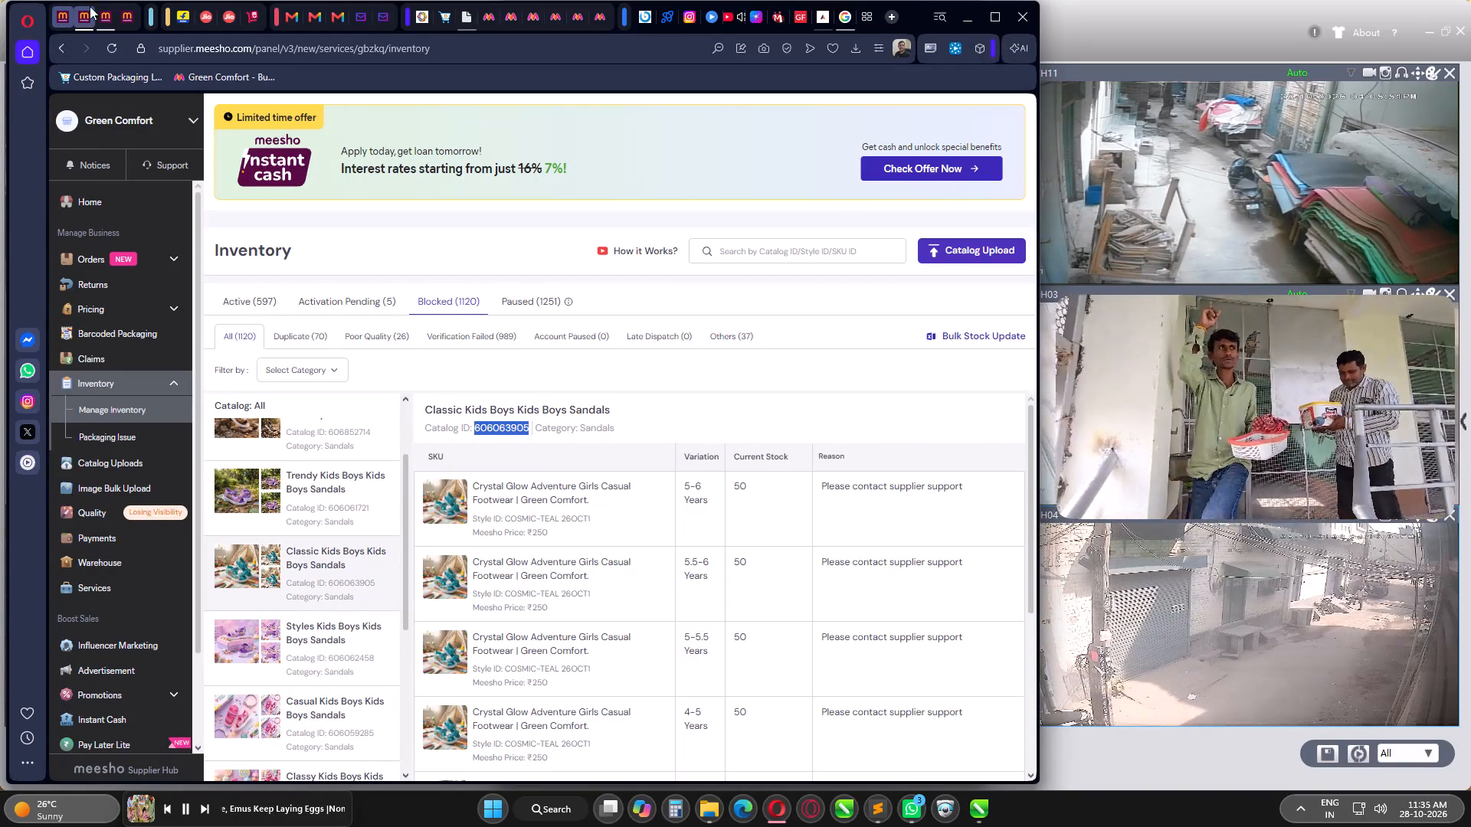
click(88, 18)
click(398, 309)
key(ctrl+v)
scroll(392, 605, down, 5)
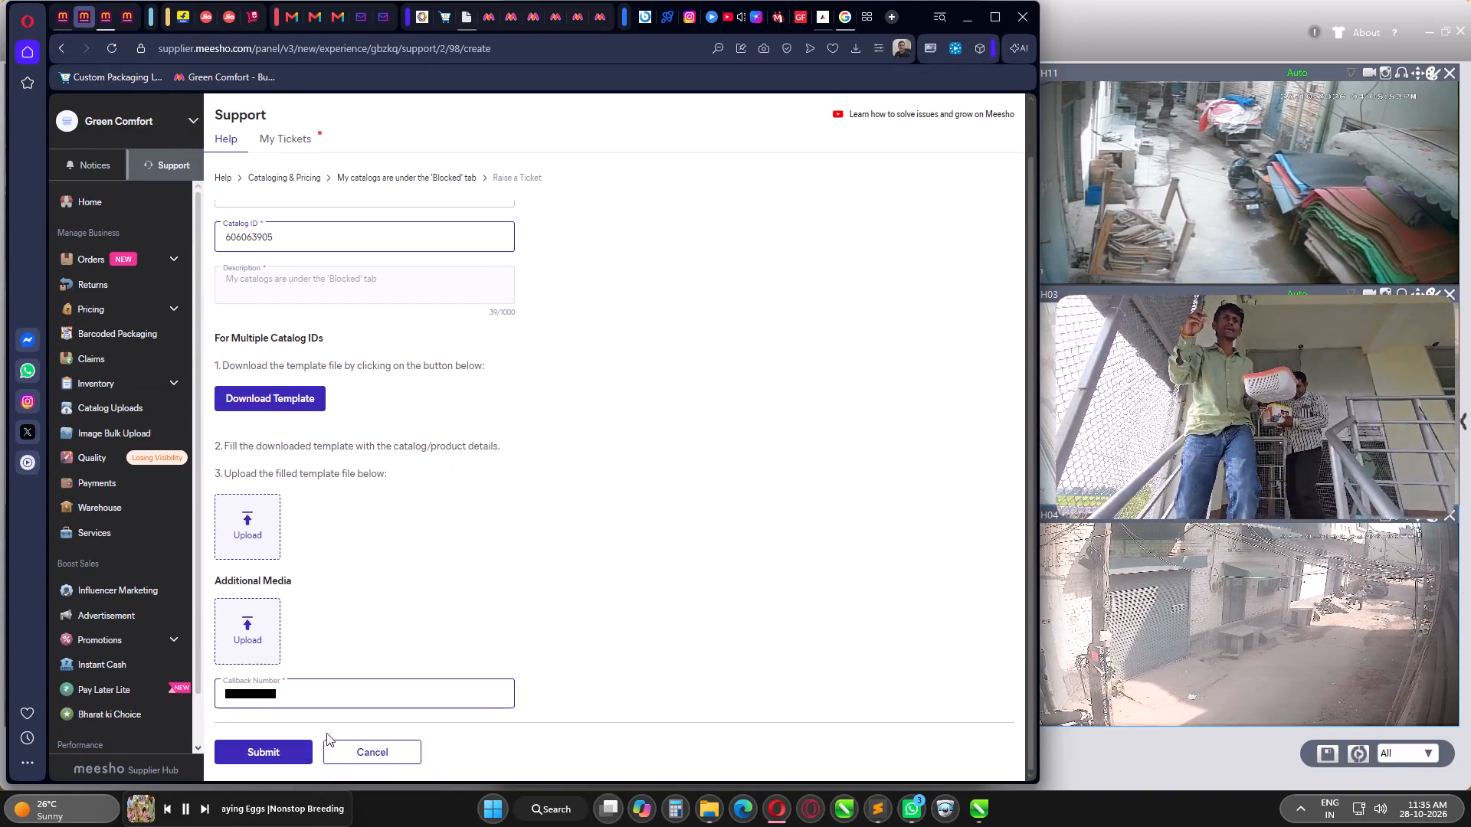
click(304, 748)
key(F5)
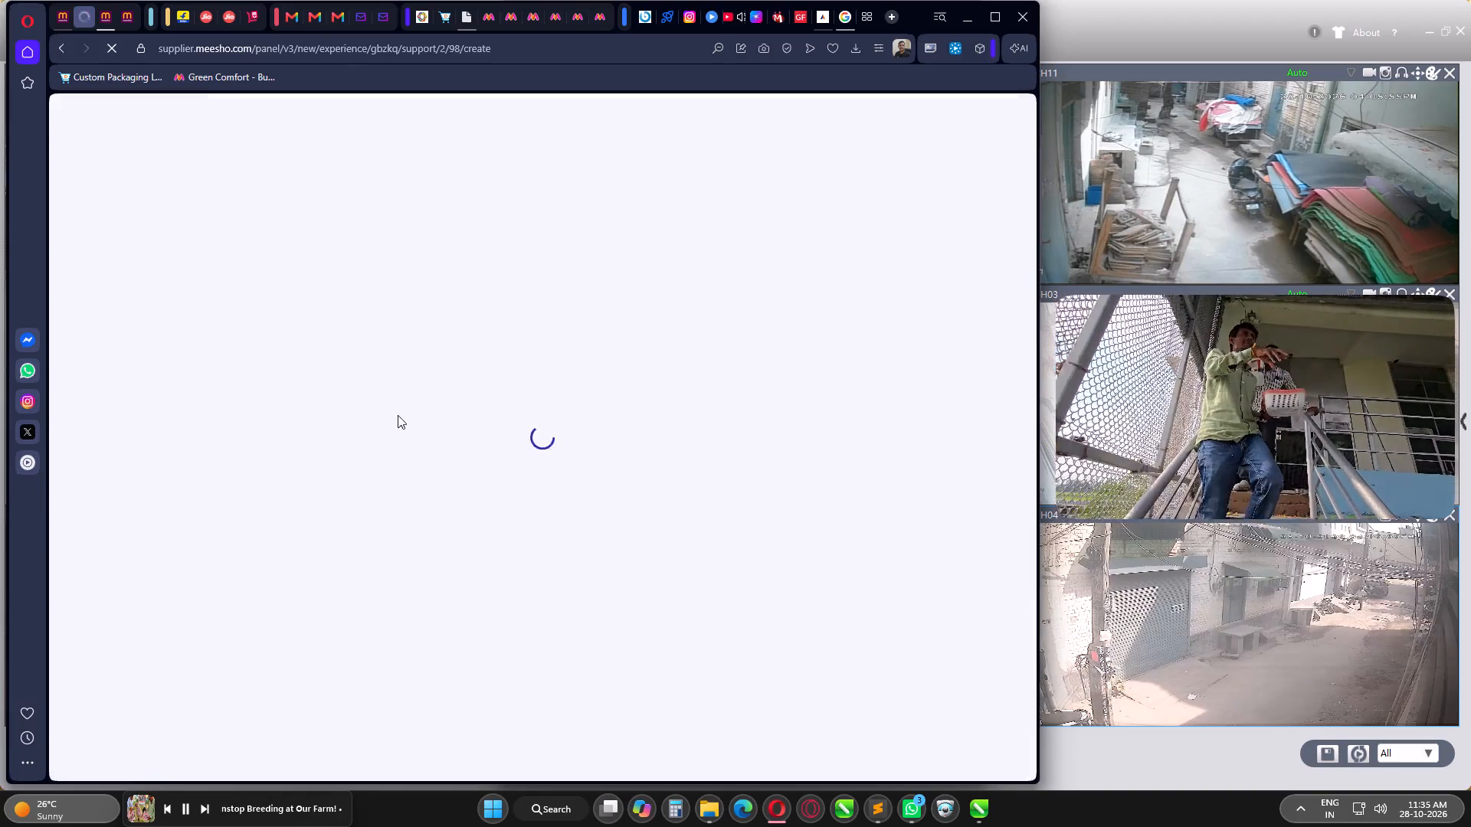
Submit a blocked-catalog ticket for Trendy Kids Boys Kids Boys Sandals with catalog ID 606061721, and reload the ticket form.
click(63, 13)
scroll(322, 666, up, 1)
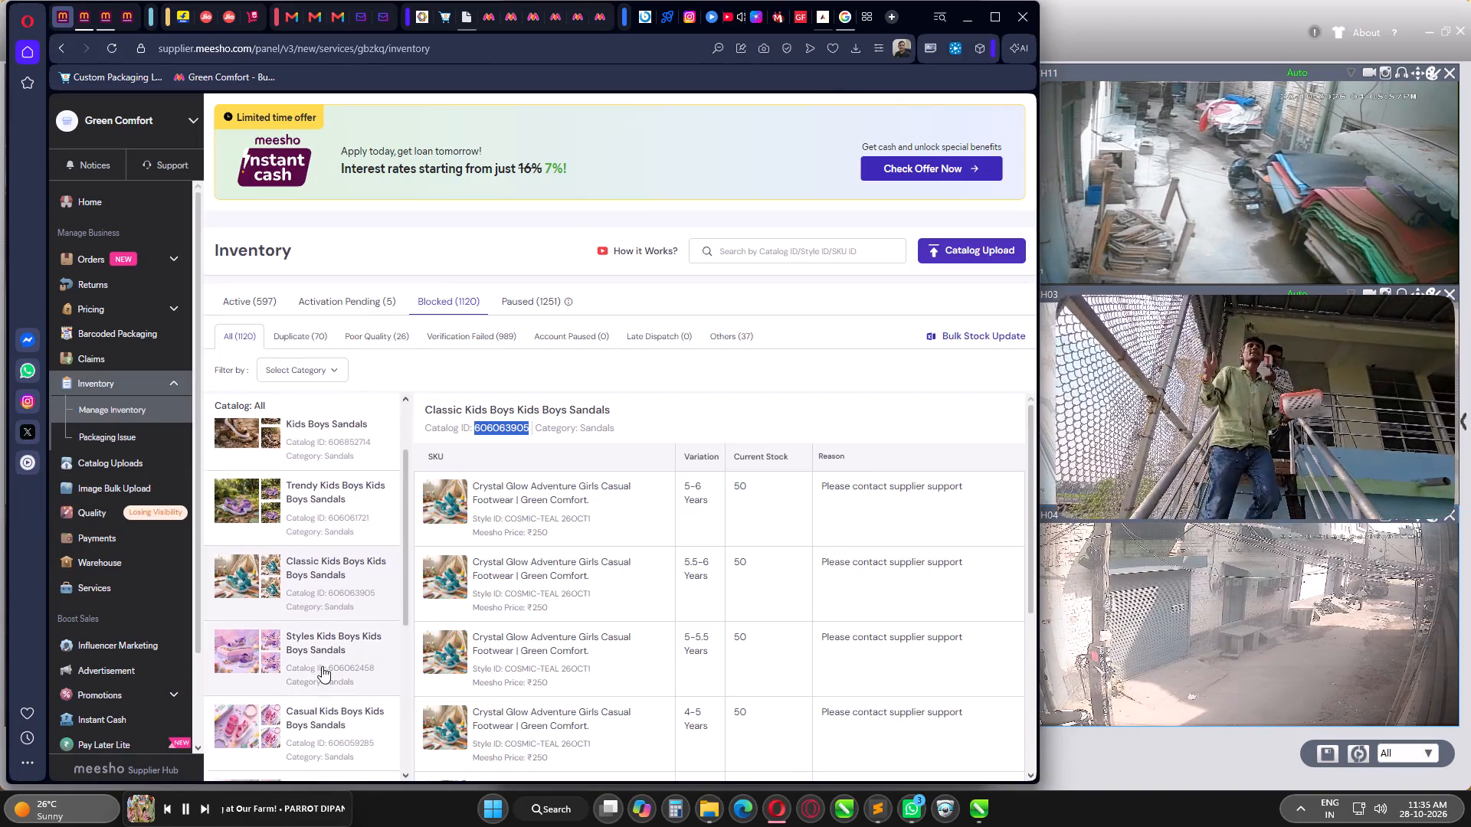
click(303, 561)
double_click(480, 432)
key(ctrl+c)
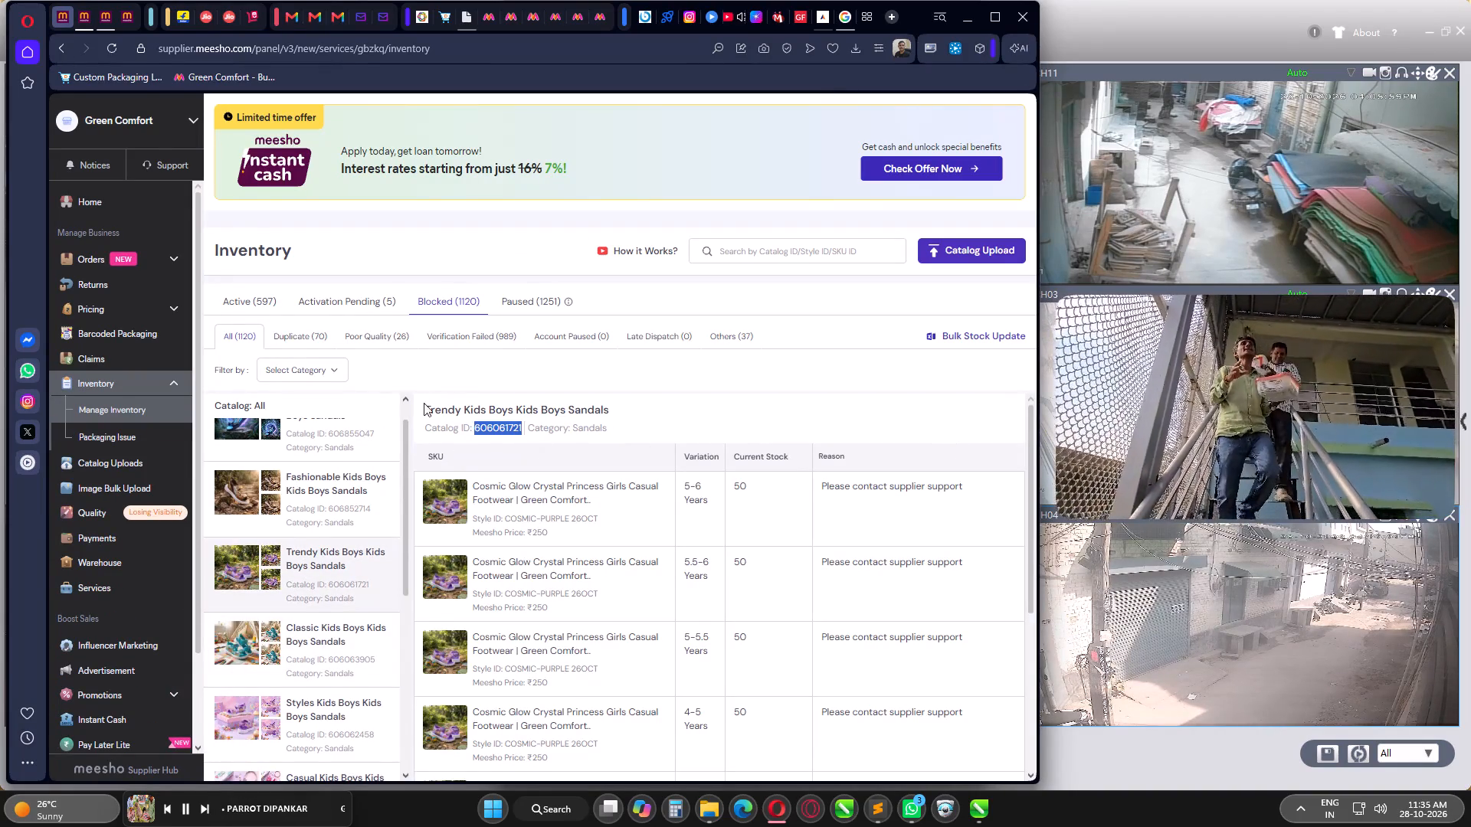
click(80, 15)
click(346, 298)
key(ctrl+v)
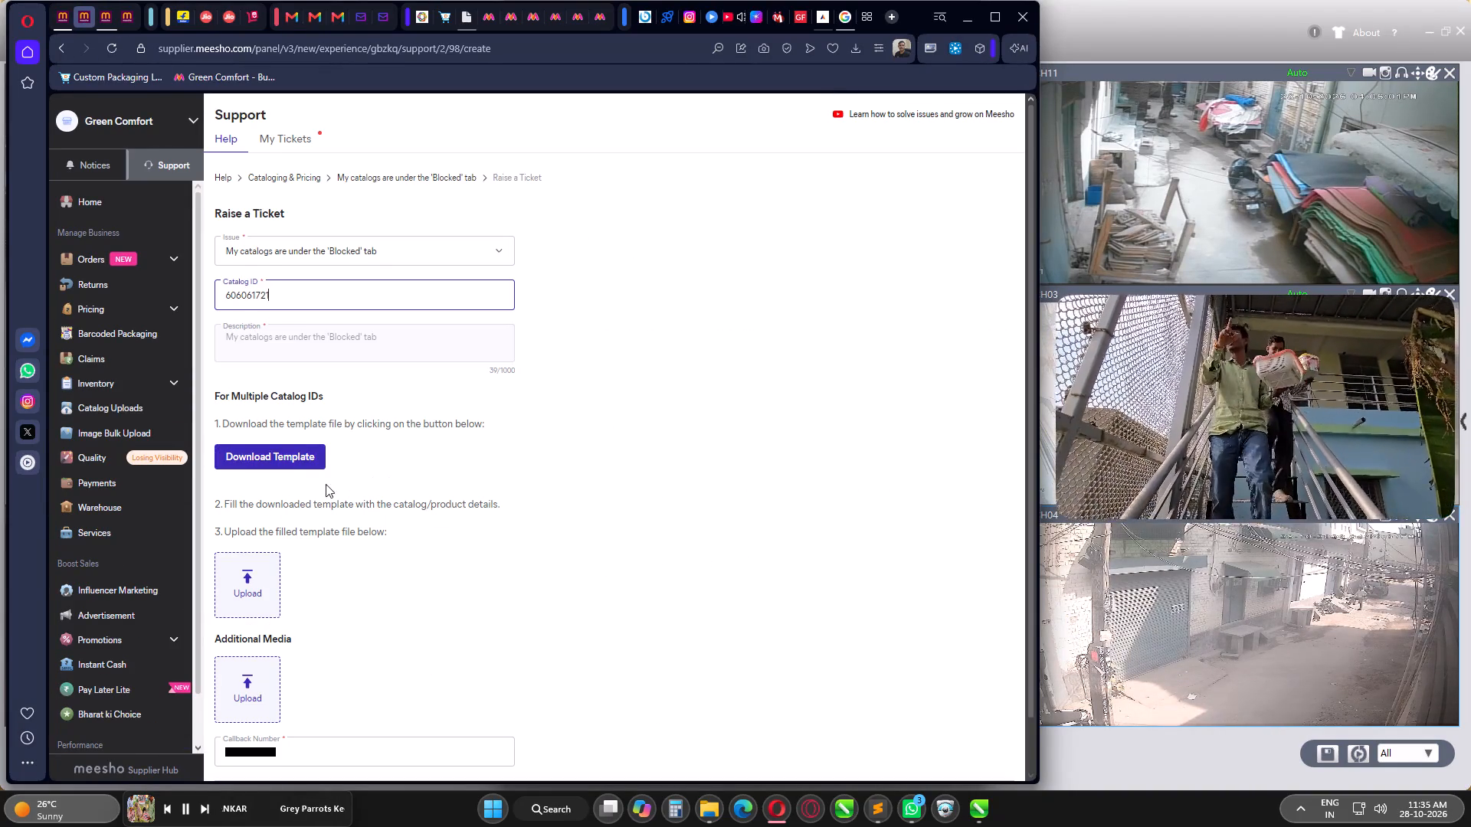
scroll(316, 513, down, 6)
click(290, 752)
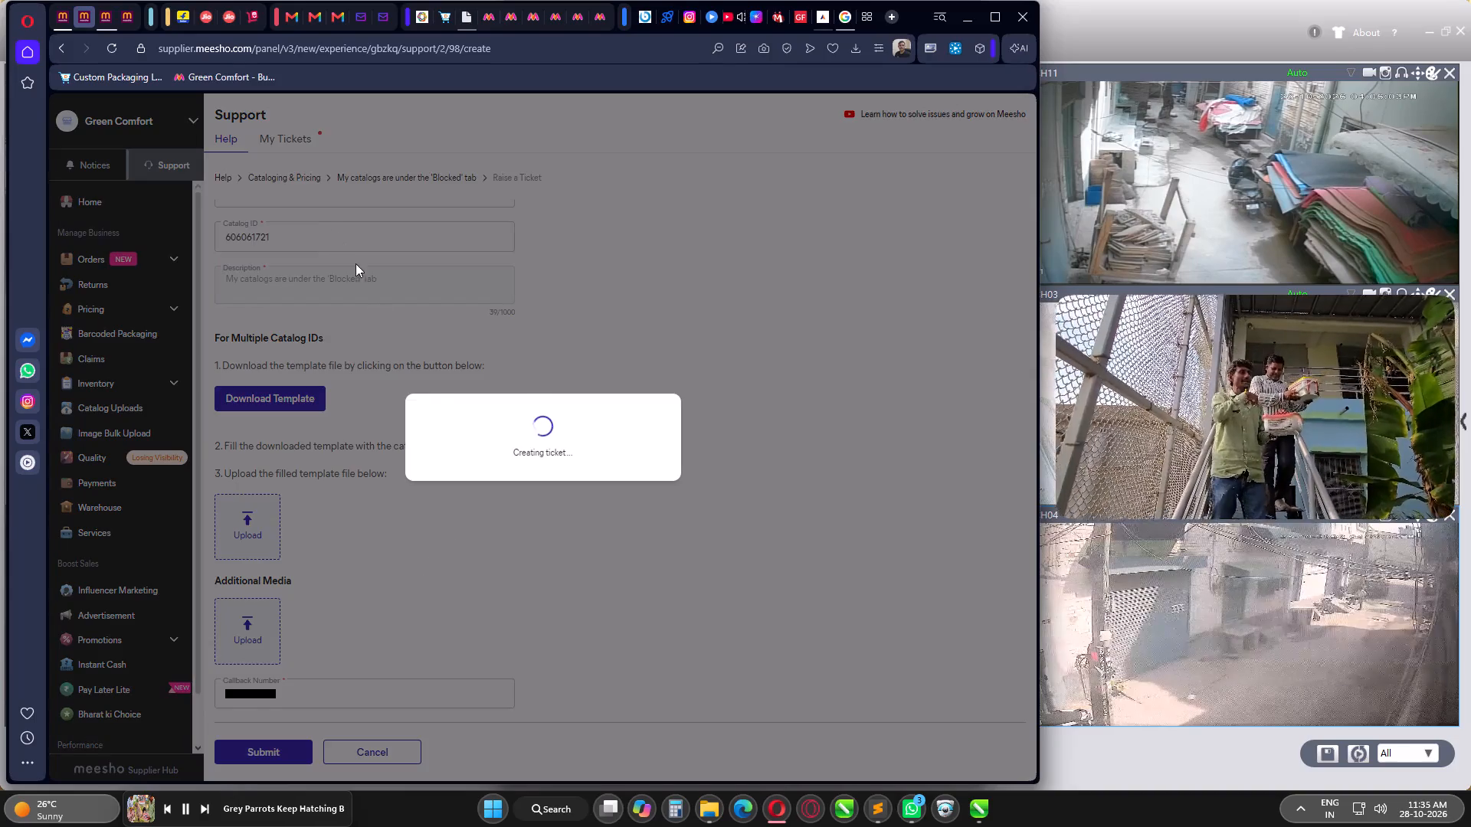
key(F5)
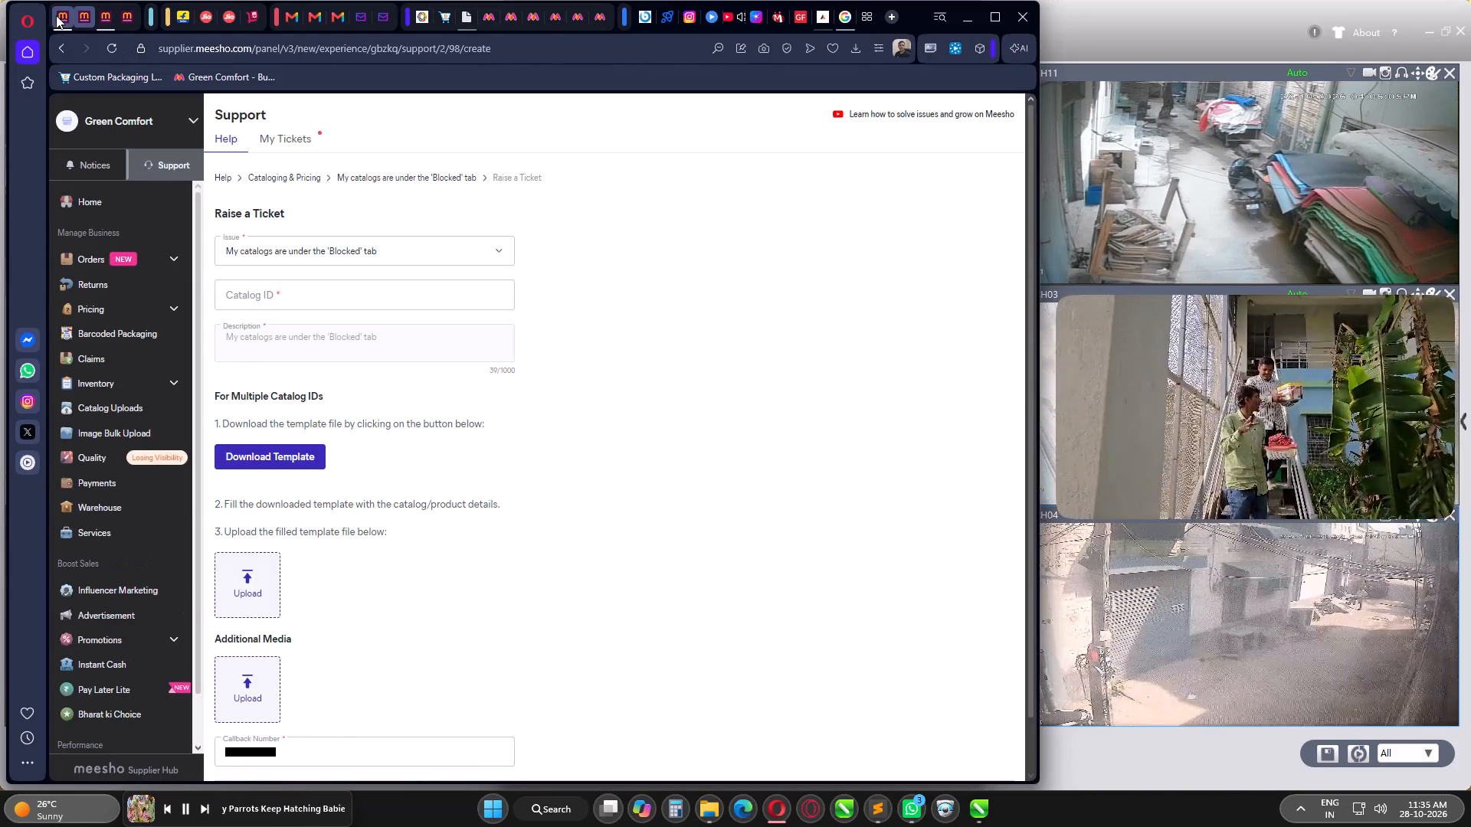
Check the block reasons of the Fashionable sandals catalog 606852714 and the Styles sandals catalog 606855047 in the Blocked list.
click(56, 15)
scroll(300, 696, up, 2)
click(311, 525)
scroll(299, 613, up, 2)
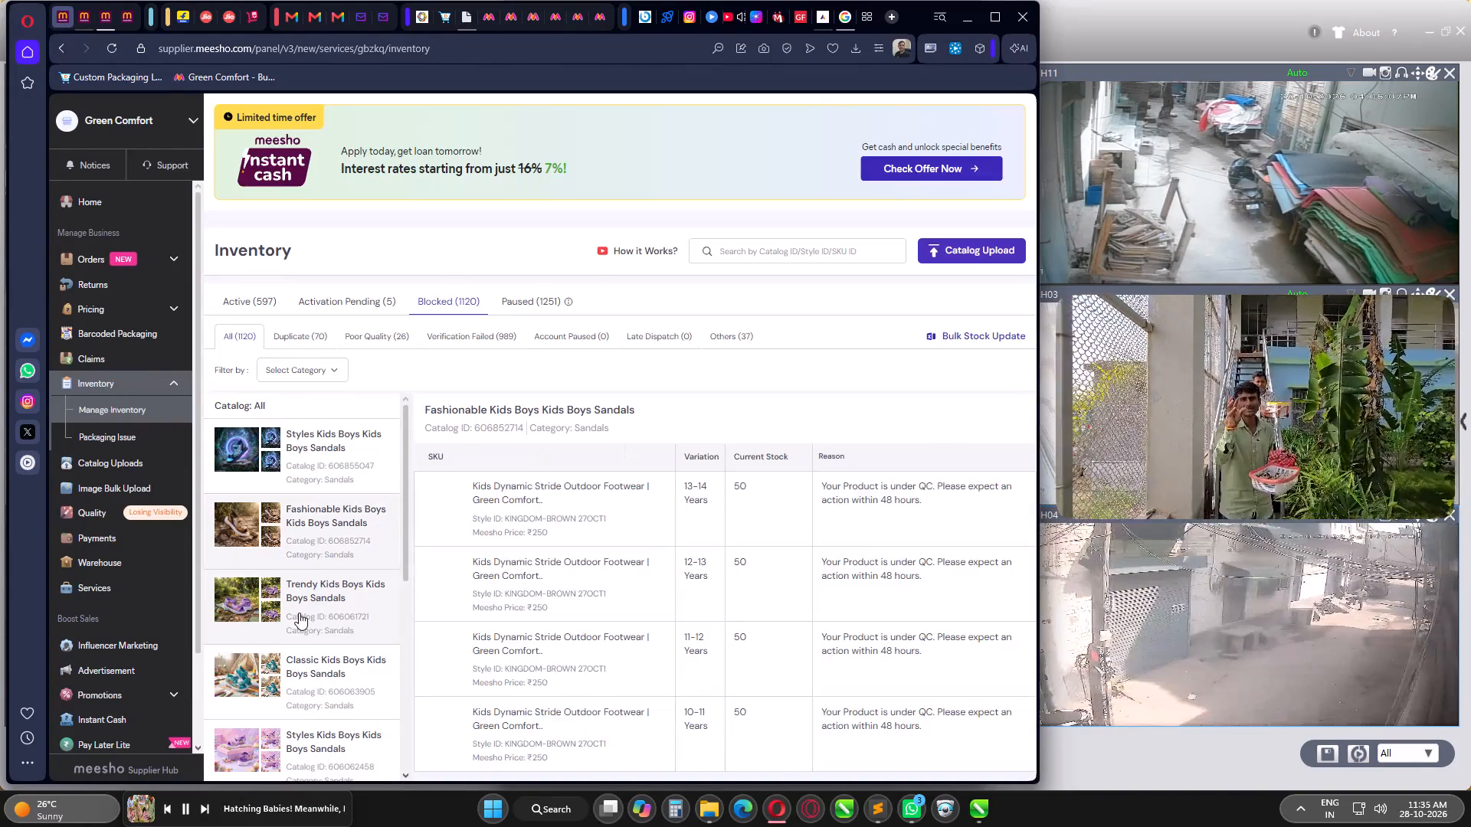
scroll(299, 613, up, 1)
click(314, 448)
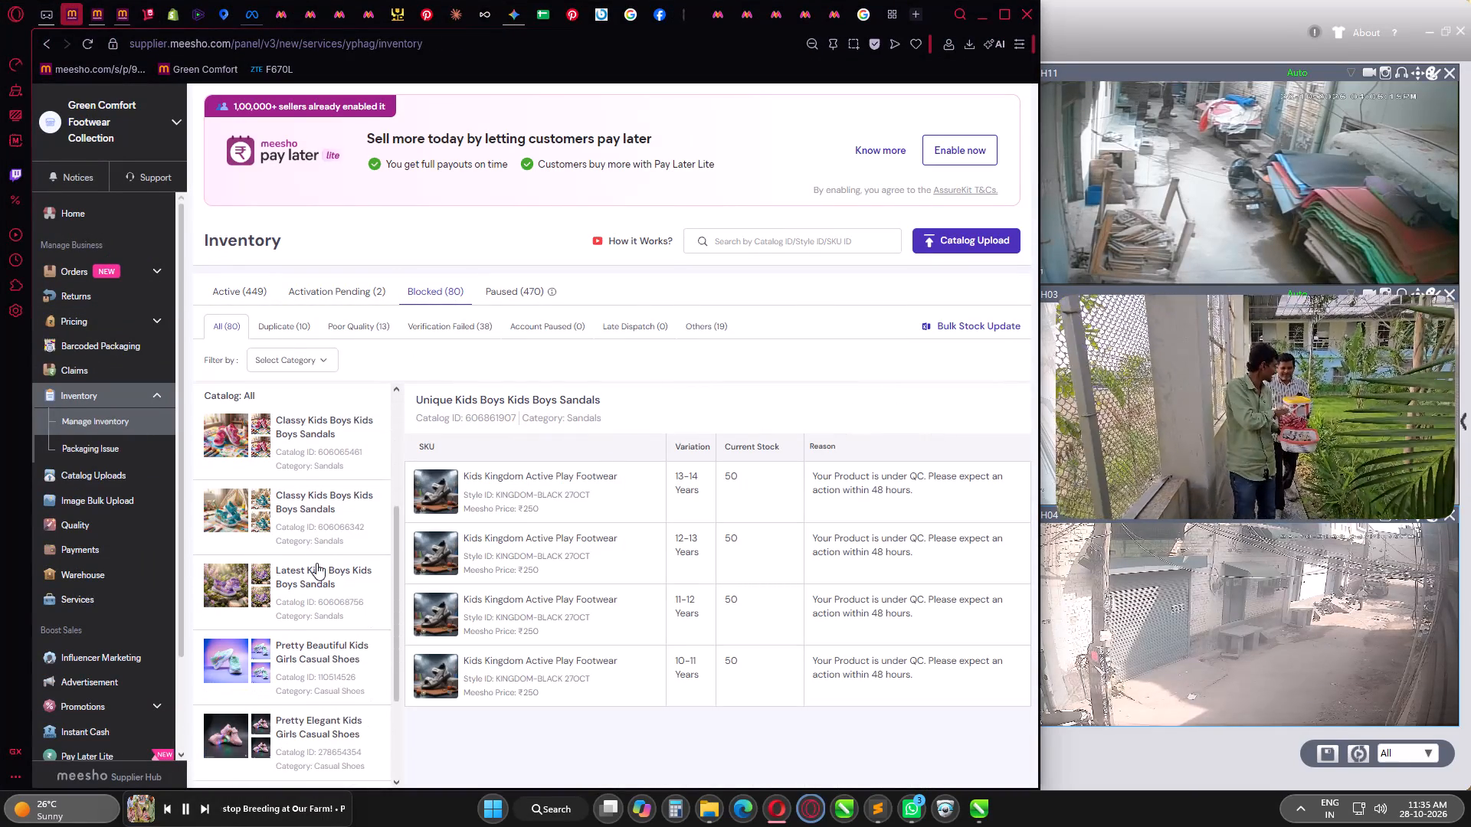
click(303, 587)
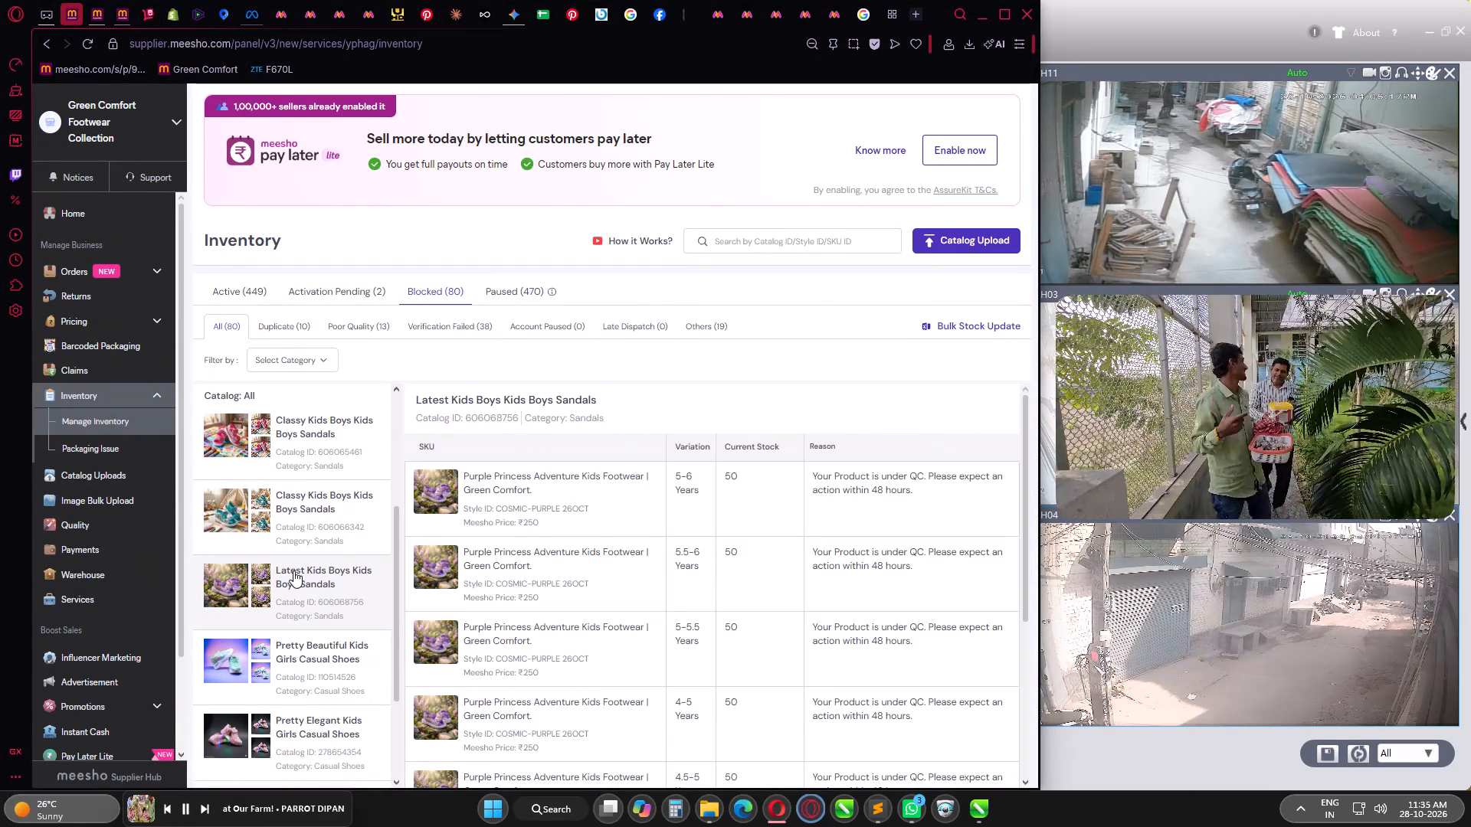
Start a support ticket for the issue "My catalogs are under the 'Blocked' tab", using that same sentence as its description.
double_click(479, 416)
key(ctrl+c)
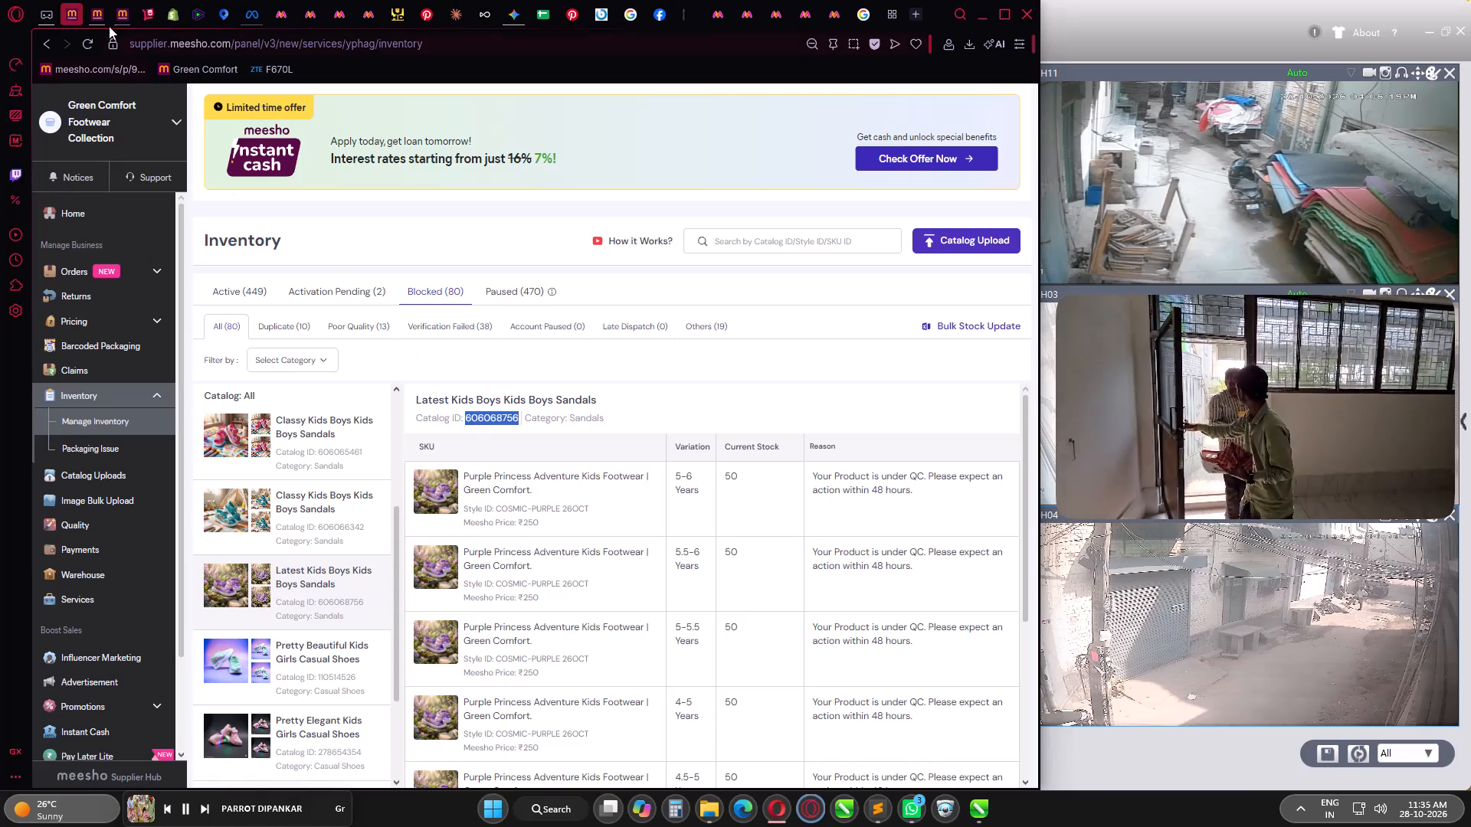
click(93, 11)
click(143, 177)
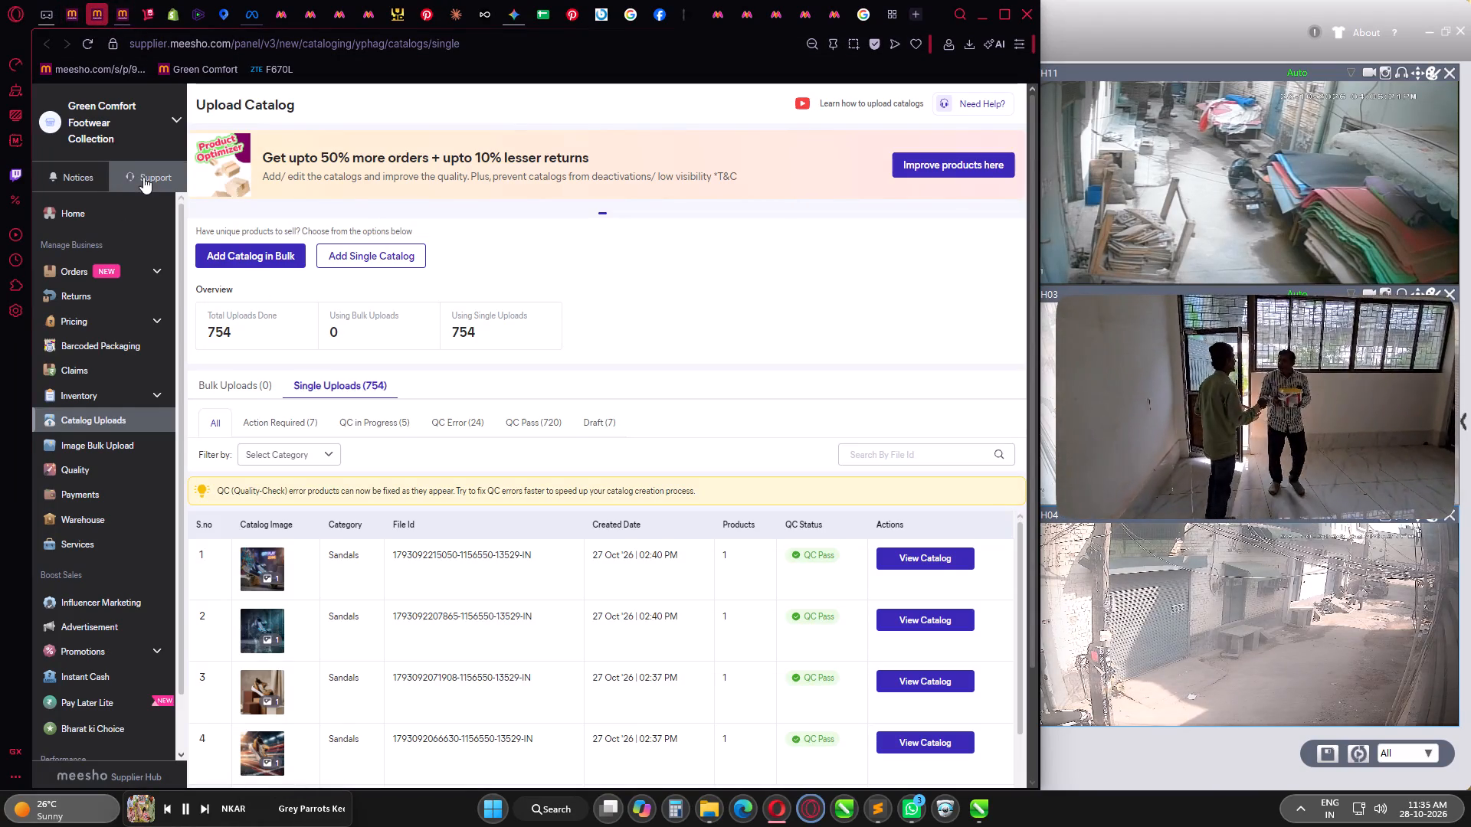
click(497, 324)
scroll(369, 514, down, 5)
click(296, 587)
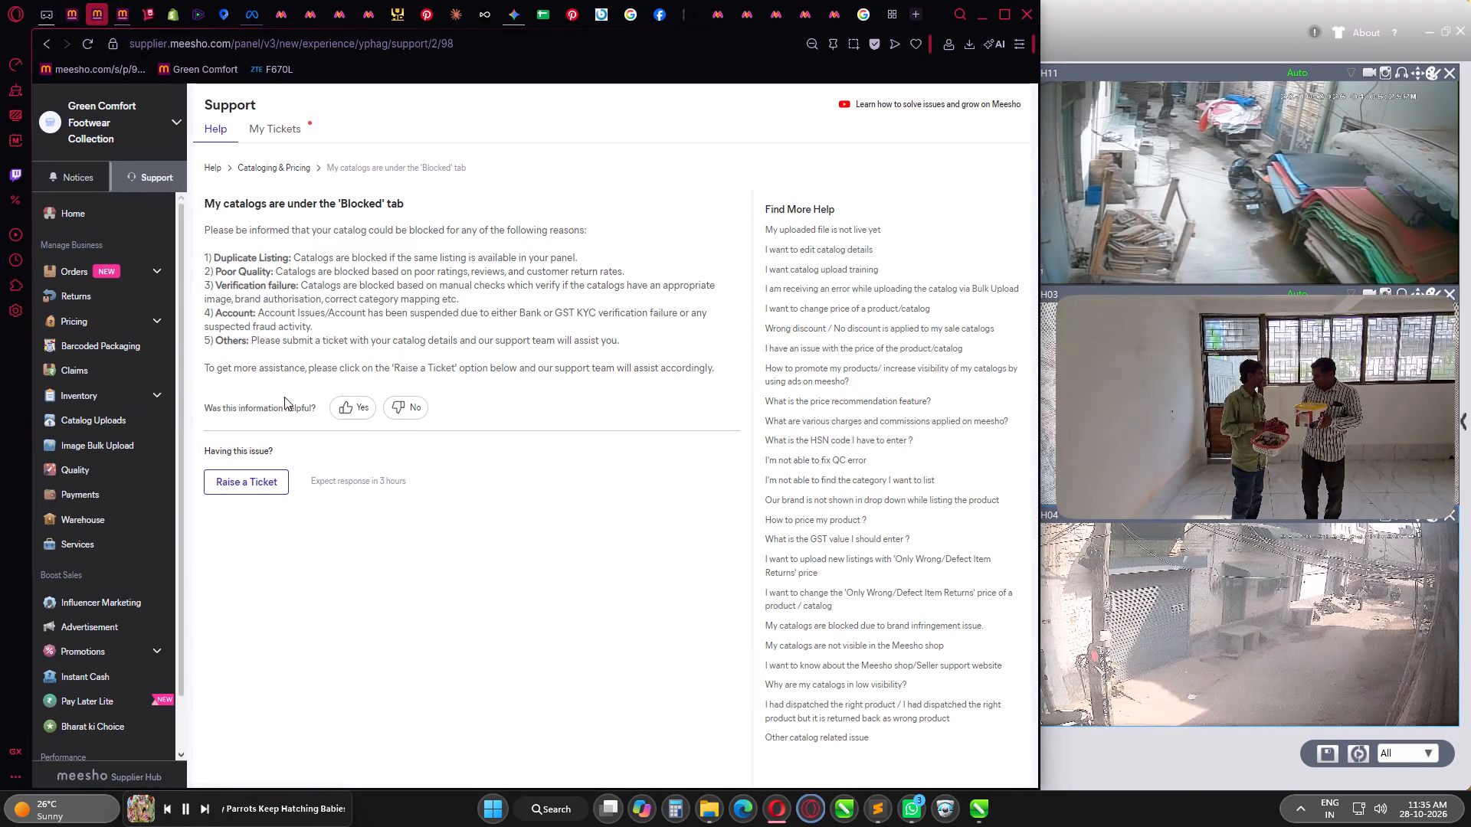
drag(209, 204, 412, 205)
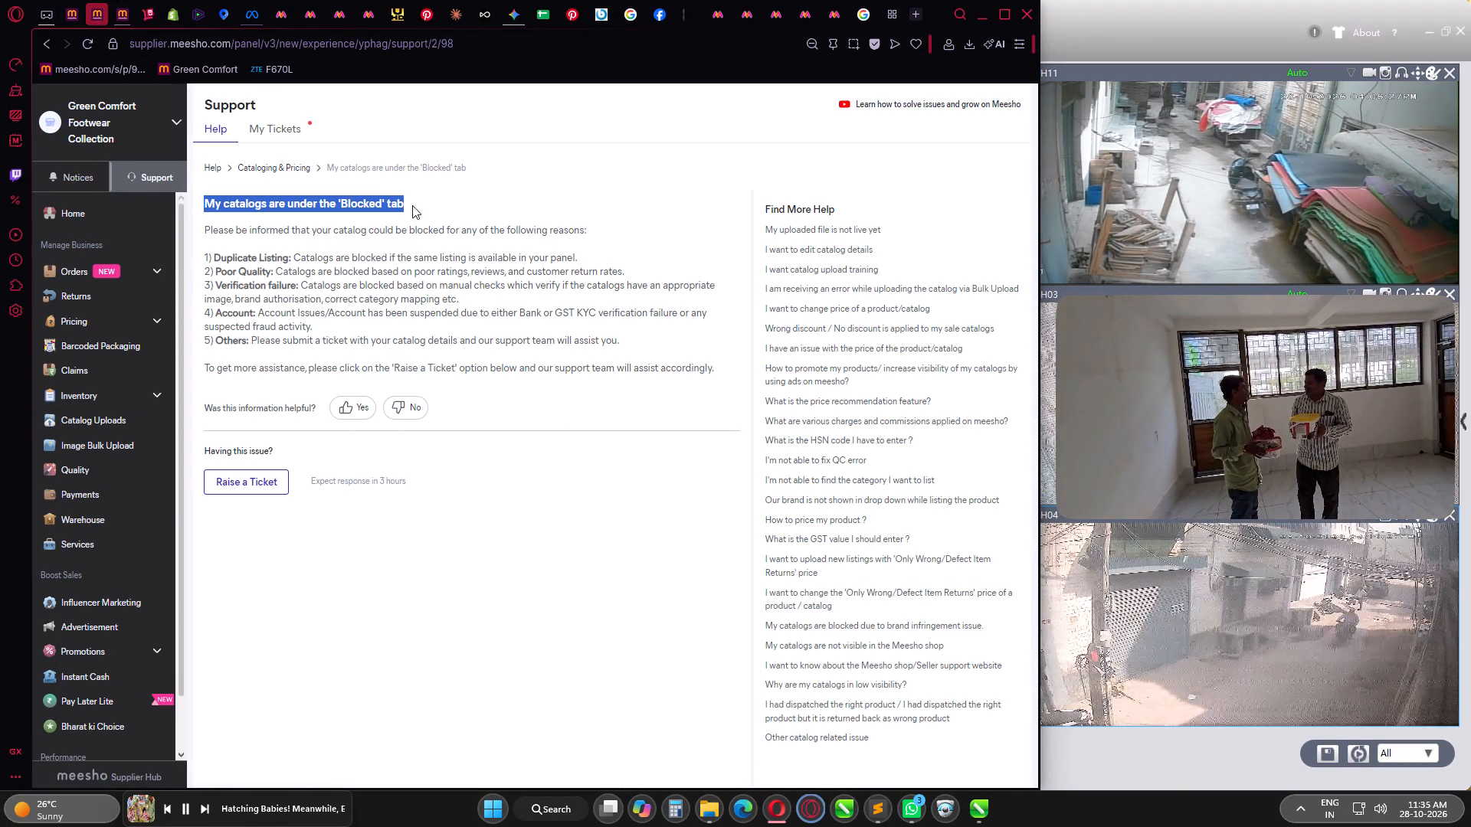
drag(412, 205, 414, 205)
key(ctrl+c)
click(269, 477)
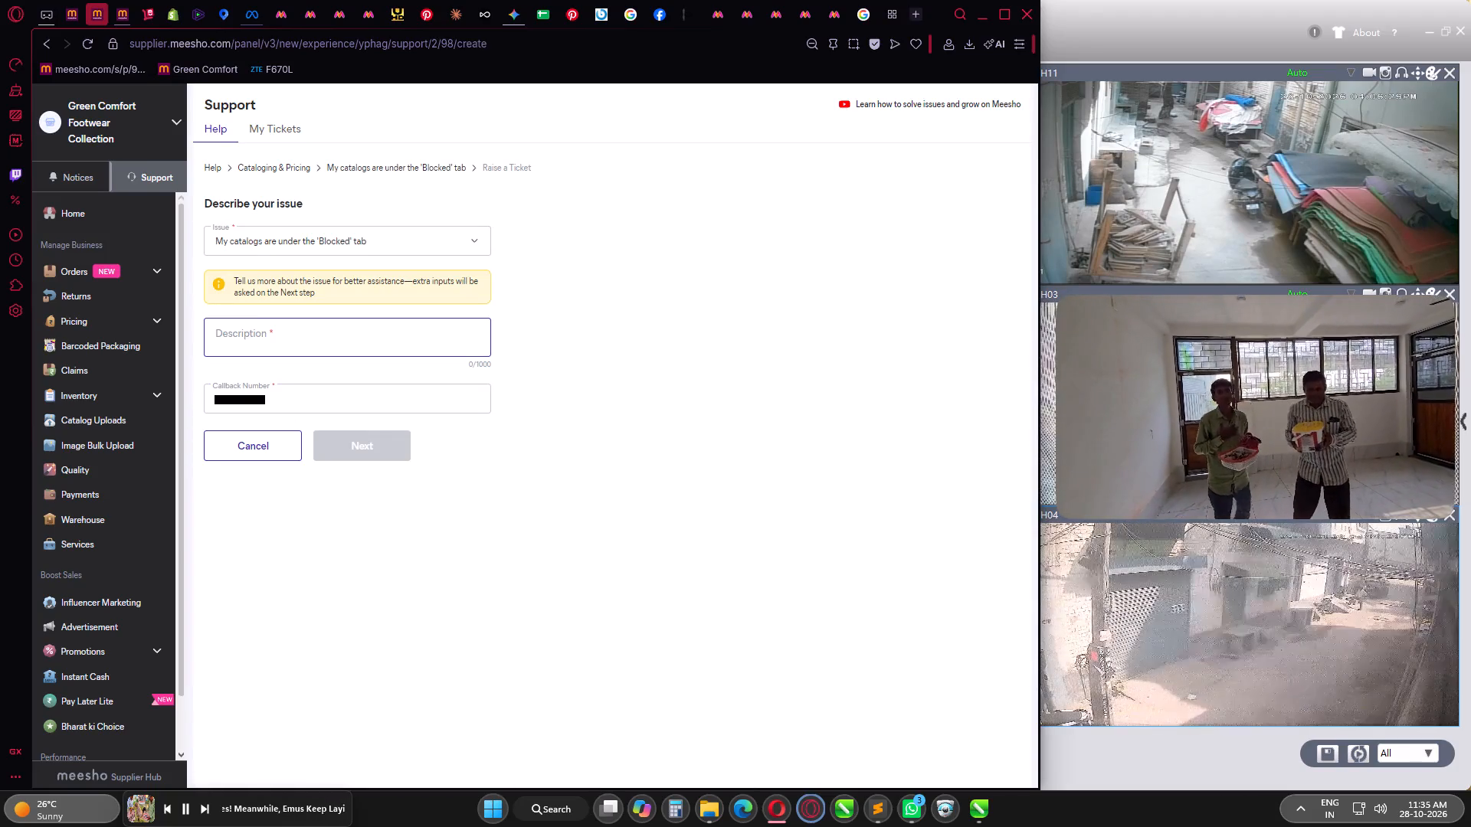
click(287, 338)
key(ctrl+v)
click(376, 441)
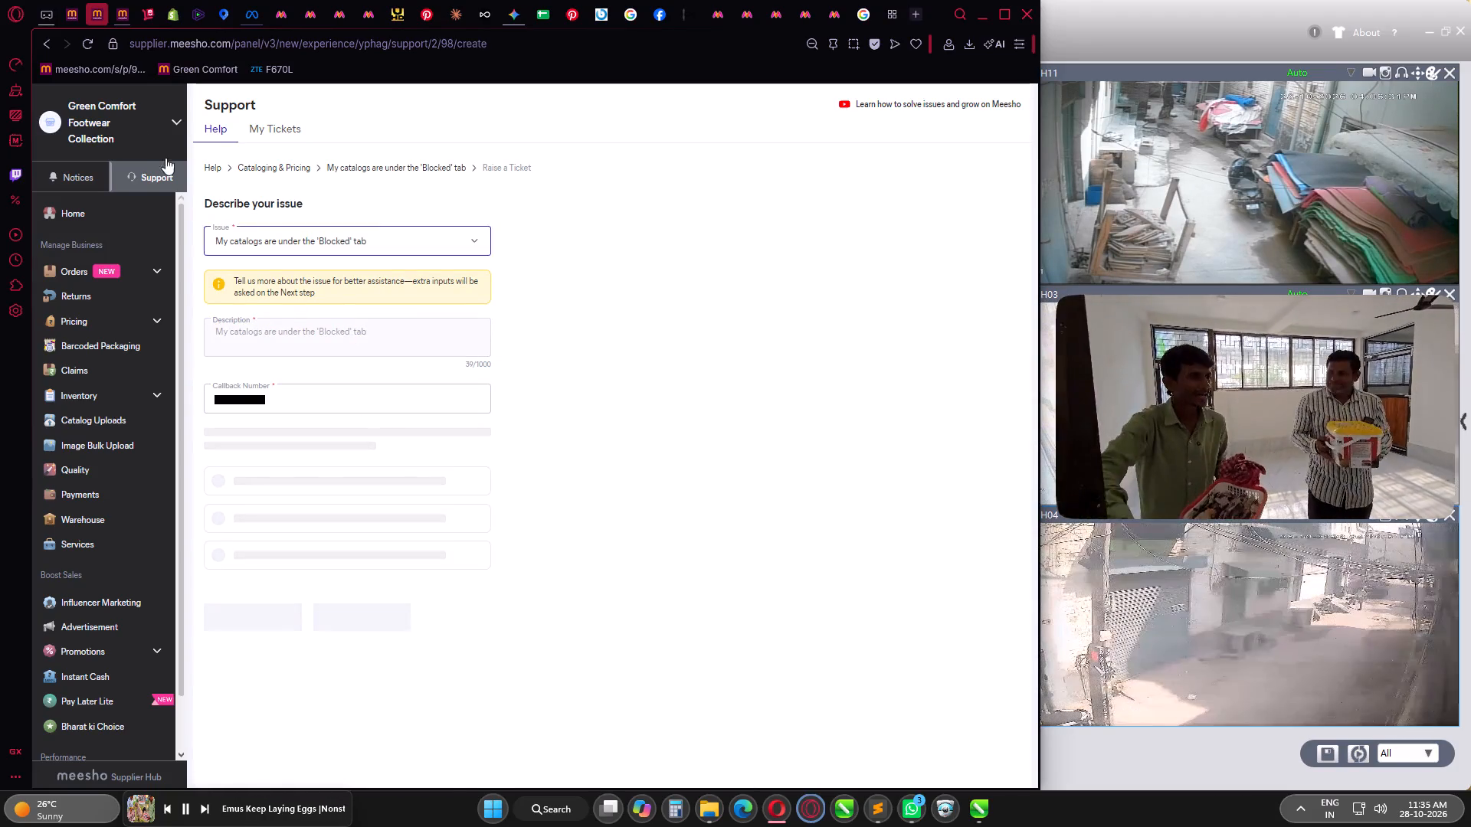
Submit the blocked-catalog ticket for Latest Kids Boys Kids Boys Sandals with catalog ID 606068756, and reload the ticket form.
click(70, 16)
double_click(490, 414)
key(ctrl+c)
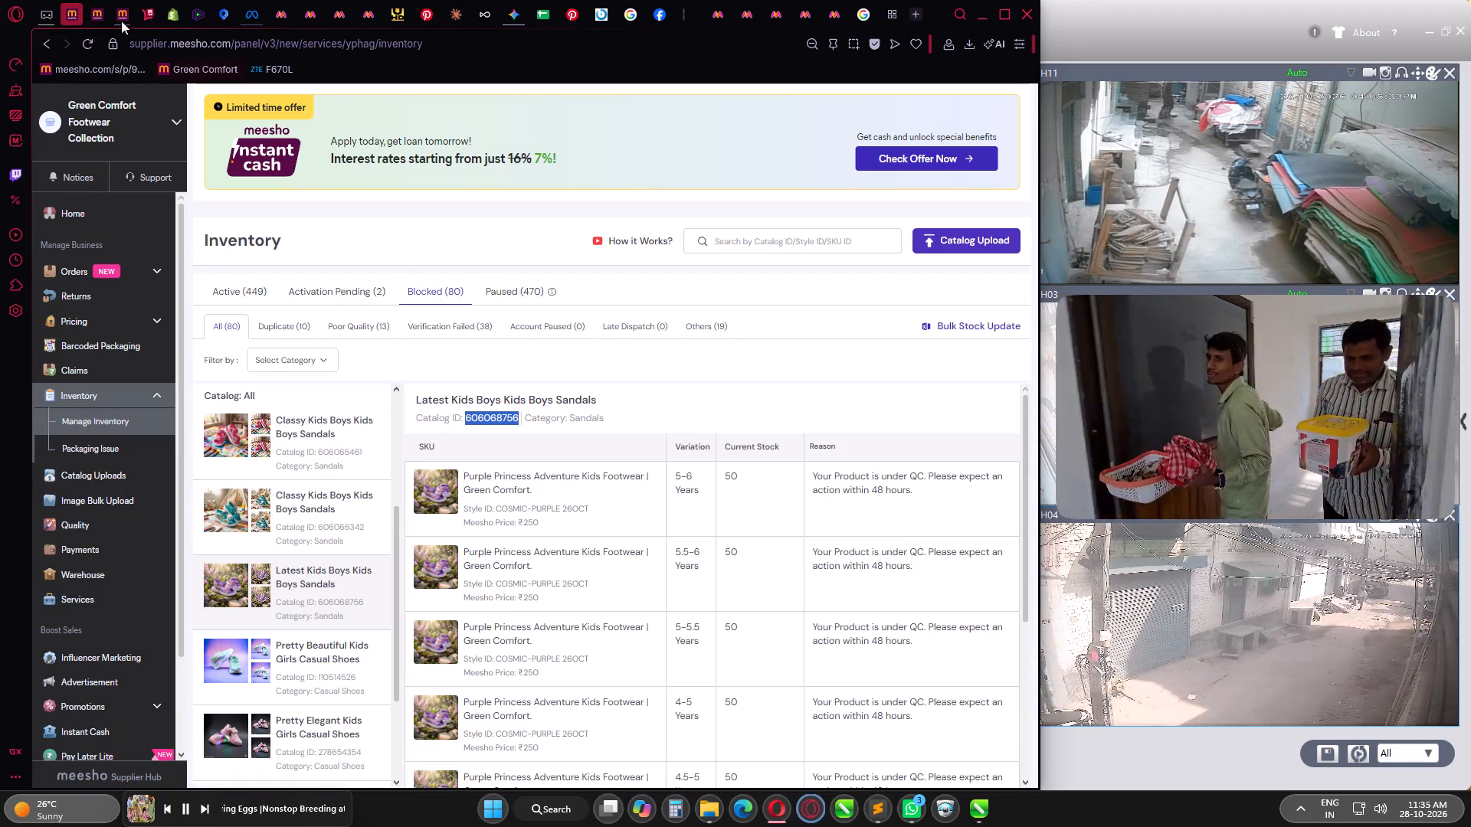
click(96, 5)
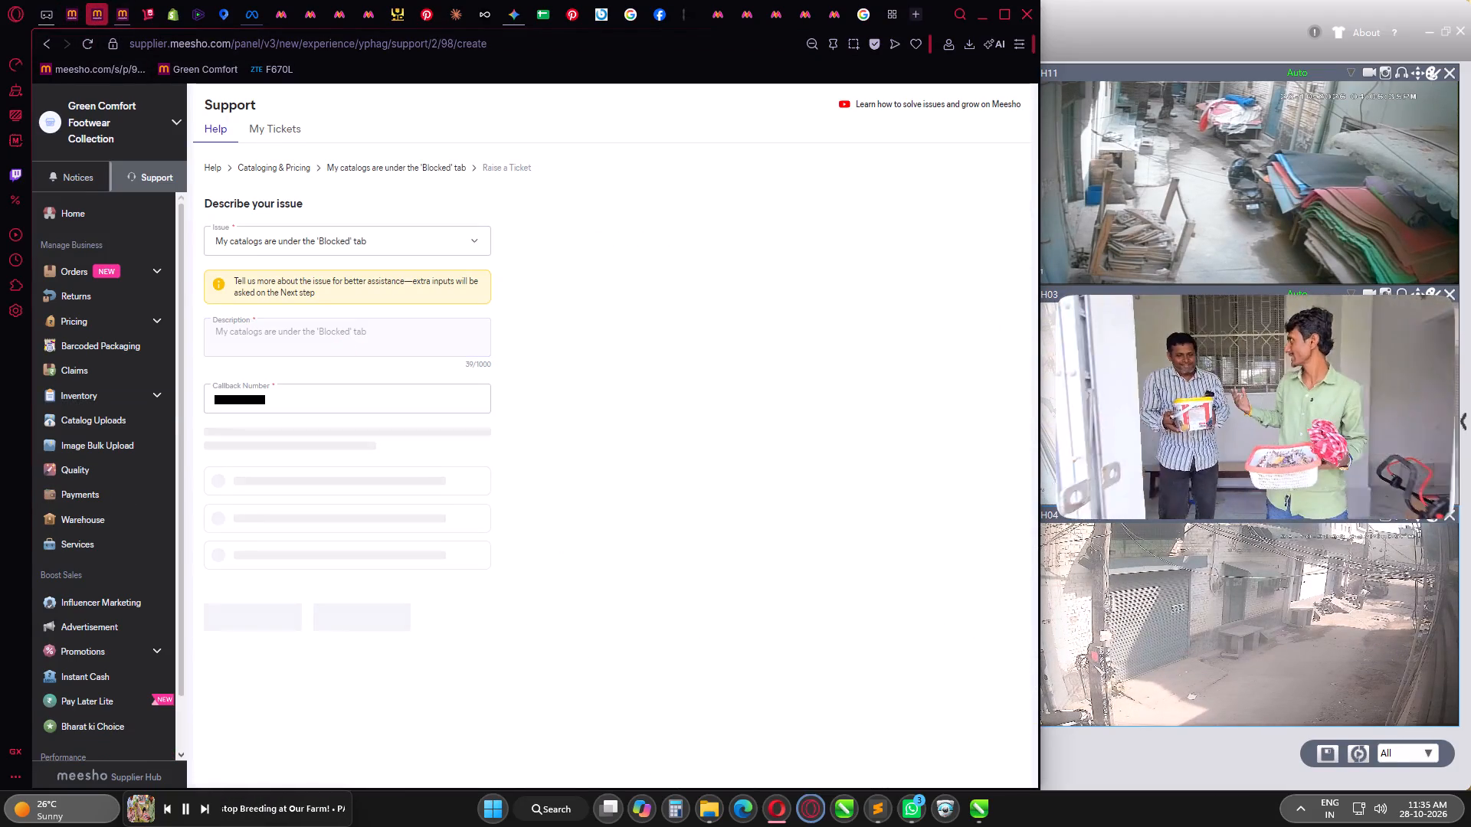
scroll(575, 826, down, 6)
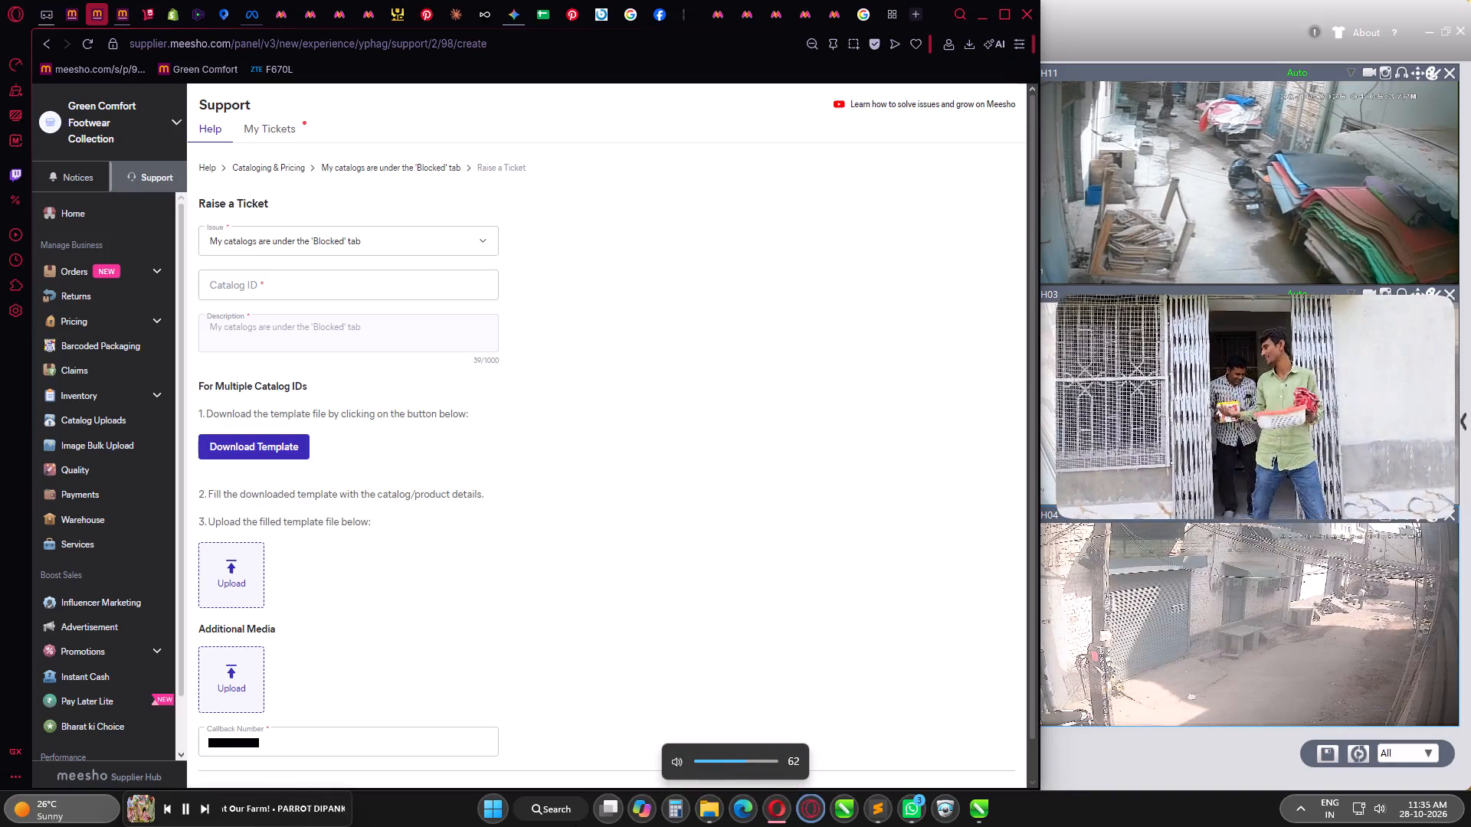
click(336, 289)
key(ctrl+v)
scroll(364, 468, down, 5)
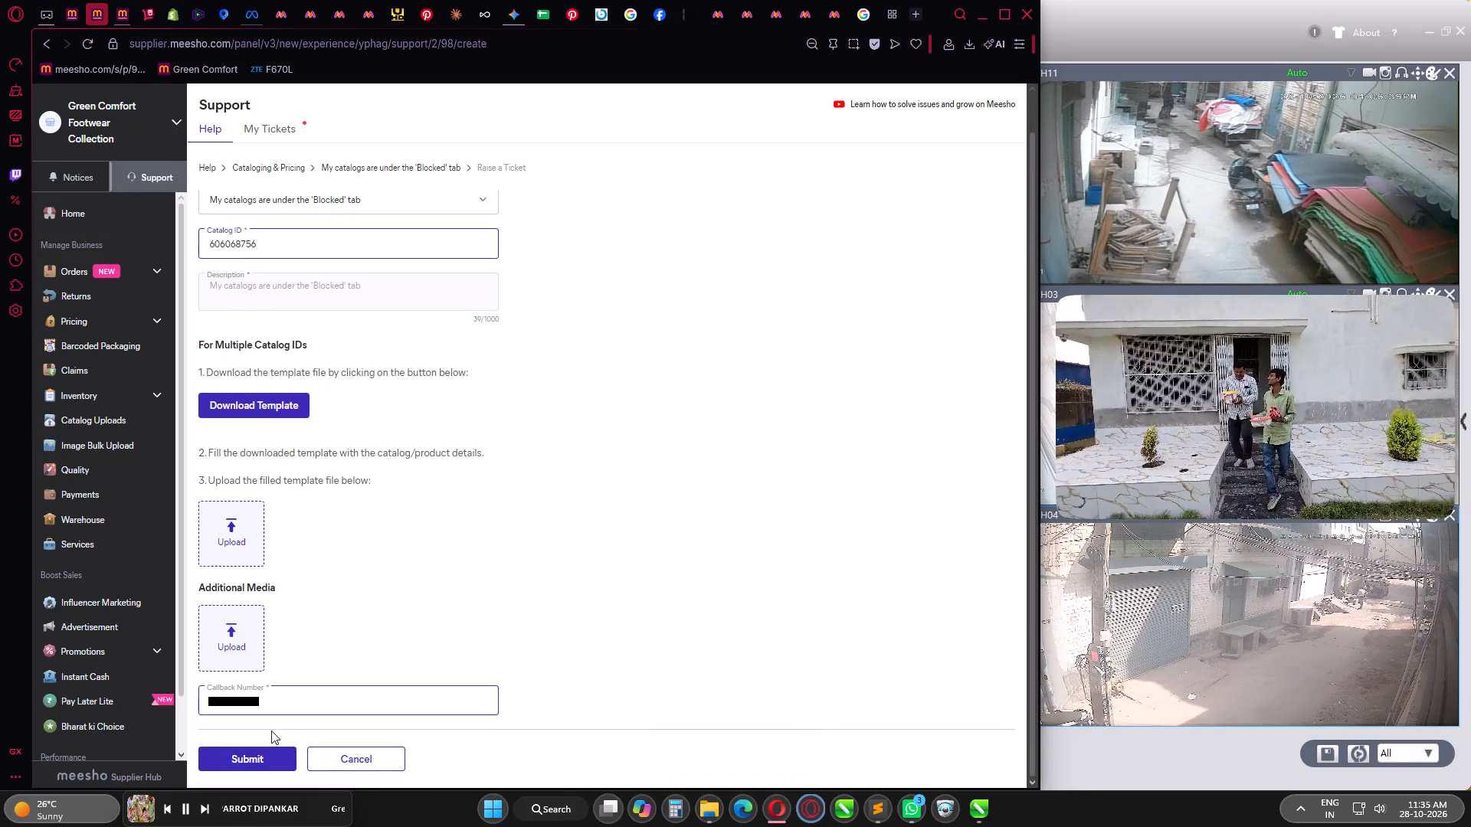
click(267, 759)
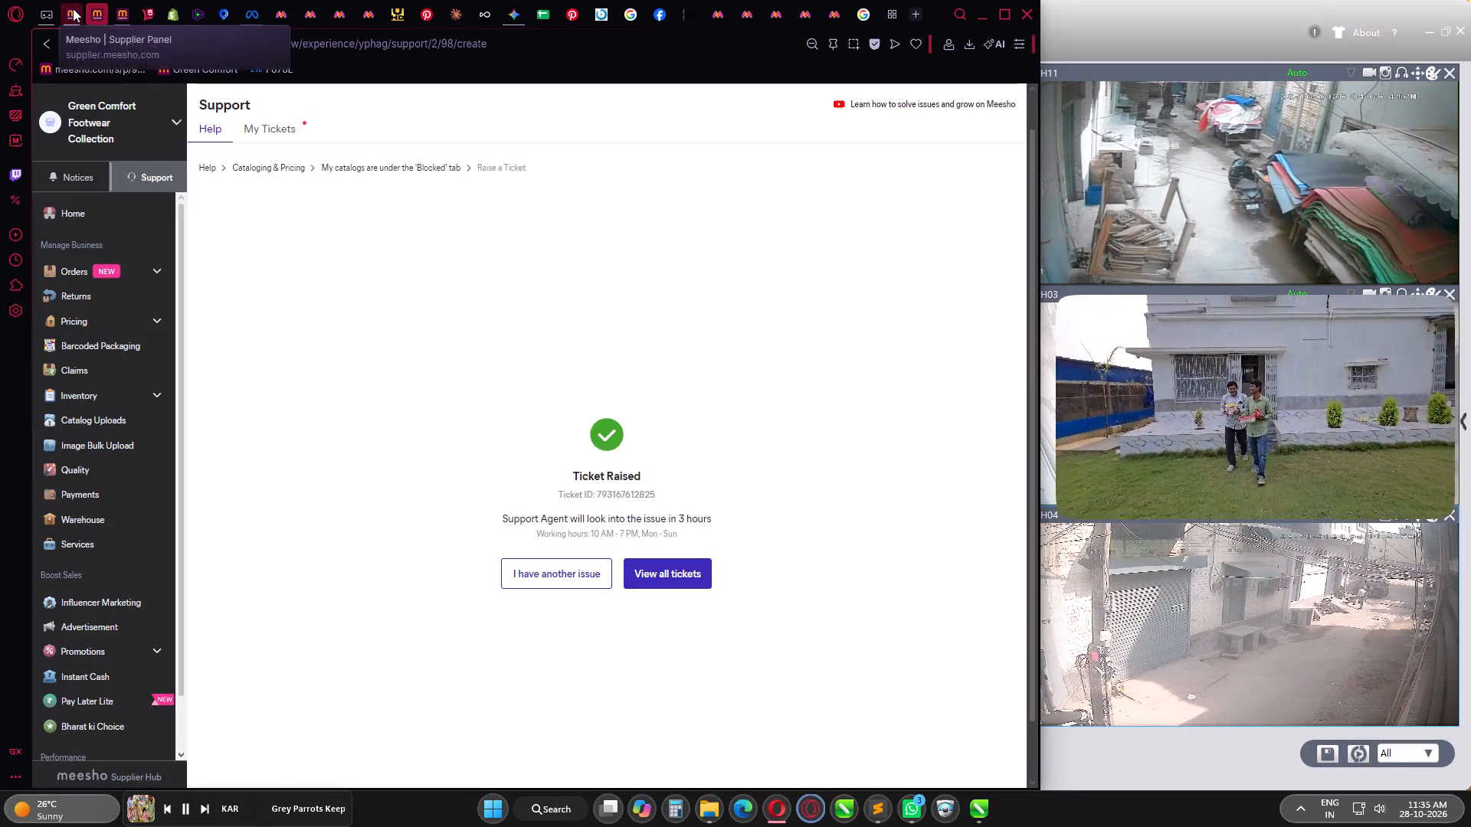
key(F5)
Submit a blocked-catalog ticket for Classy Kids Boys Kids Boys Sandals with catalog ID 606066342, and reload the ticket form.
click(71, 6)
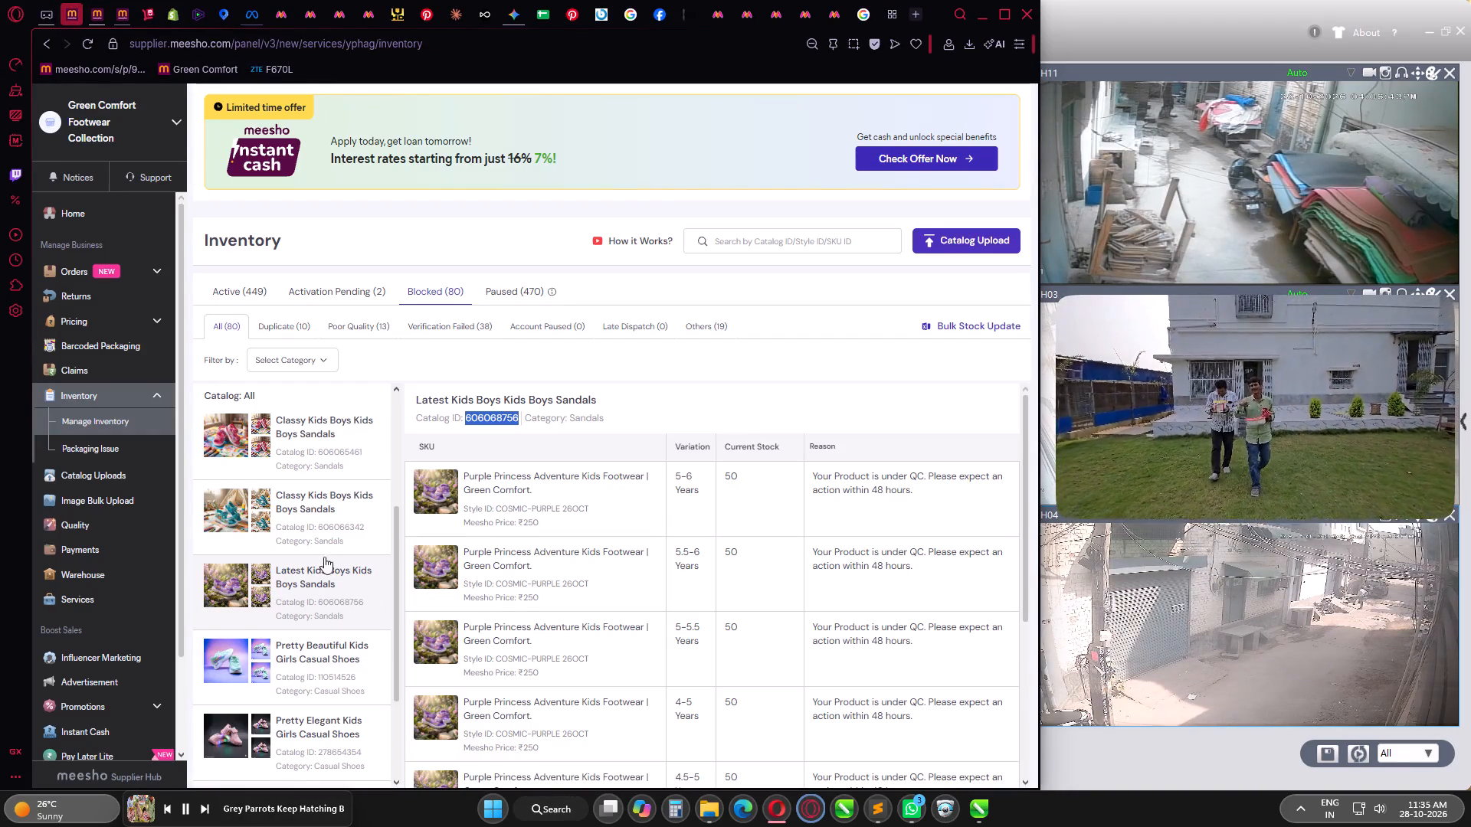
click(323, 531)
double_click(480, 420)
key(ctrl+c)
click(97, 11)
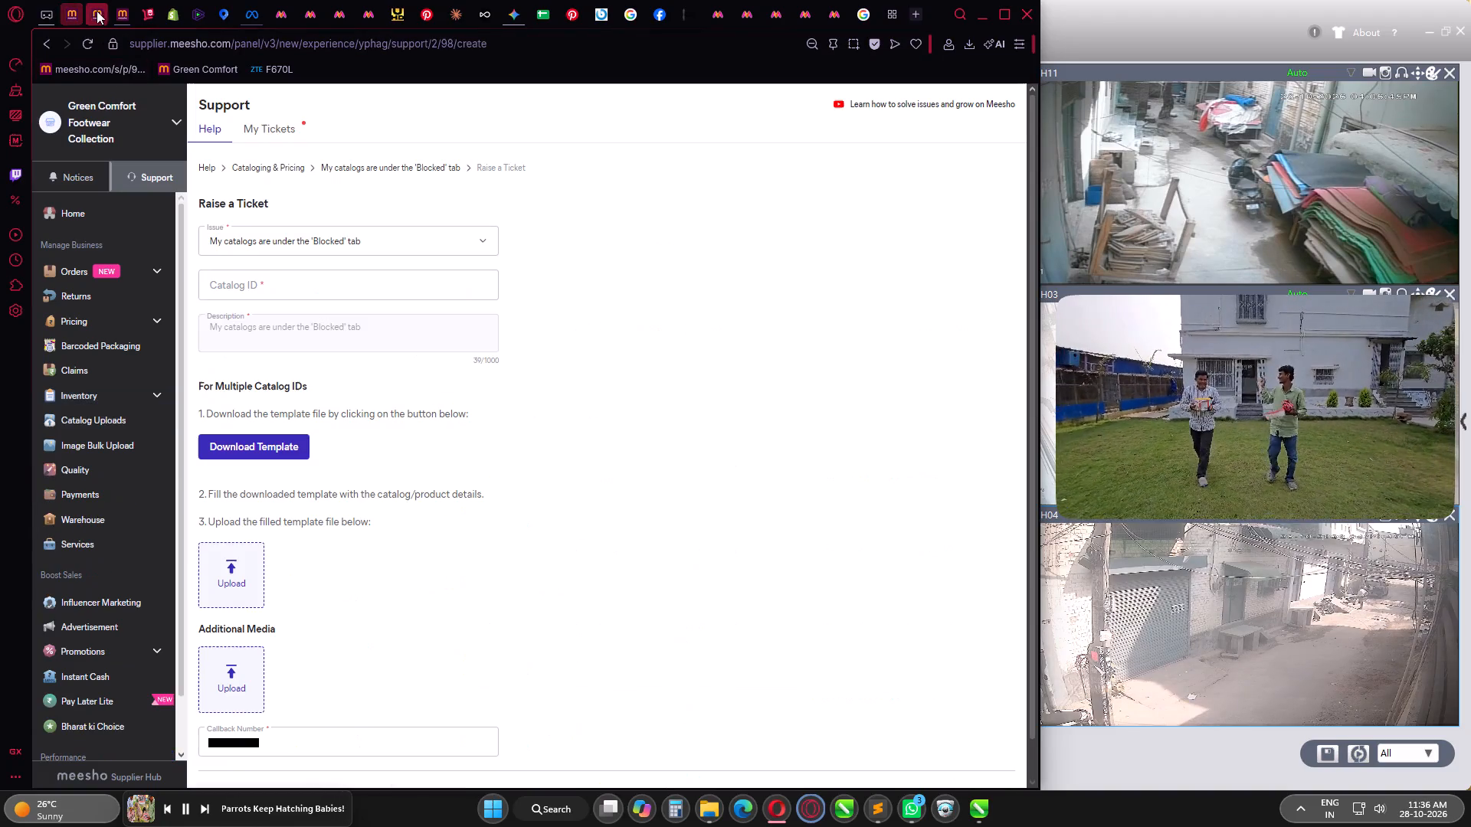
click(336, 273)
key(ctrl+v)
scroll(332, 533, down, 5)
click(270, 759)
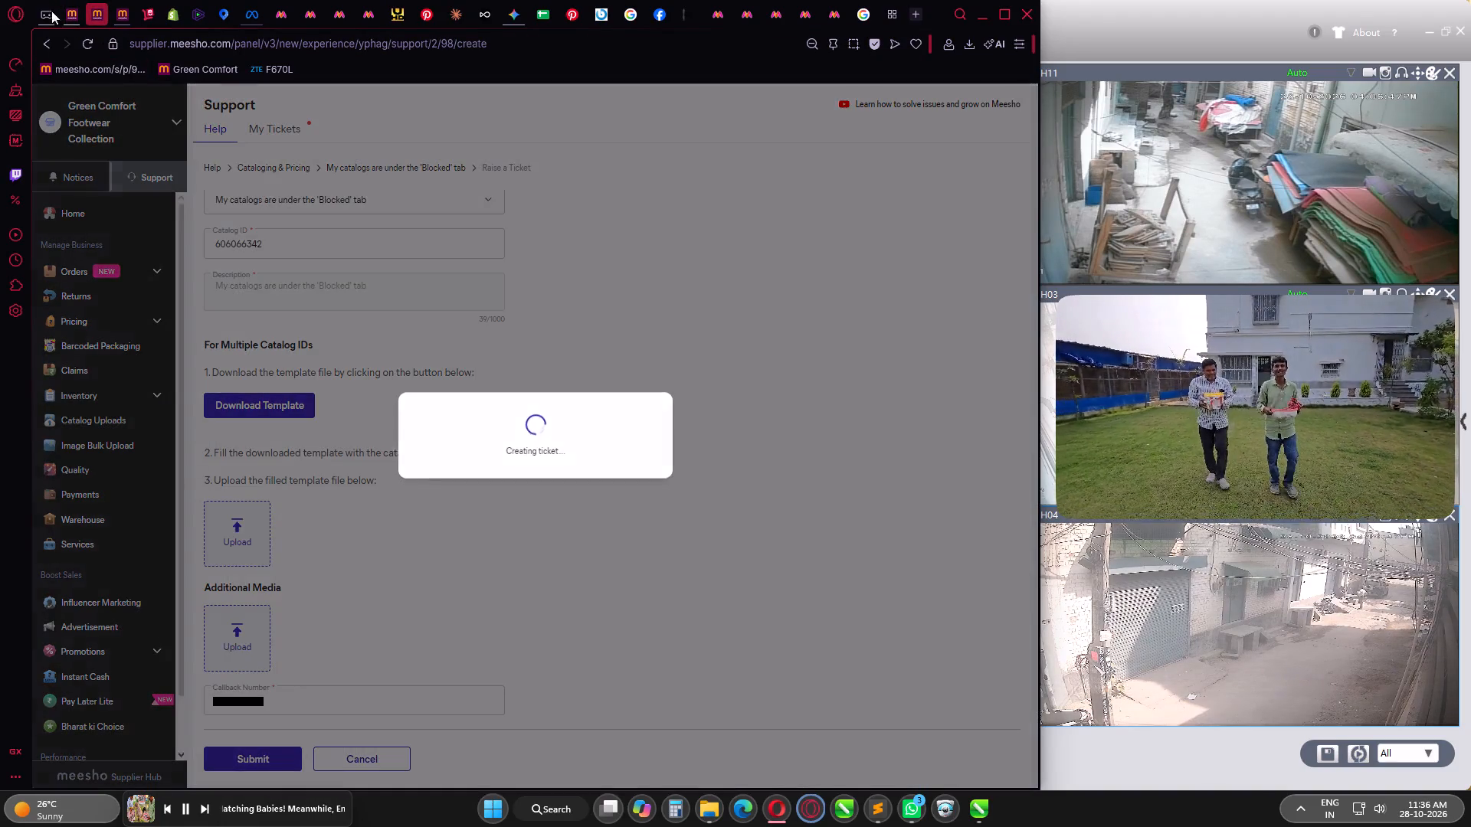
key(F5)
Submit a blocked-catalog ticket for Classy Kids Boys Kids Boys Sandals with catalog ID 606065461, and reload the ticket form.
click(70, 13)
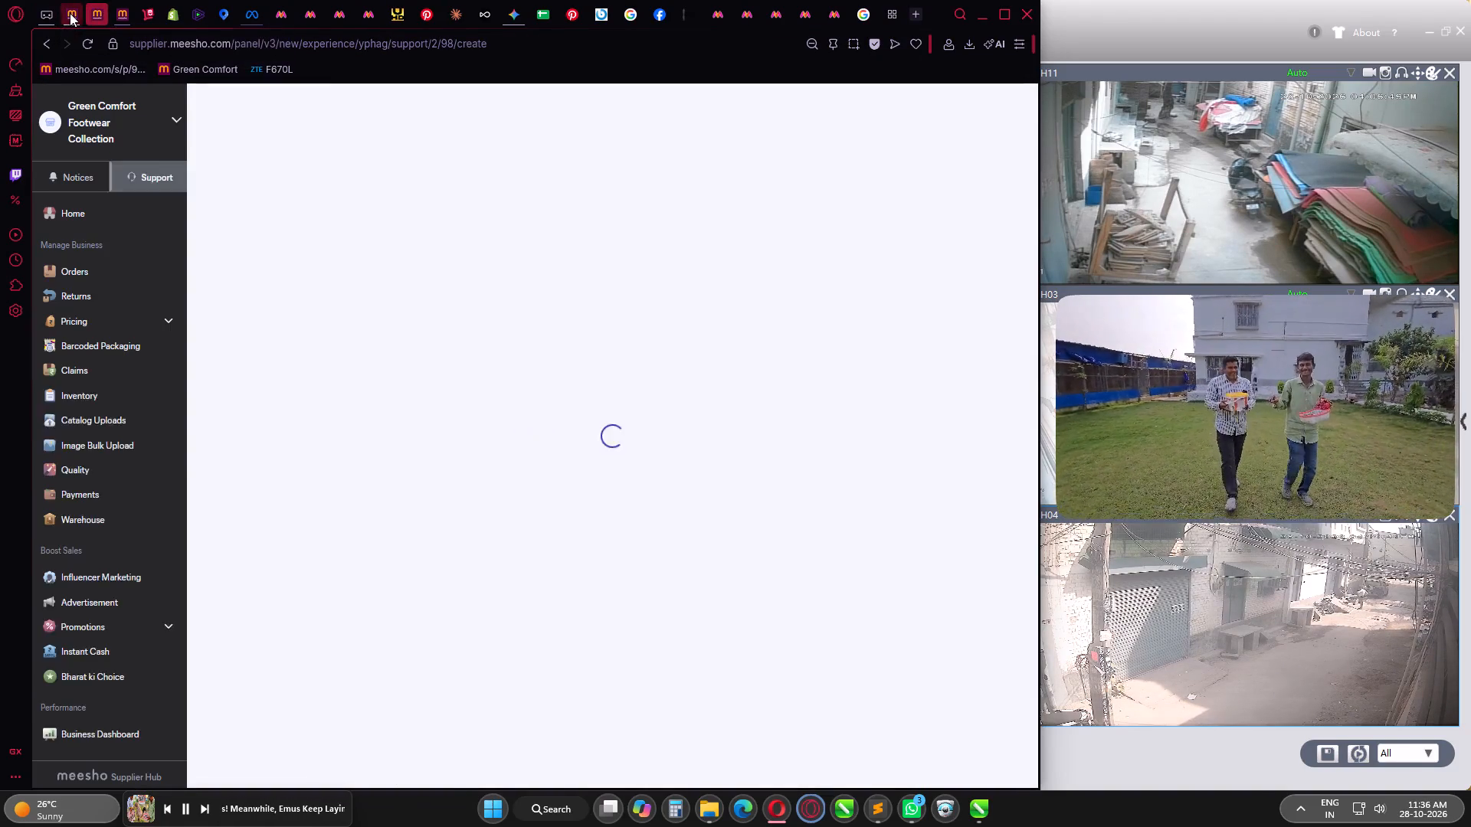
scroll(303, 613, up, 2)
click(296, 587)
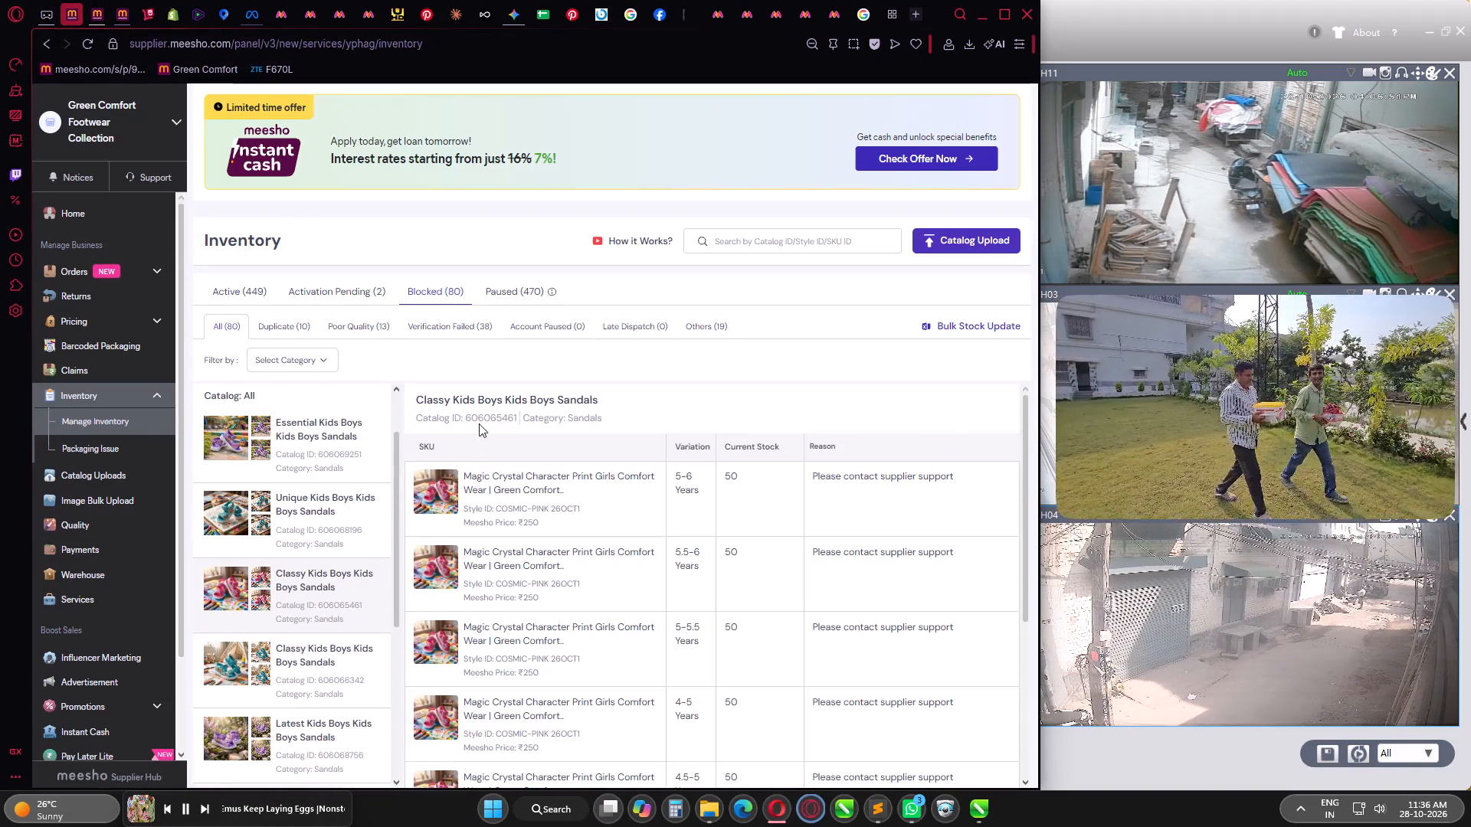
double_click(480, 419)
key(ctrl+c)
click(99, 15)
click(353, 272)
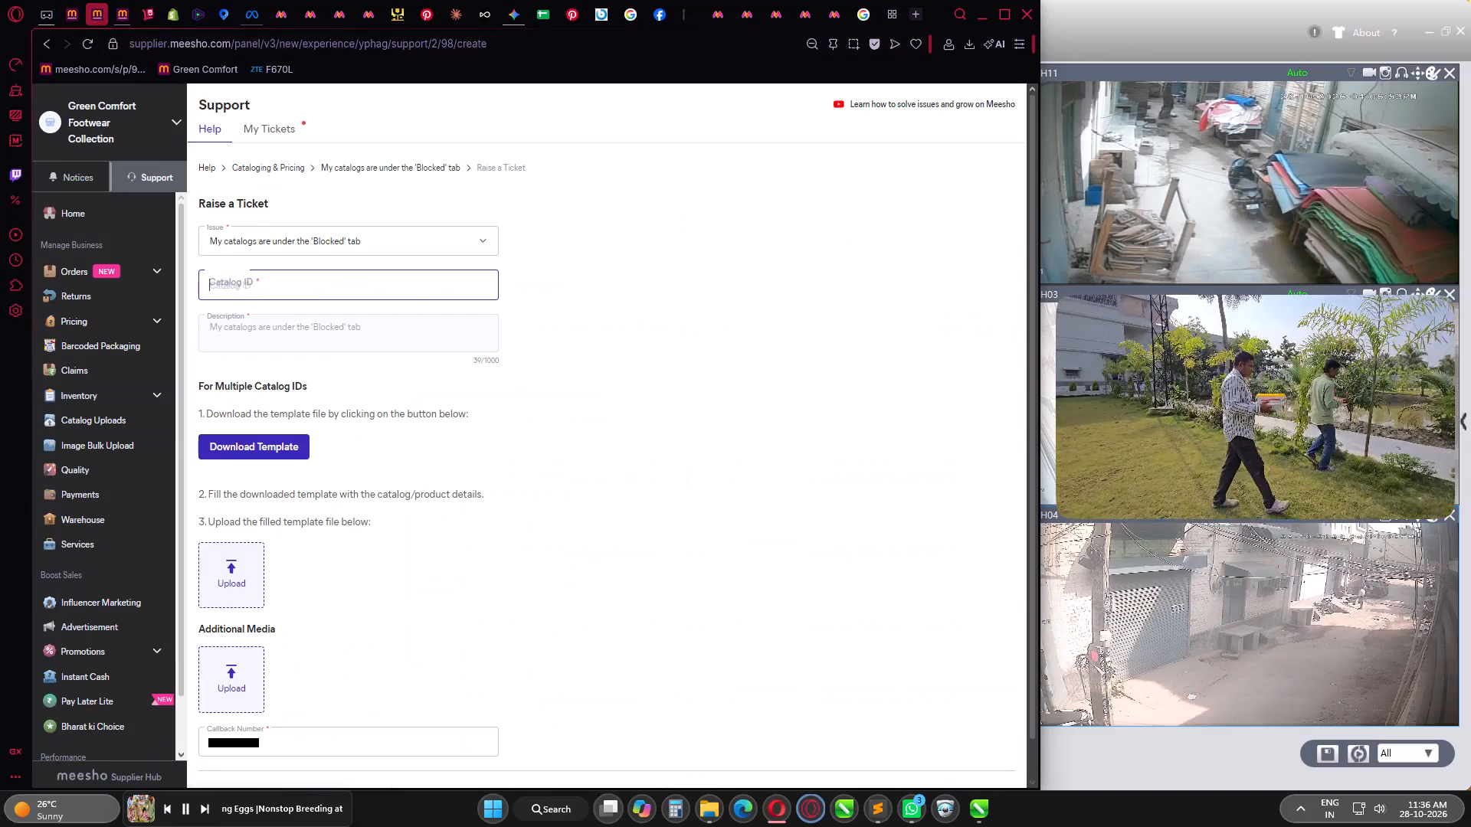
key(ctrl+v)
scroll(369, 587, down, 5)
click(260, 760)
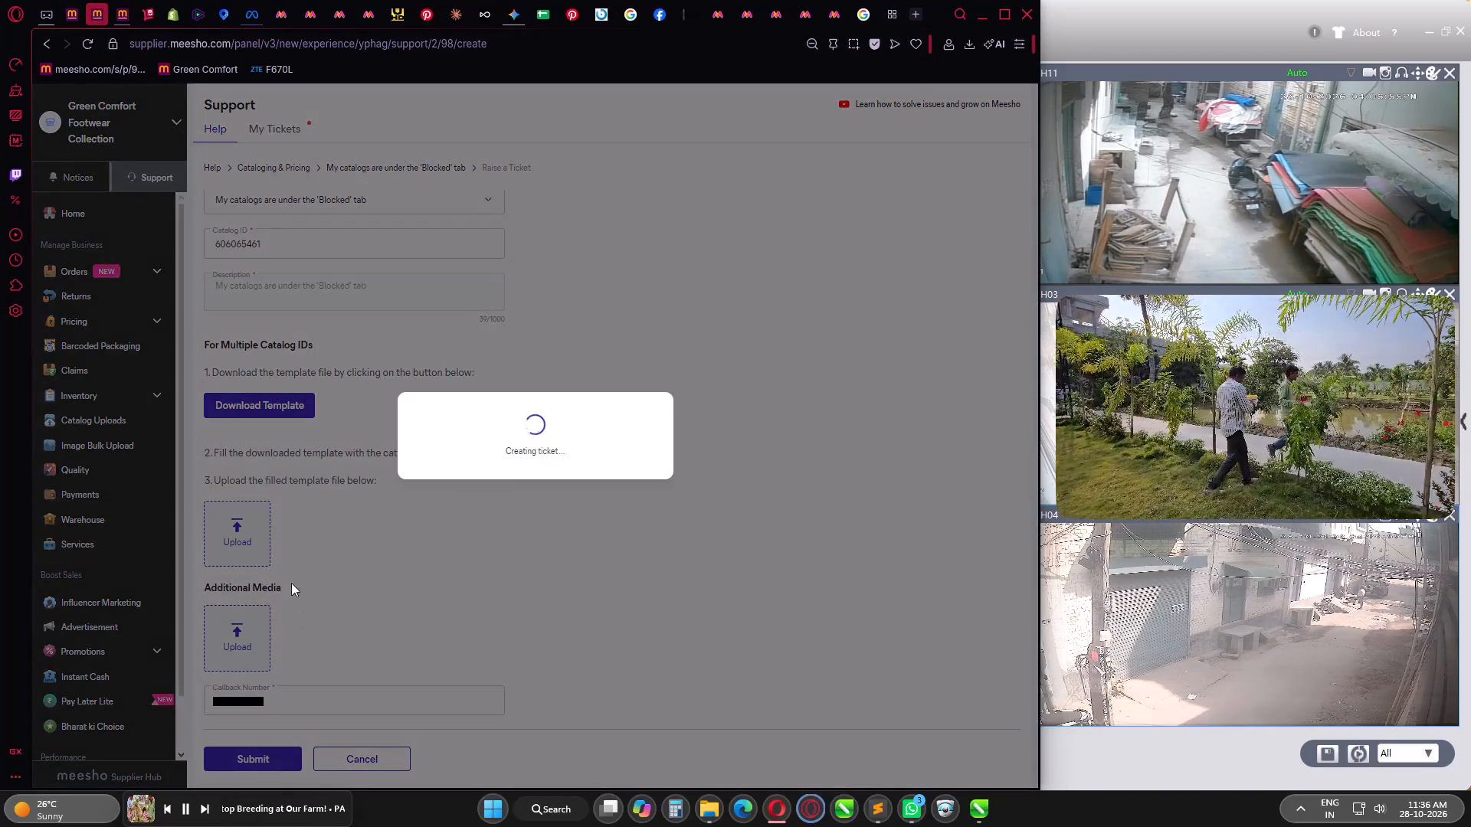
key(F5)
Submit a blocked-catalog ticket for Unique Kids Boys Kids Boys Sandals with catalog ID 606068196, and reload the ticket form.
click(76, 11)
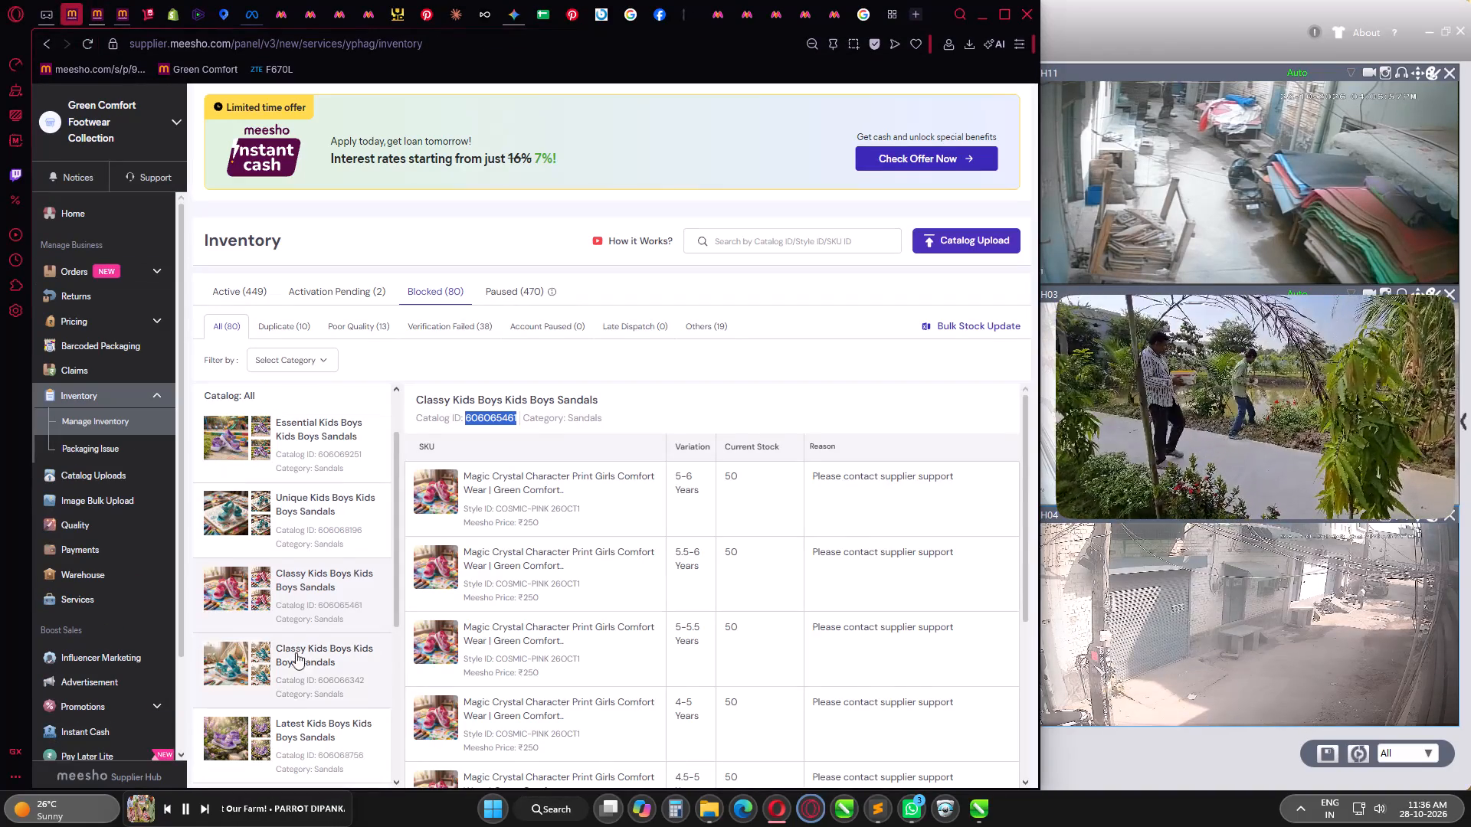
scroll(319, 657, up, 1)
click(302, 592)
double_click(467, 416)
key(ctrl+c)
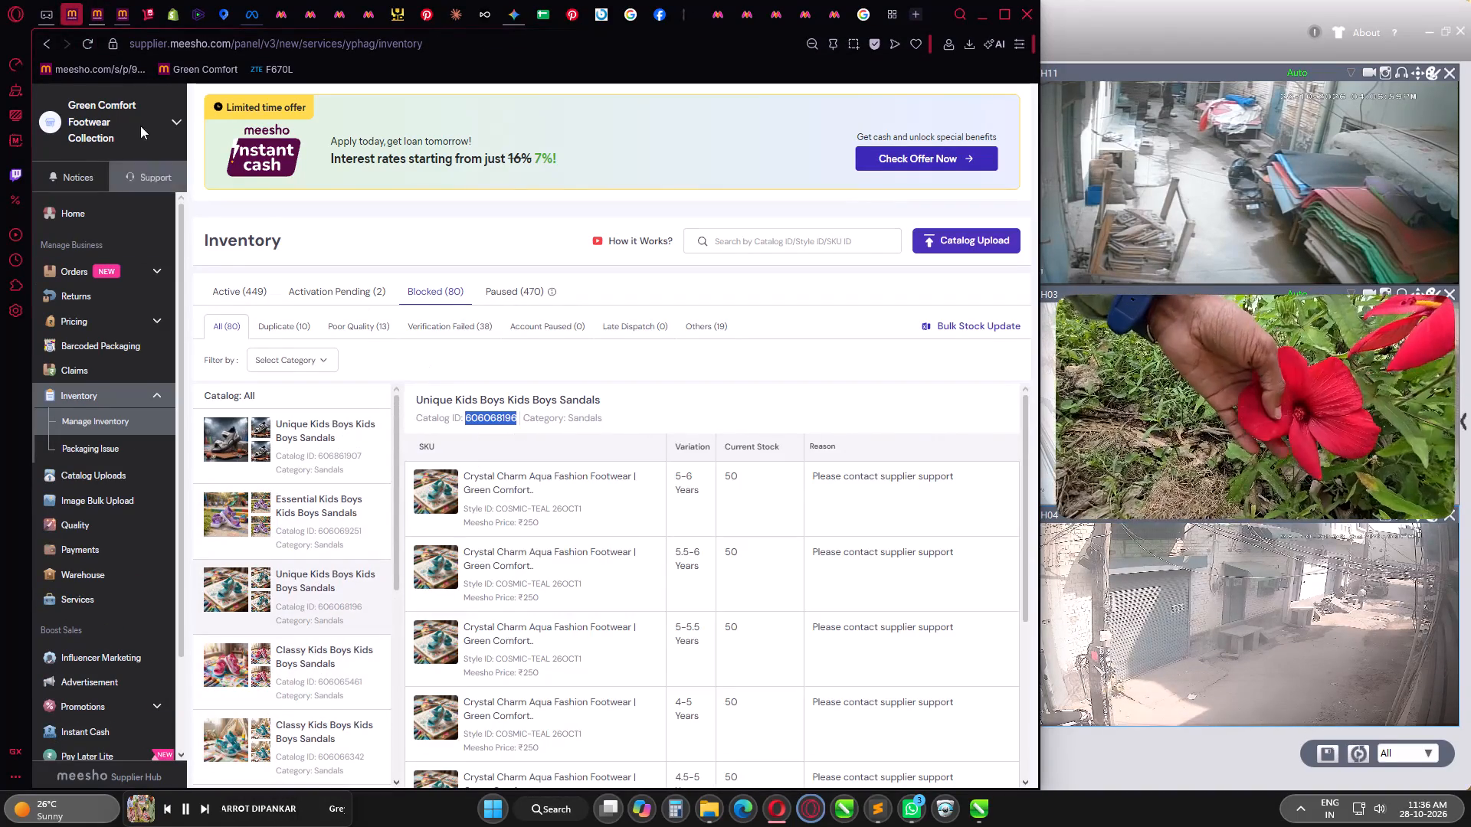
click(100, 17)
click(371, 285)
key(ctrl+v)
scroll(398, 580, down, 6)
click(276, 756)
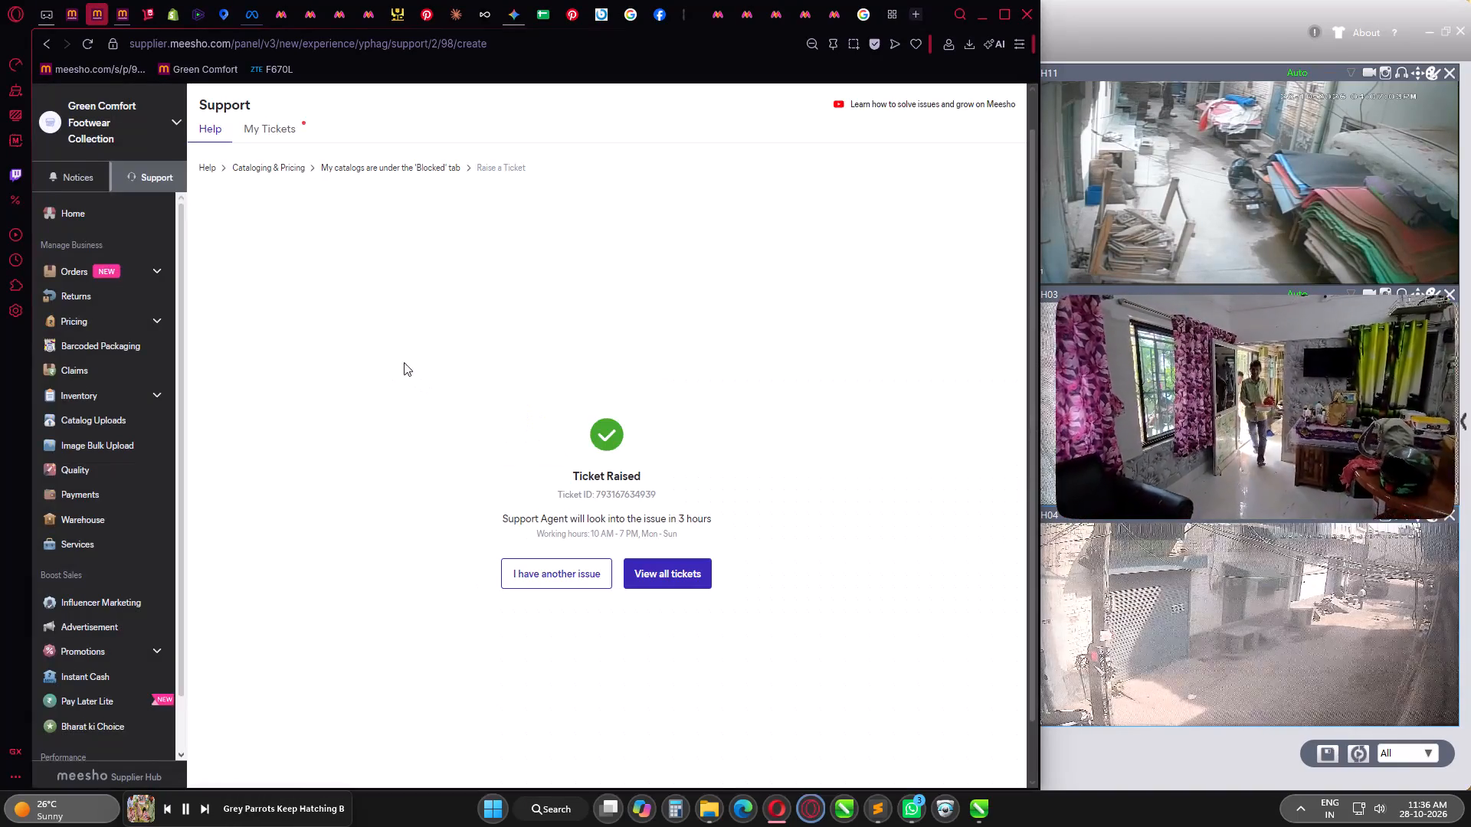
key(F5)
Submit a blocked-catalog ticket for Essential Kids Boys Kids Boys Sandals with catalog ID 606069251, and reload the ticket form.
click(68, 5)
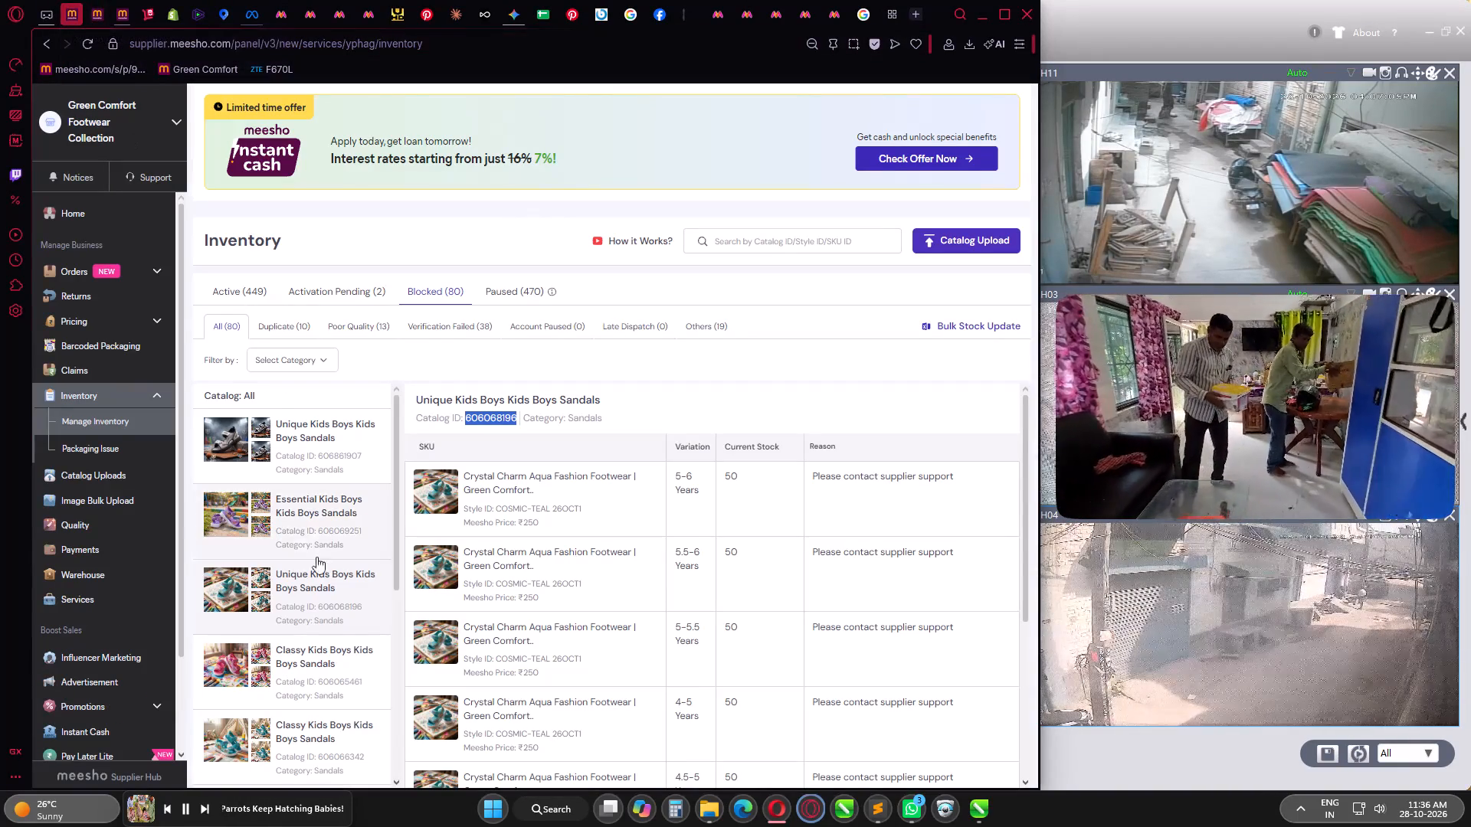
click(321, 504)
double_click(473, 417)
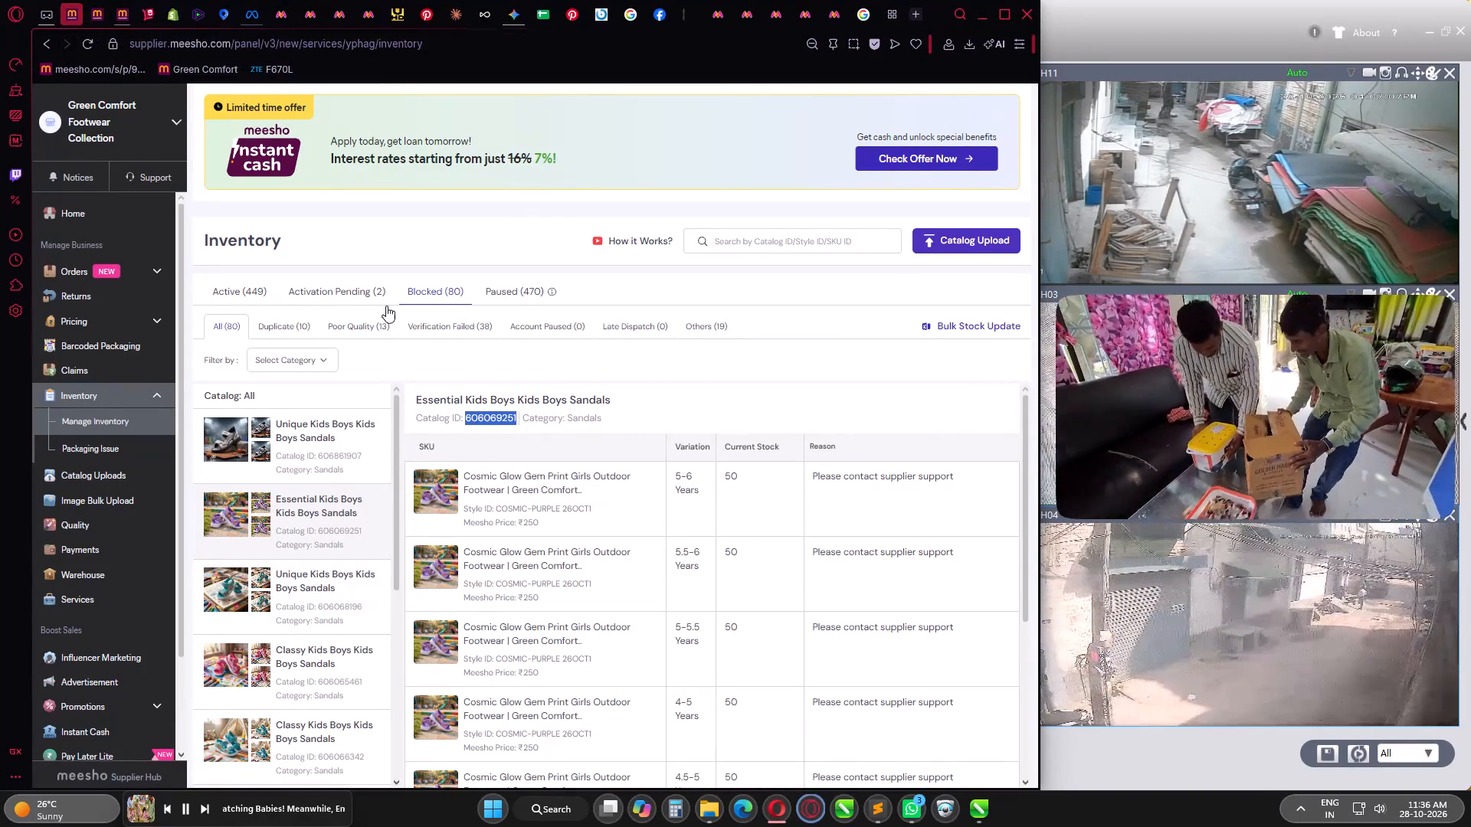
key(ctrl+c)
click(102, 15)
click(310, 276)
key(ctrl+v)
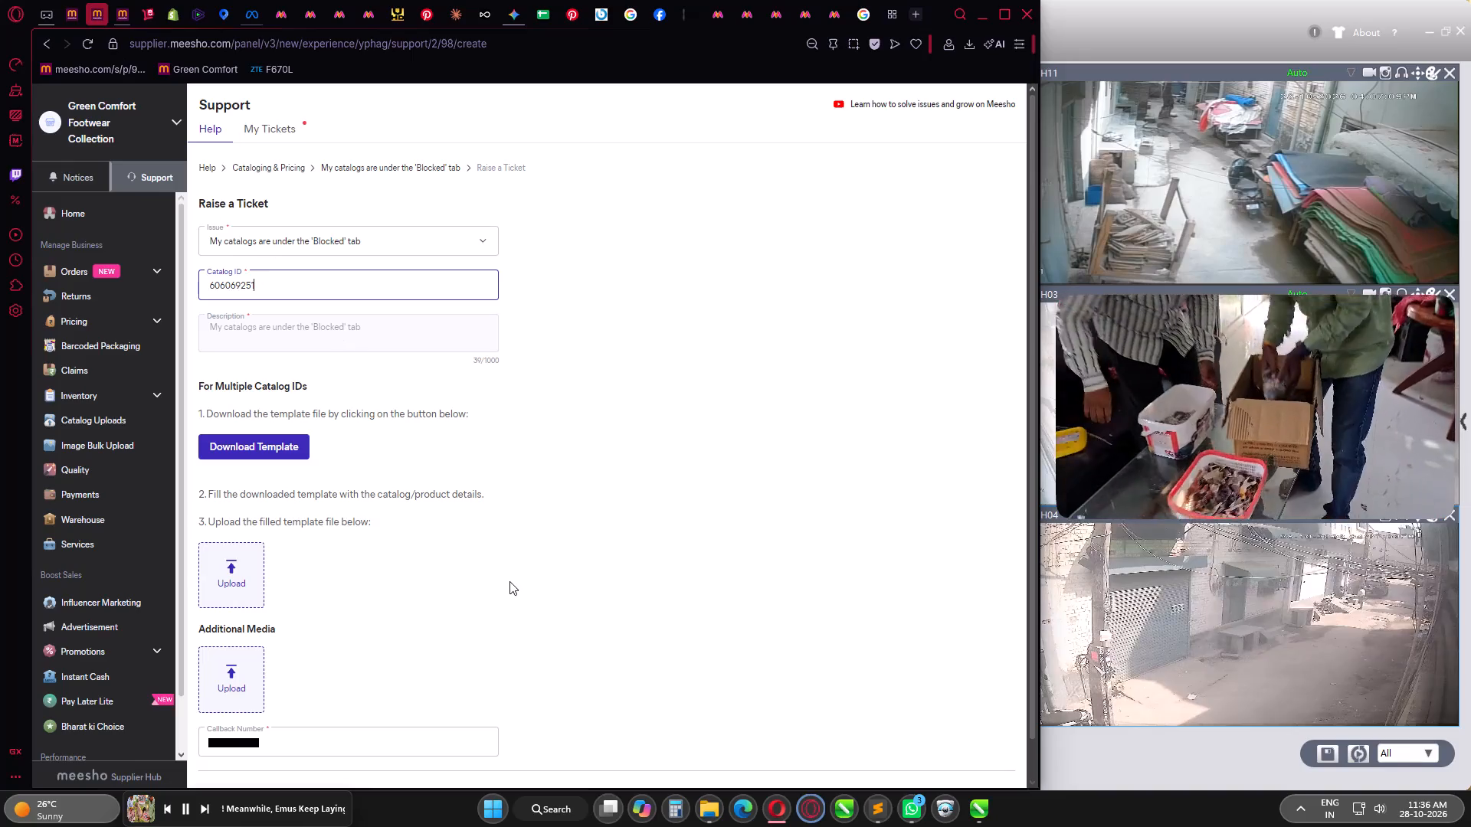
click(514, 583)
scroll(430, 574, down, 5)
click(264, 763)
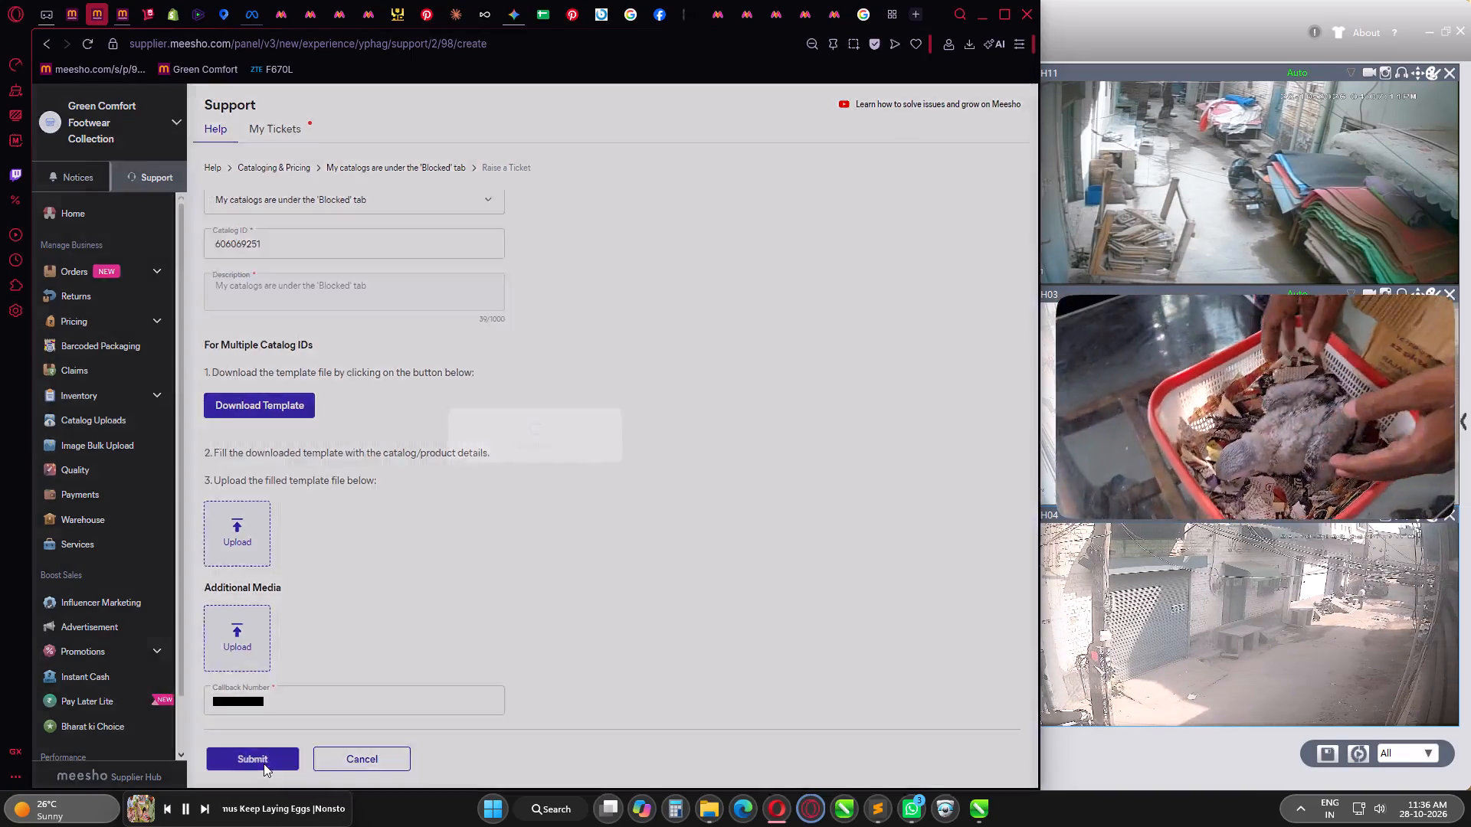
key(F5)
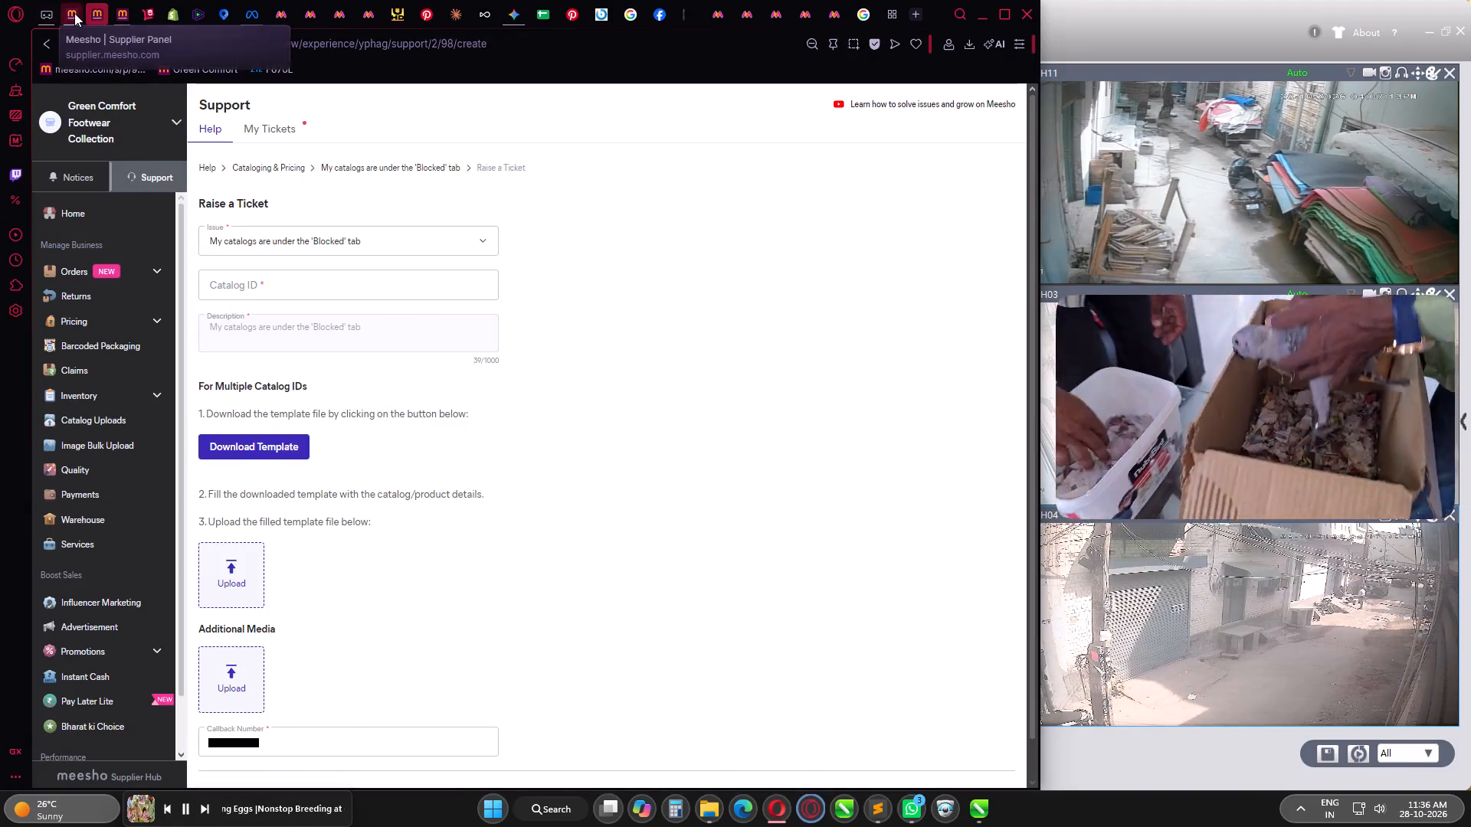
click(74, 13)
scroll(322, 653, up, 5)
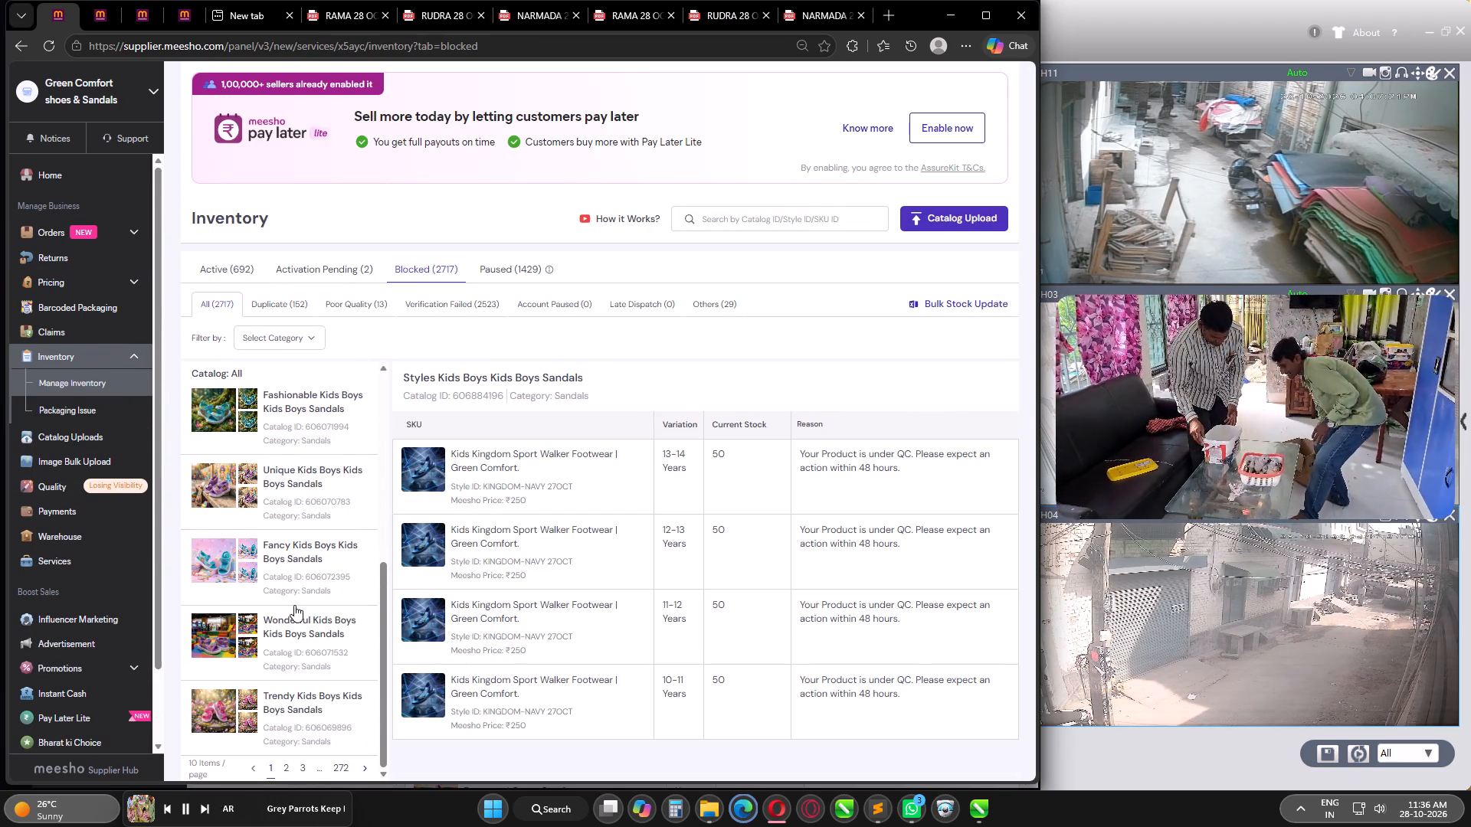
scroll(294, 605, down, 3)
click(288, 766)
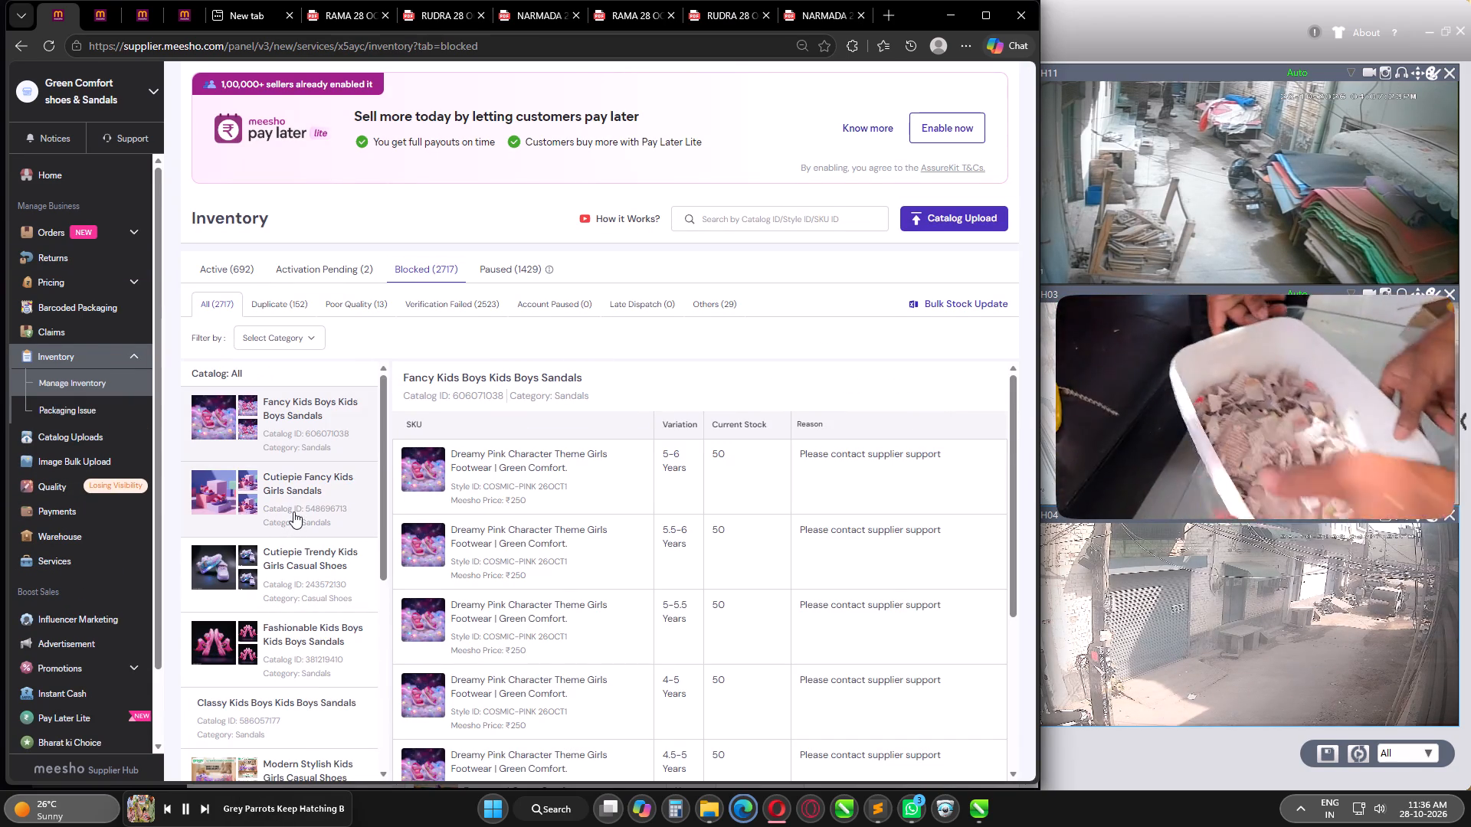
click(283, 512)
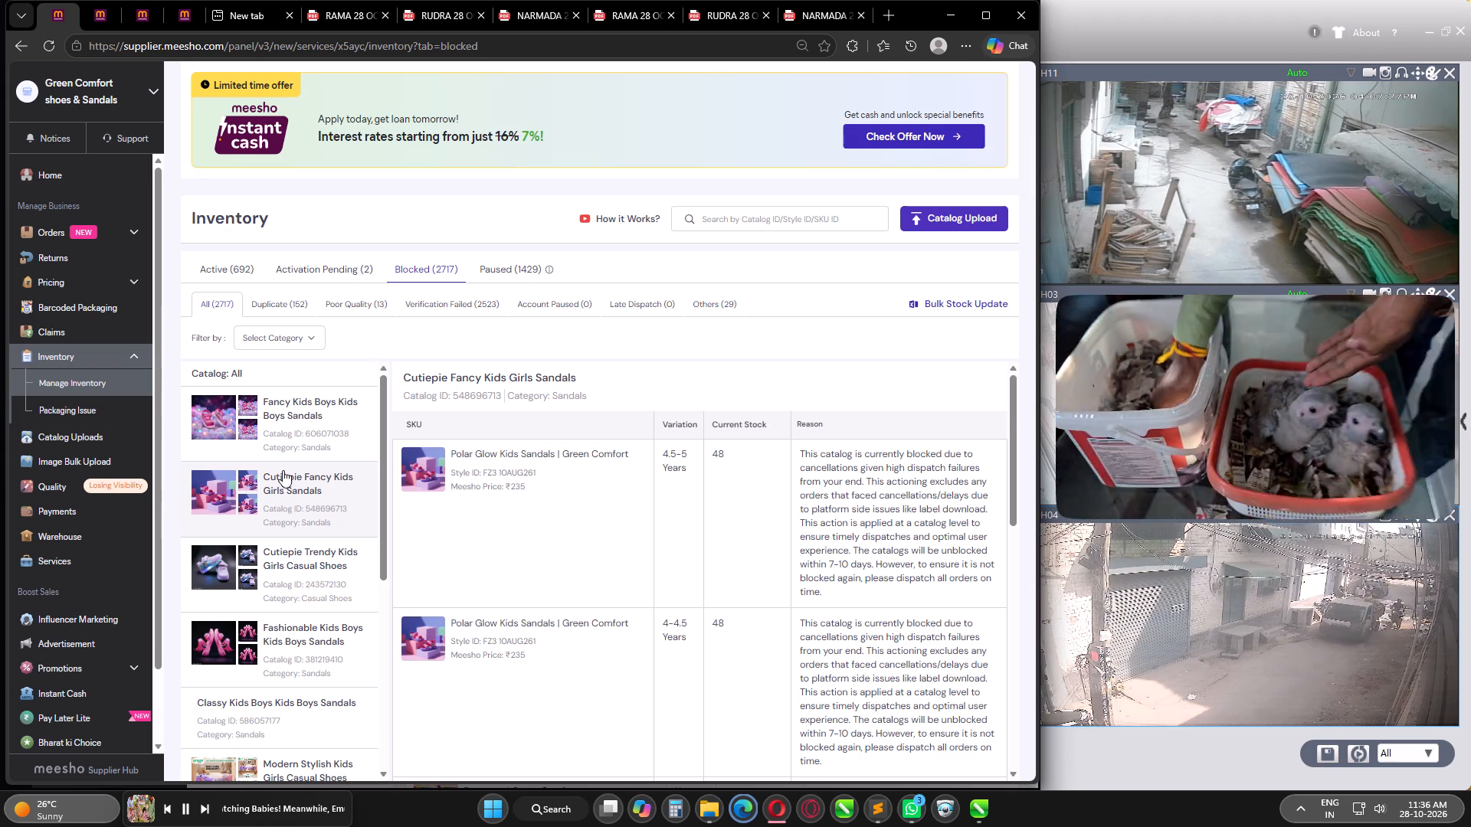
click(281, 420)
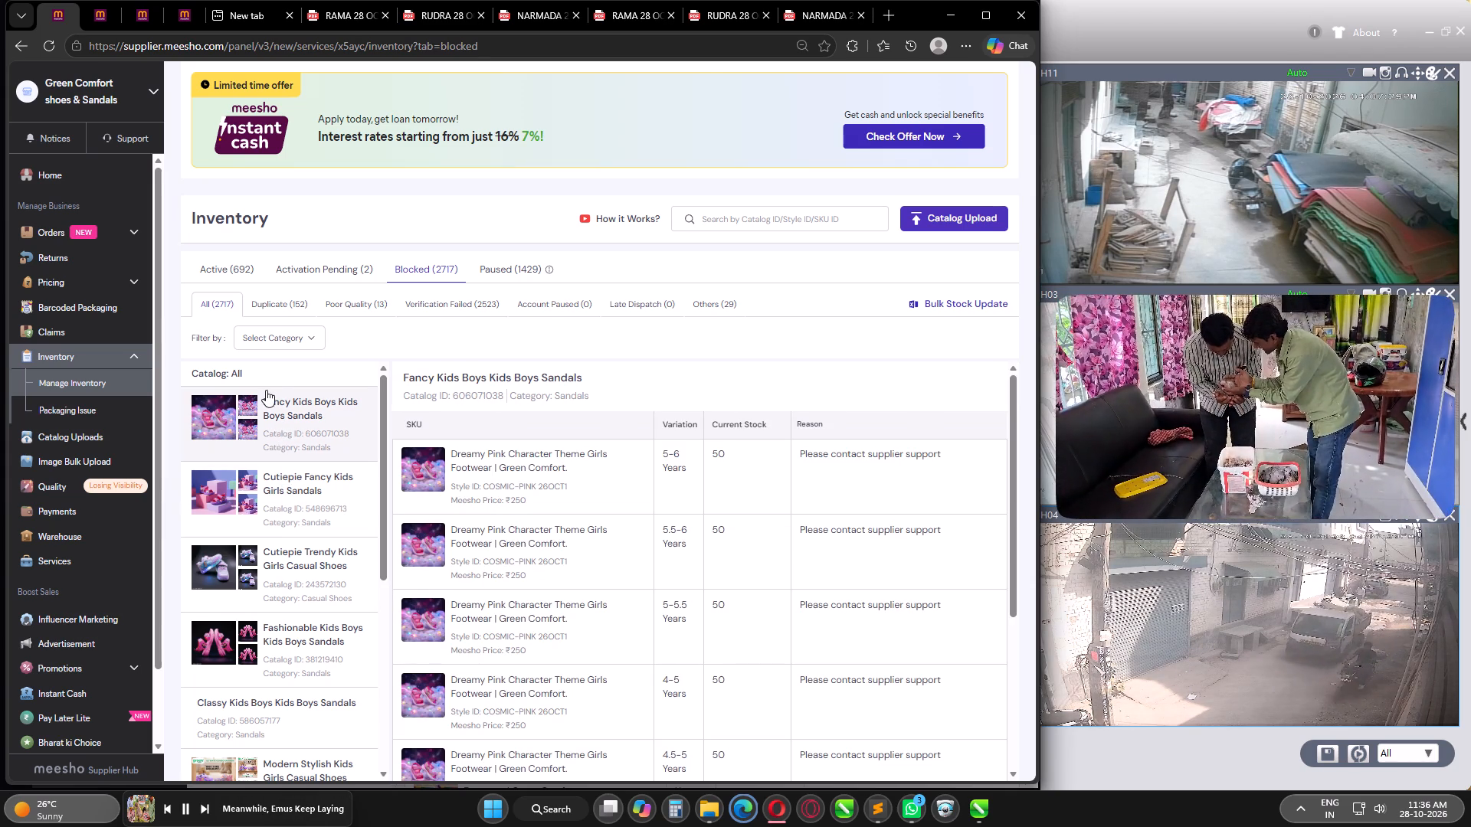
Start a support ticket for Green Comfort shoes & Sandals under Cataloging & Pricing, issue "My catalogs are under the 'Blocked' tab".
click(95, 10)
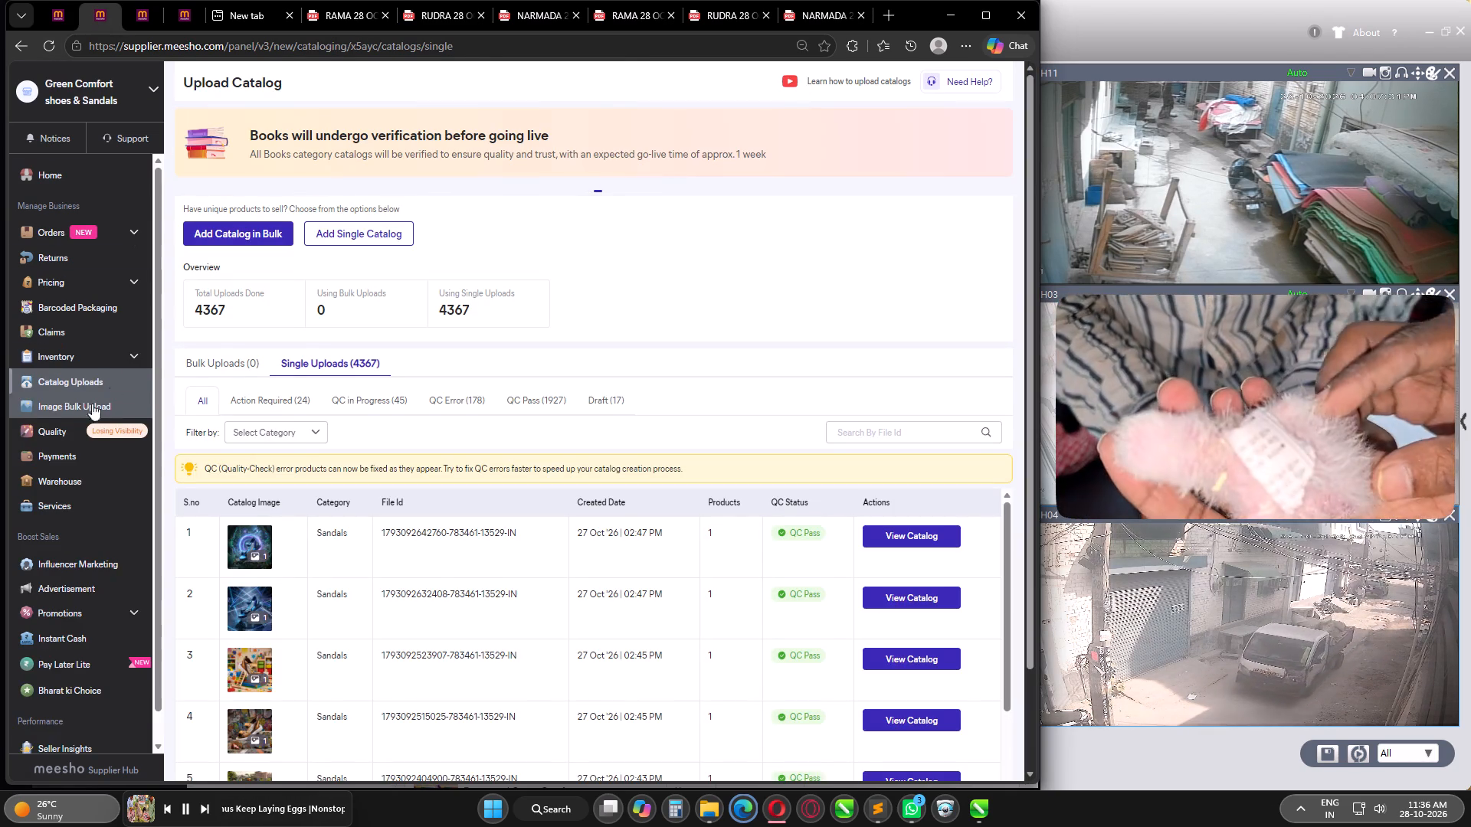
click(134, 145)
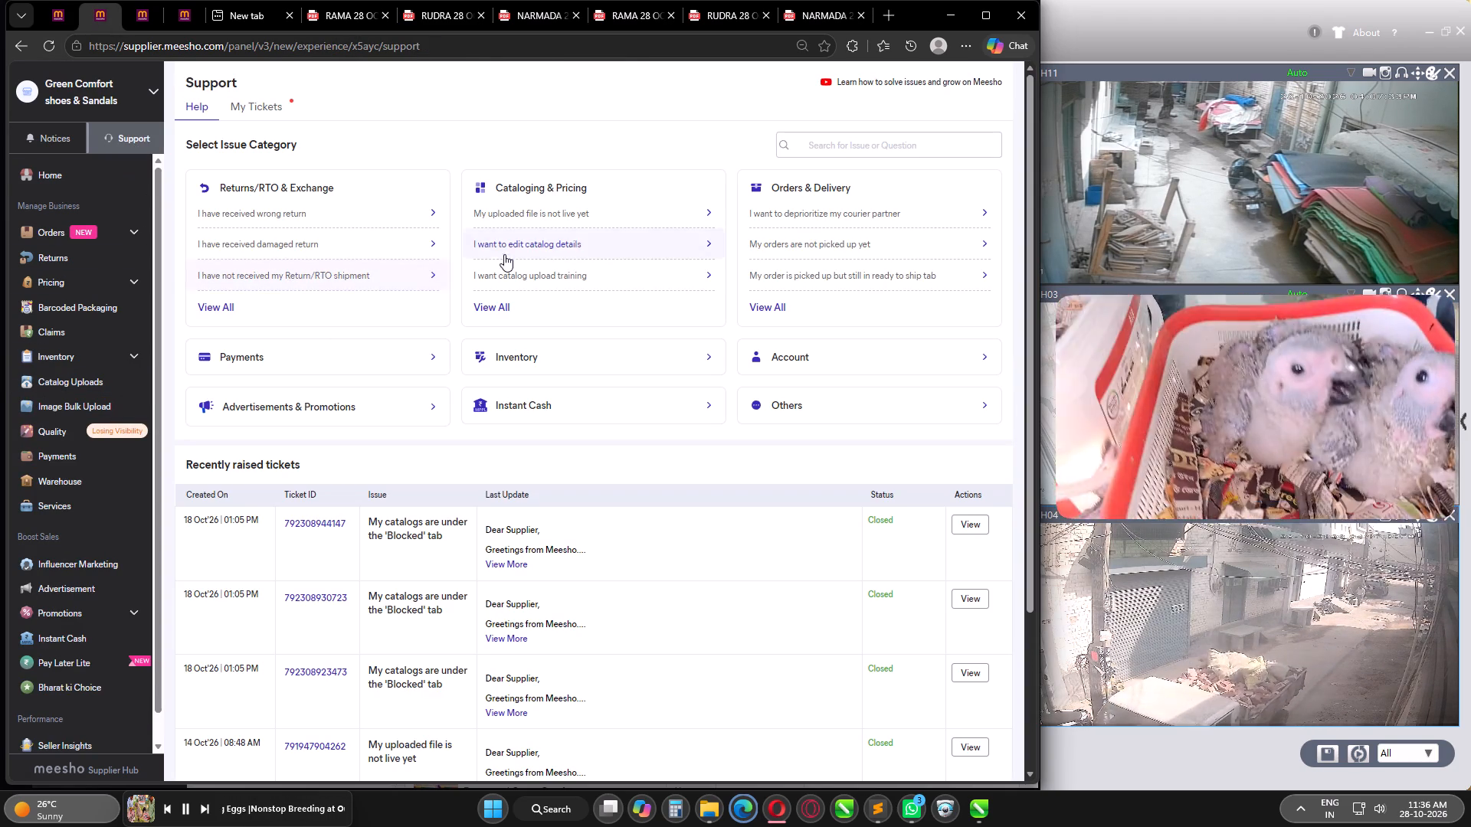
click(493, 315)
click(519, 564)
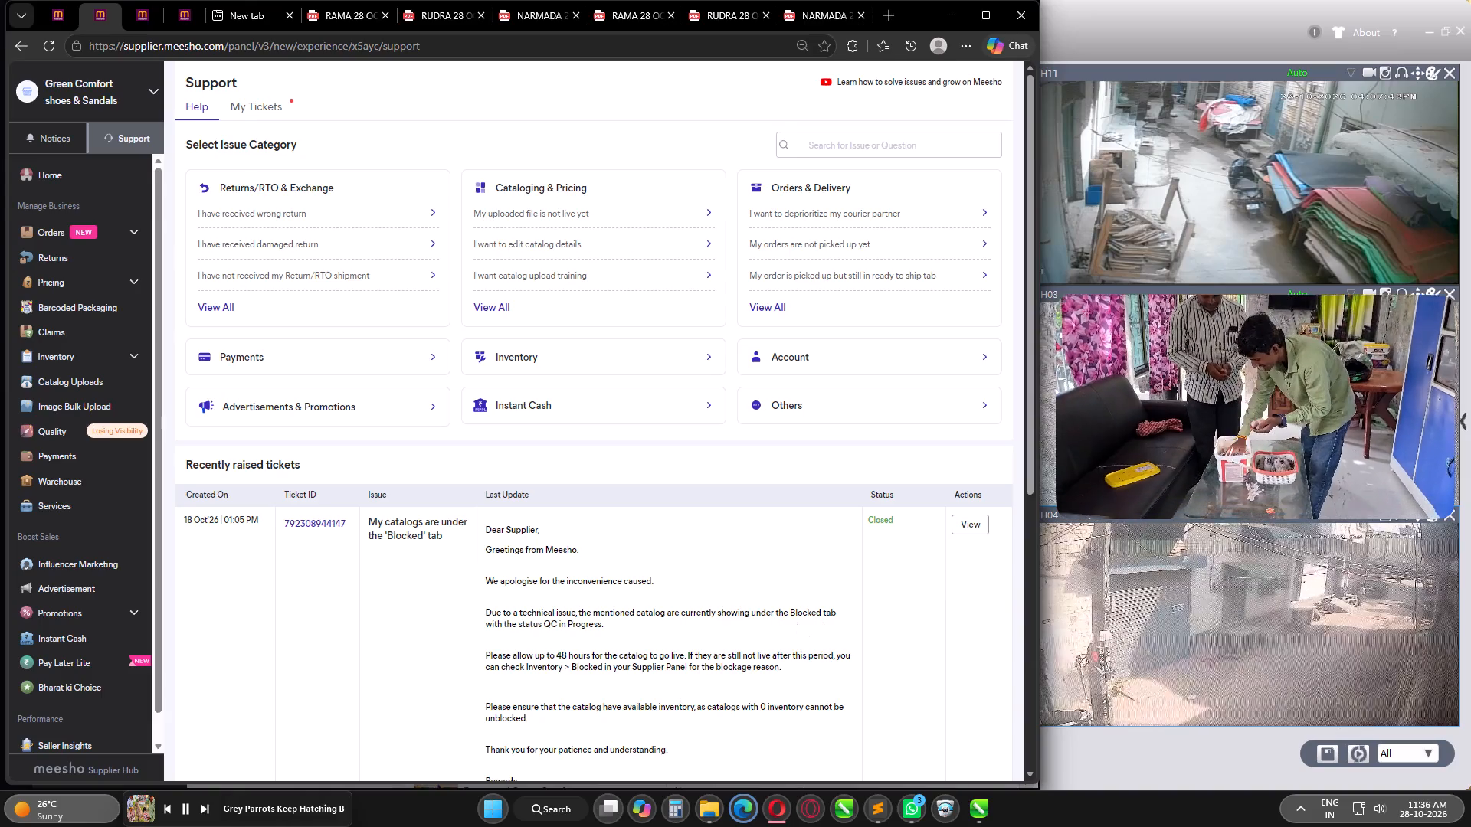
scroll(626, 680, down, 1)
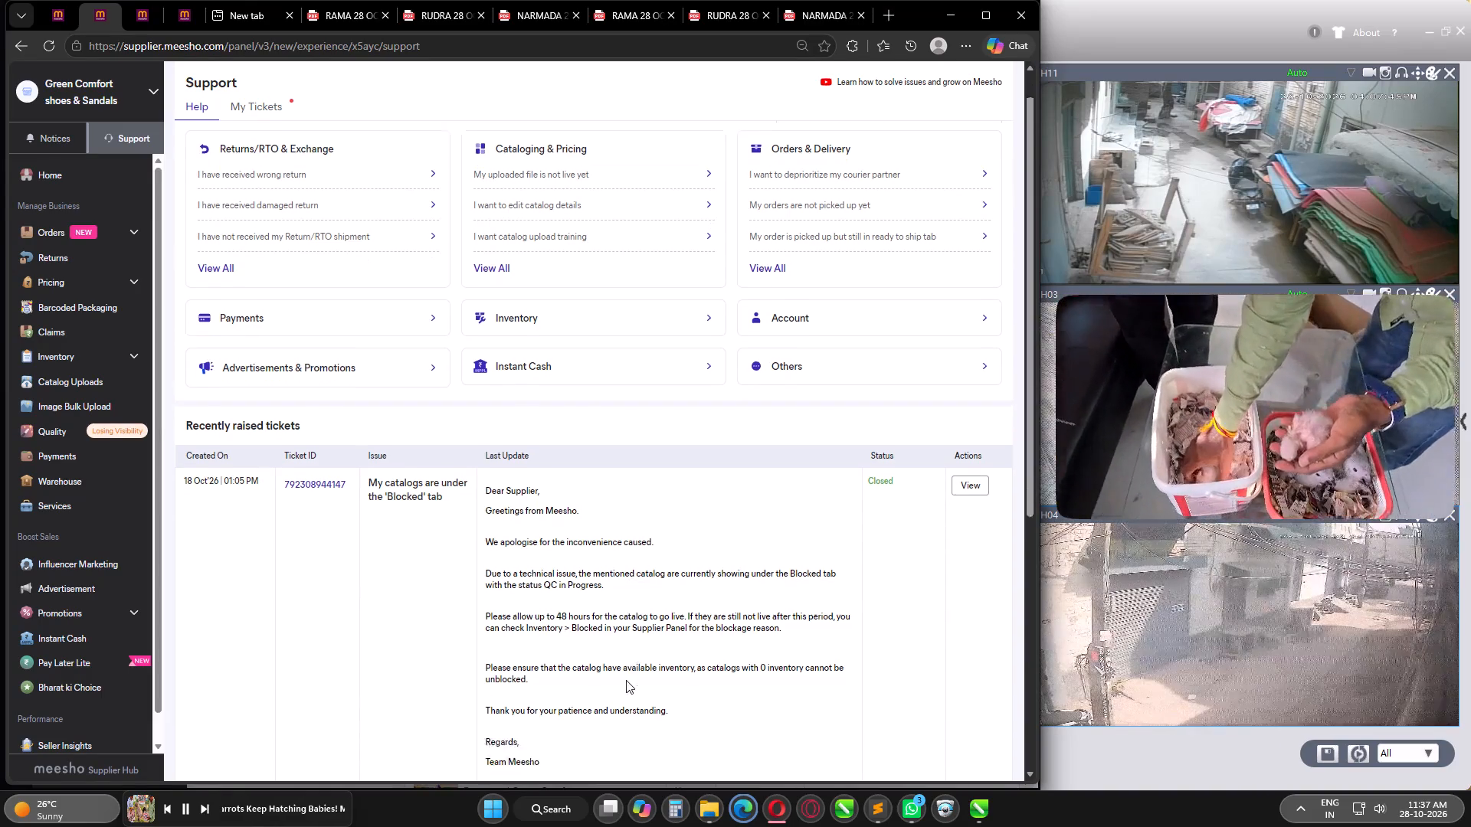
click(499, 232)
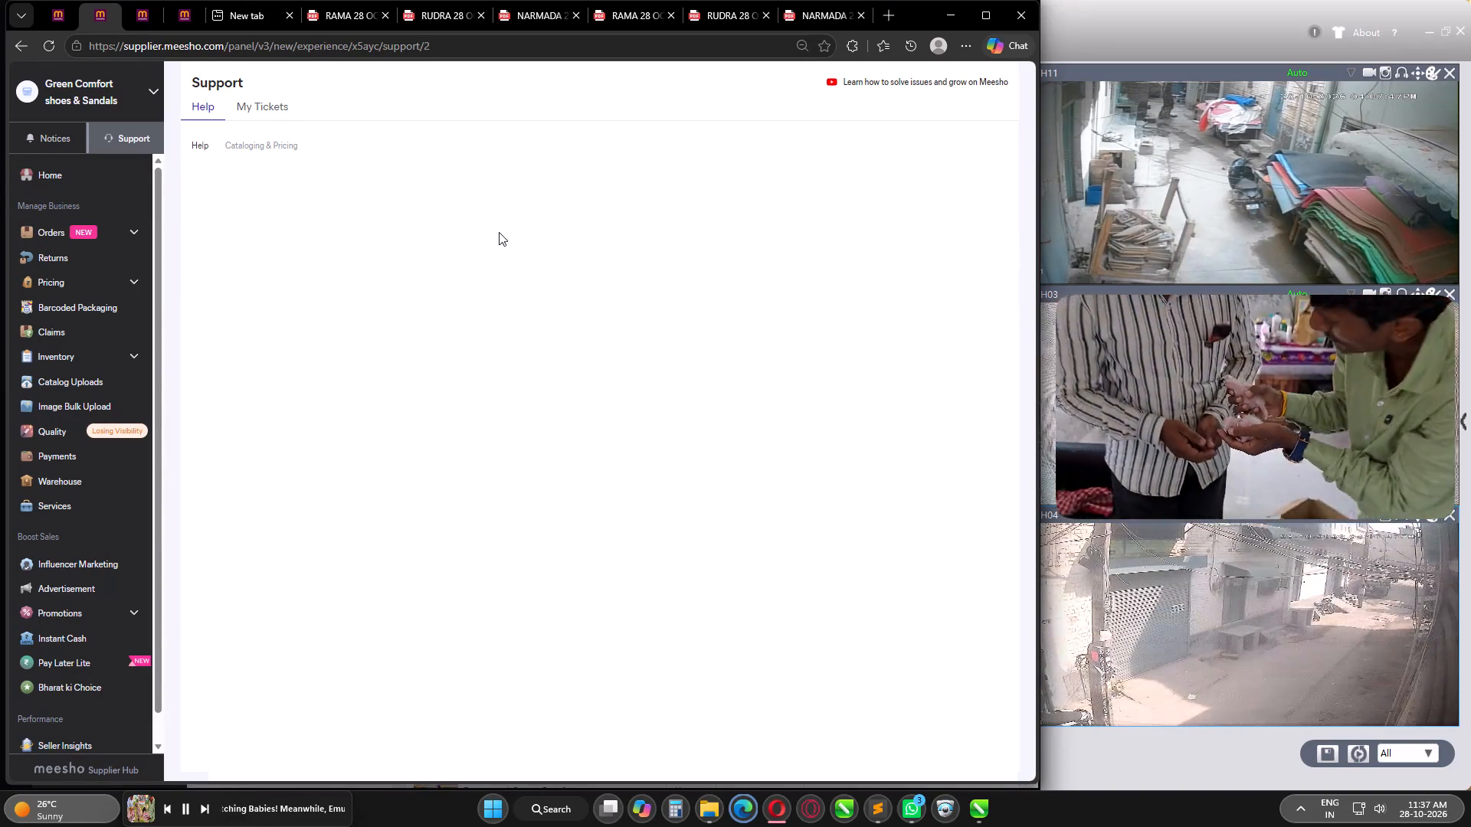
scroll(469, 455, down, 3)
click(310, 574)
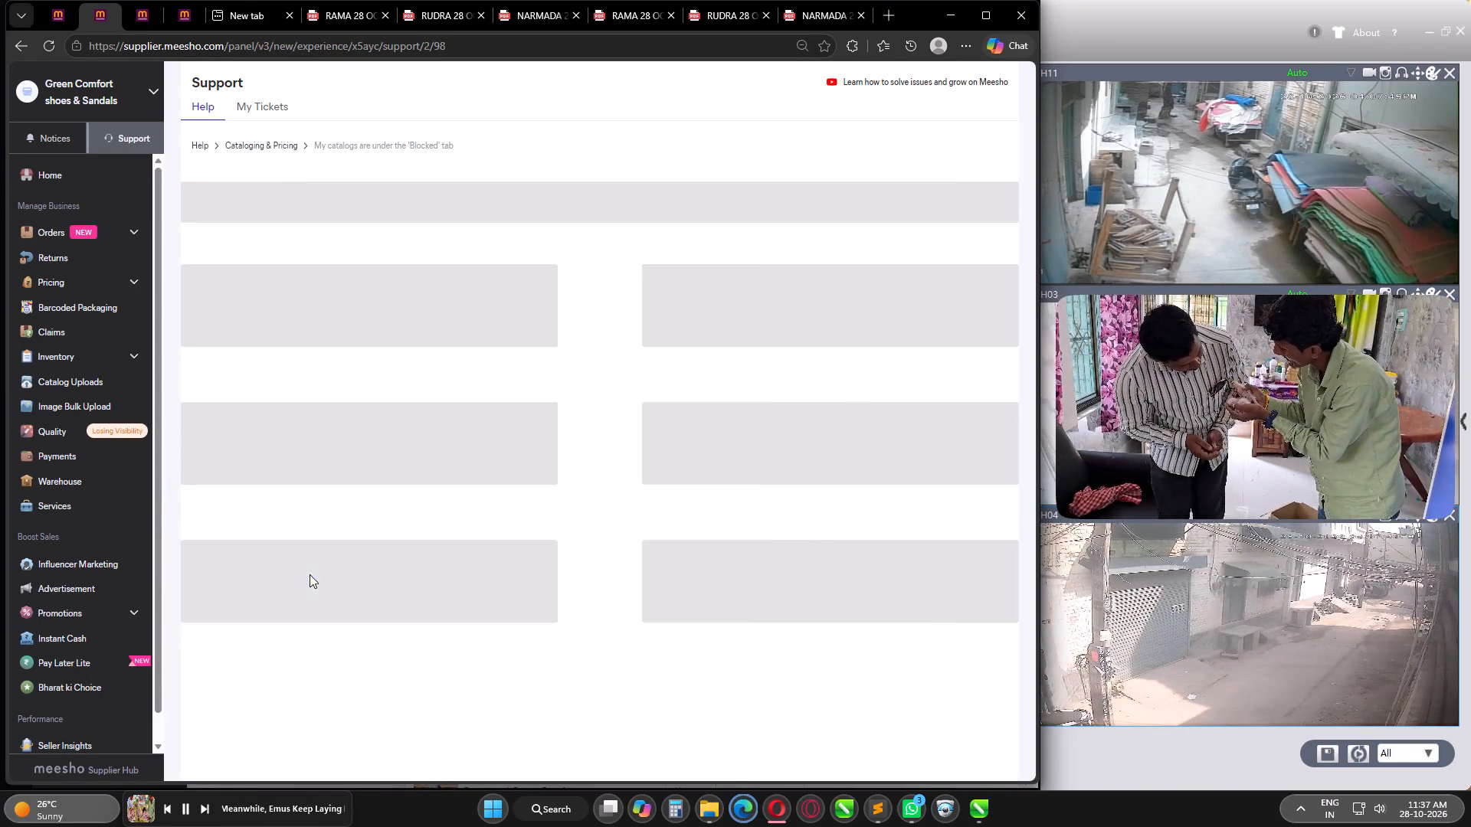
click(253, 458)
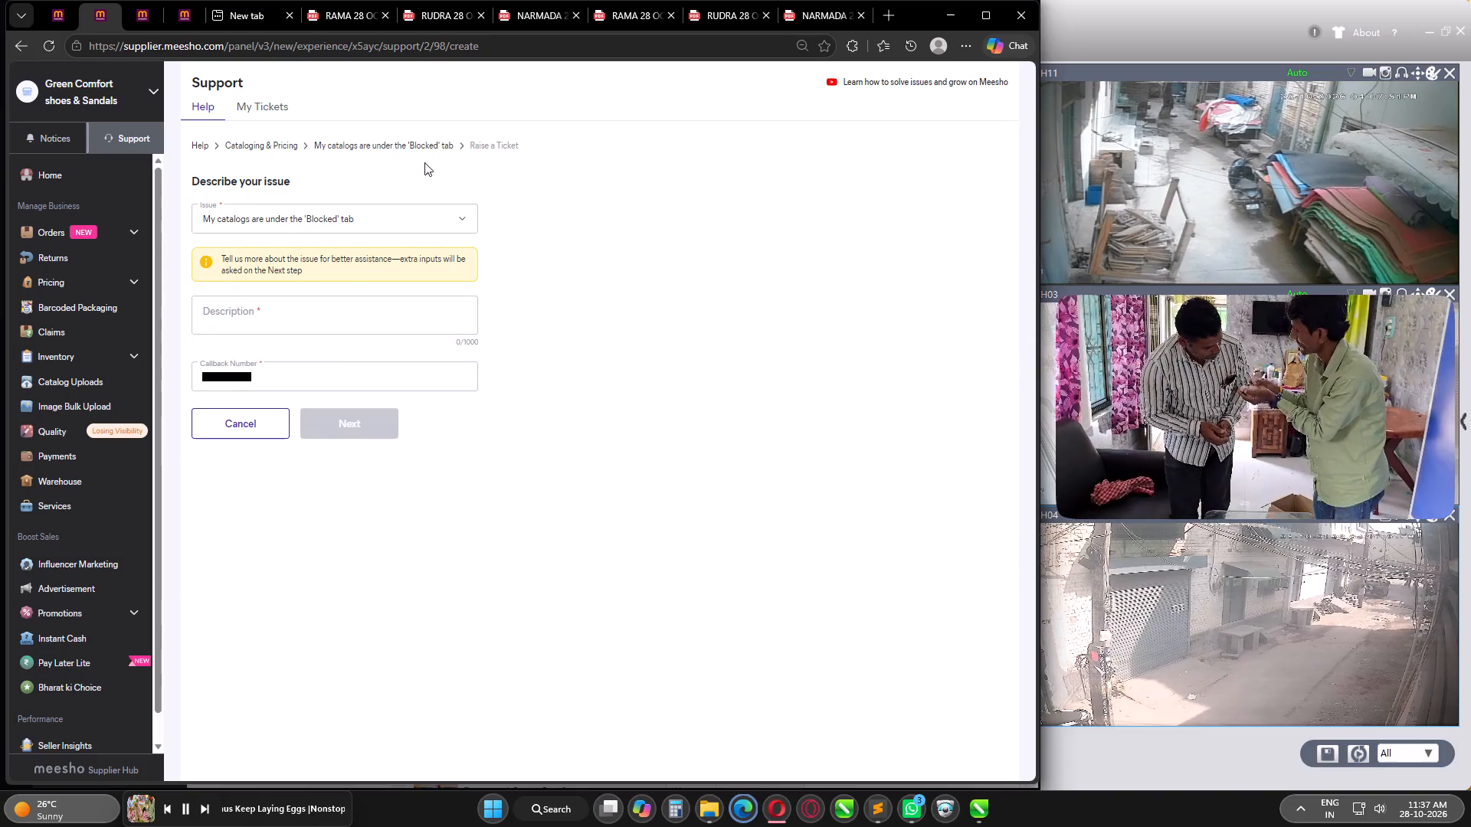
Fill the ticket description with "My catalogs are under the 'Blocked' tab" and continue to the ticket details.
drag(456, 153, 358, 148)
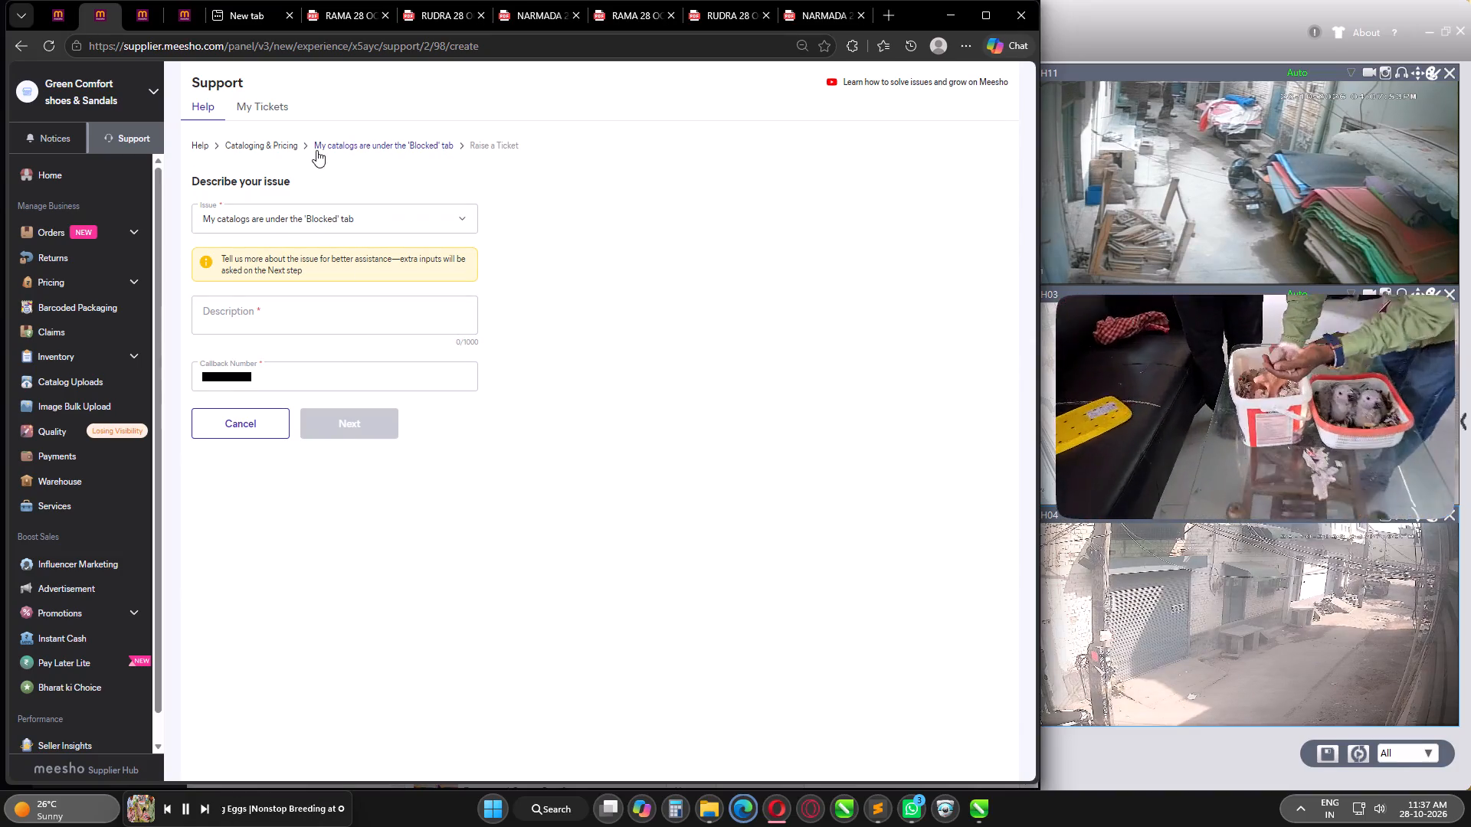
drag(316, 150, 454, 149)
key(ctrl+c)
click(314, 331)
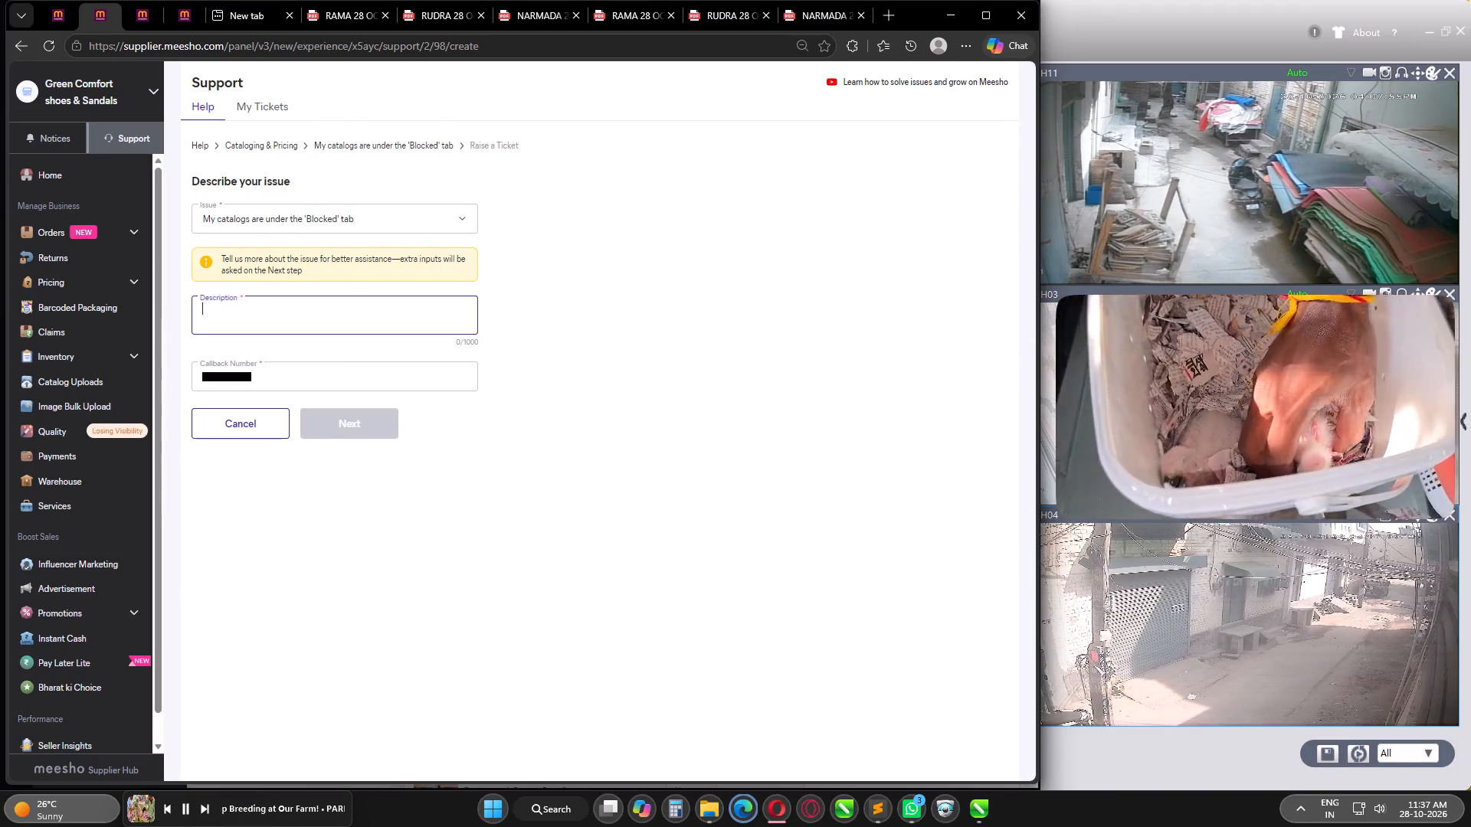
key(ctrl+v)
click(342, 419)
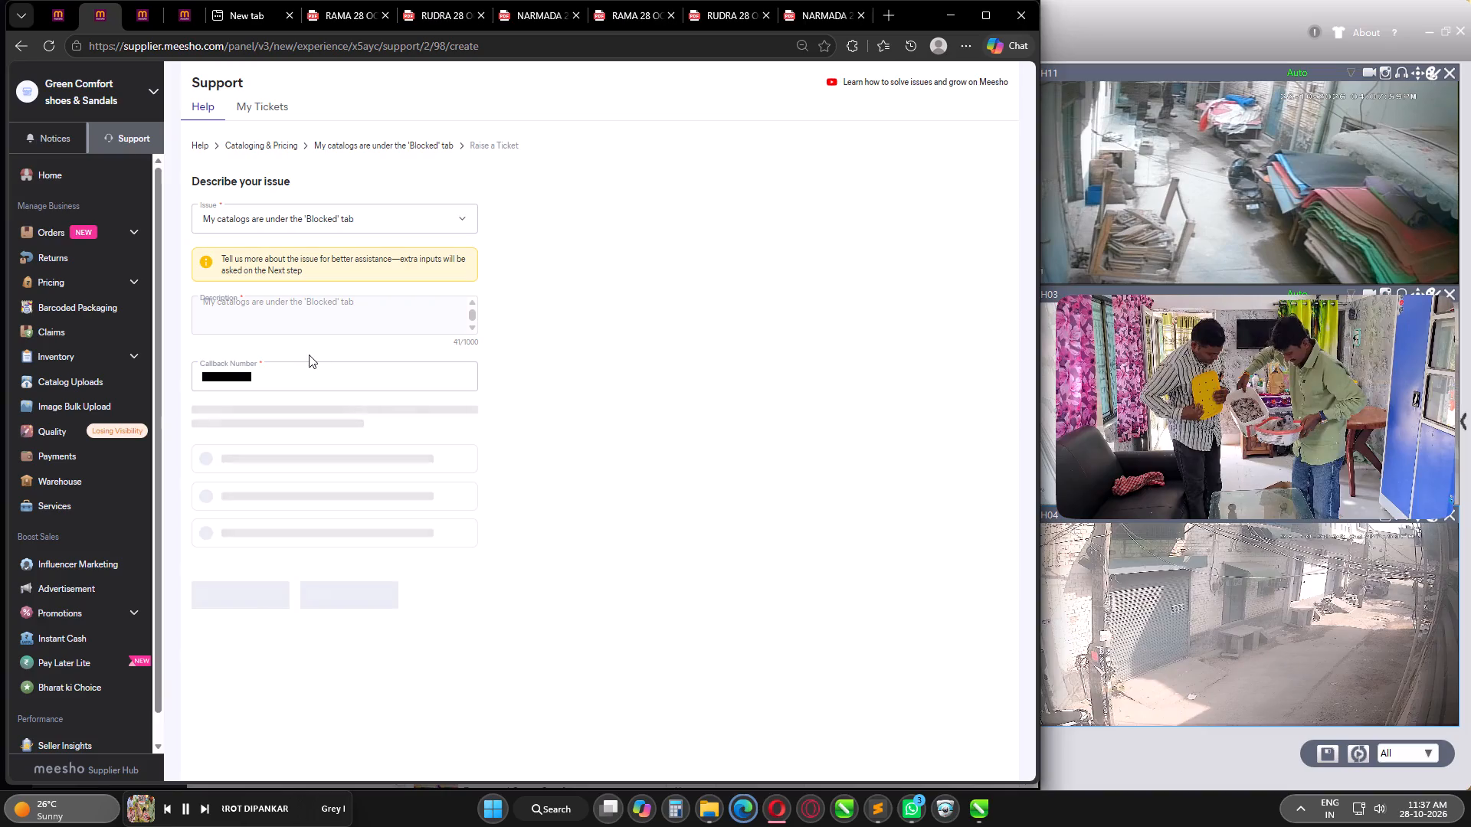
Submit a blocked-catalog ticket for Fancy Kids Boys Kids Boys Sandals with catalog ID 606071038, and reload the ticket form.
click(68, 11)
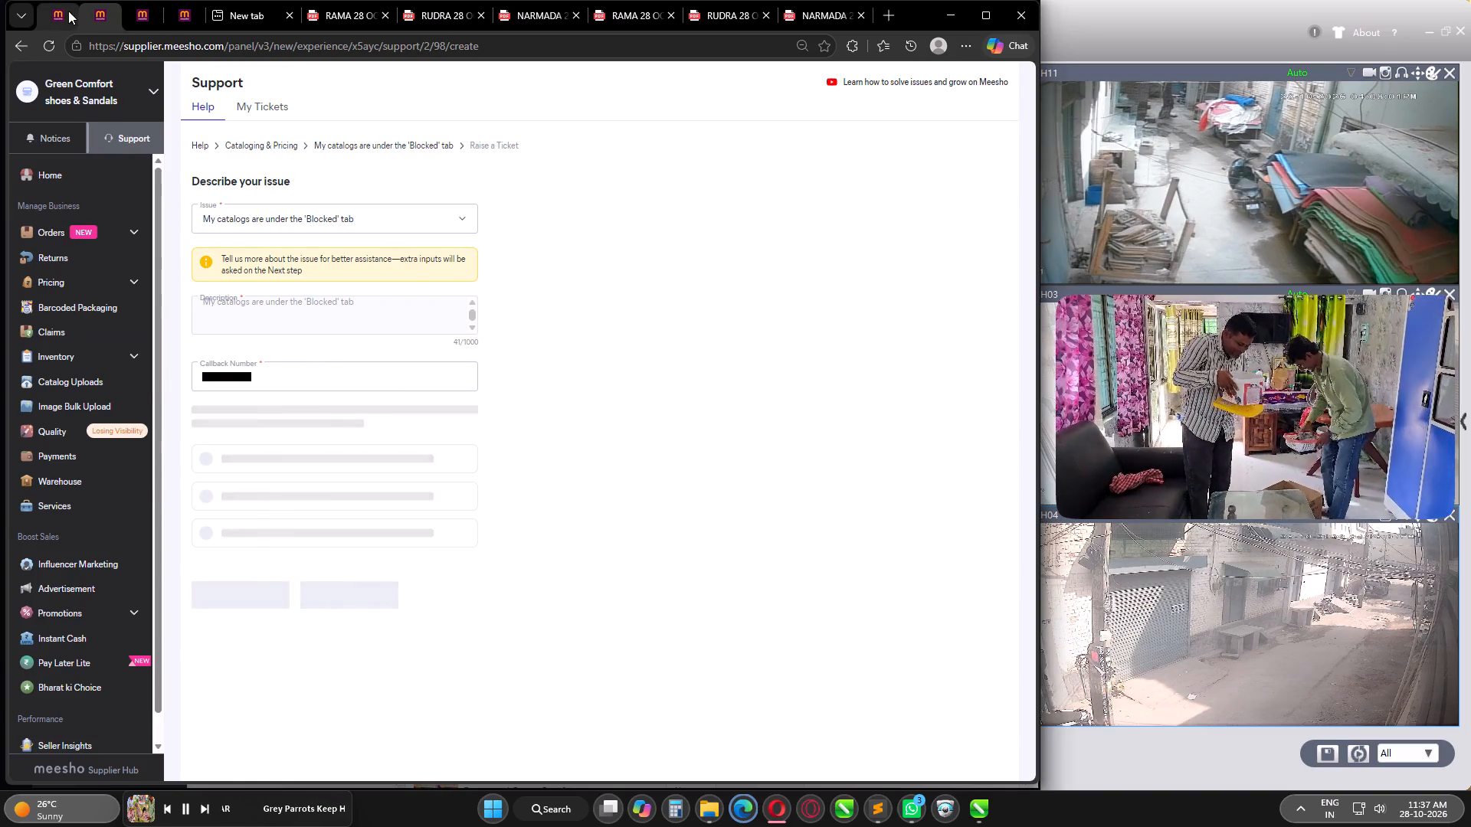
double_click(476, 396)
key(ctrl+c)
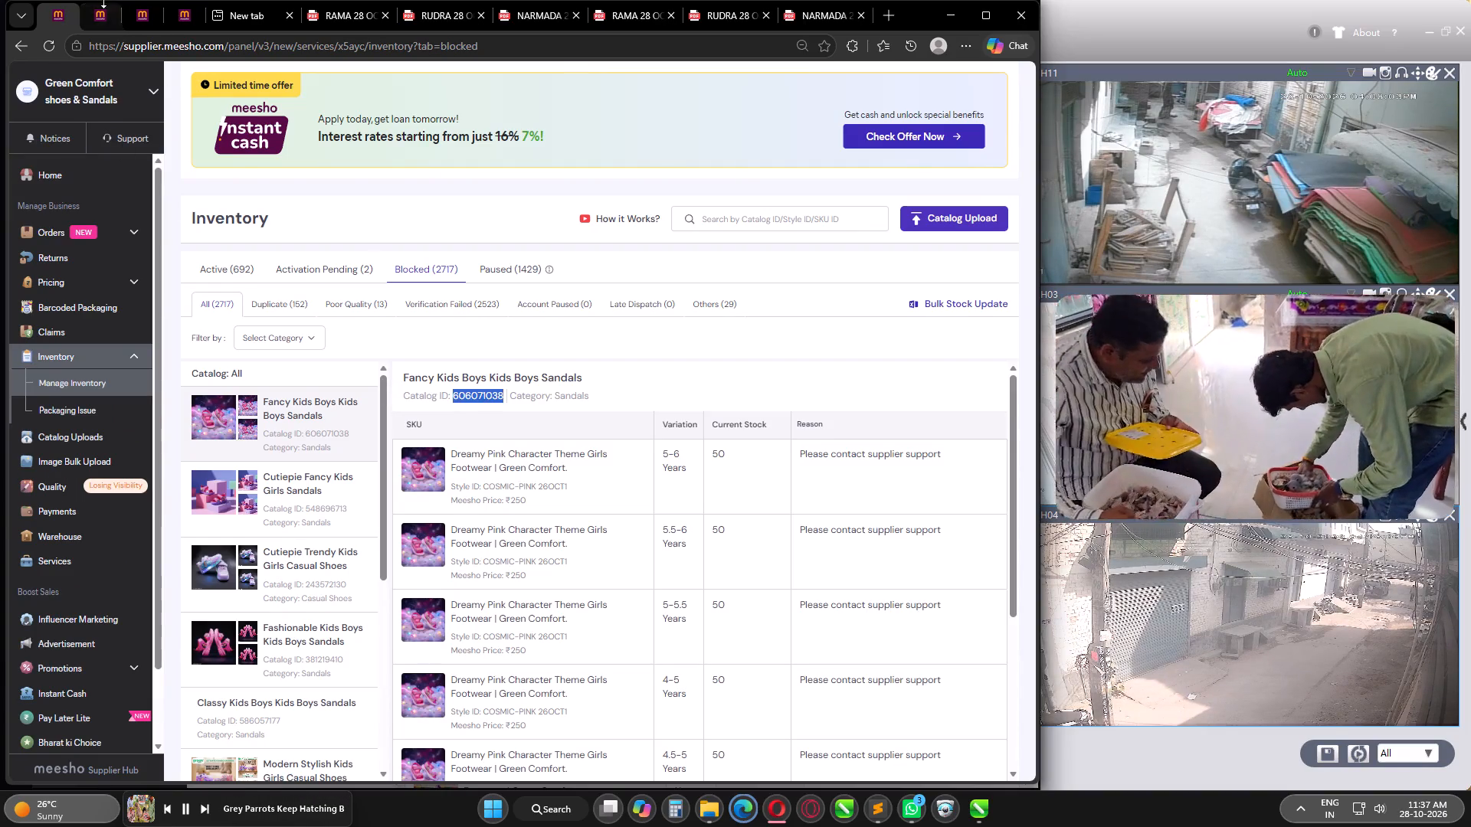
click(103, 8)
click(268, 268)
key(ctrl+v)
scroll(351, 557, down, 6)
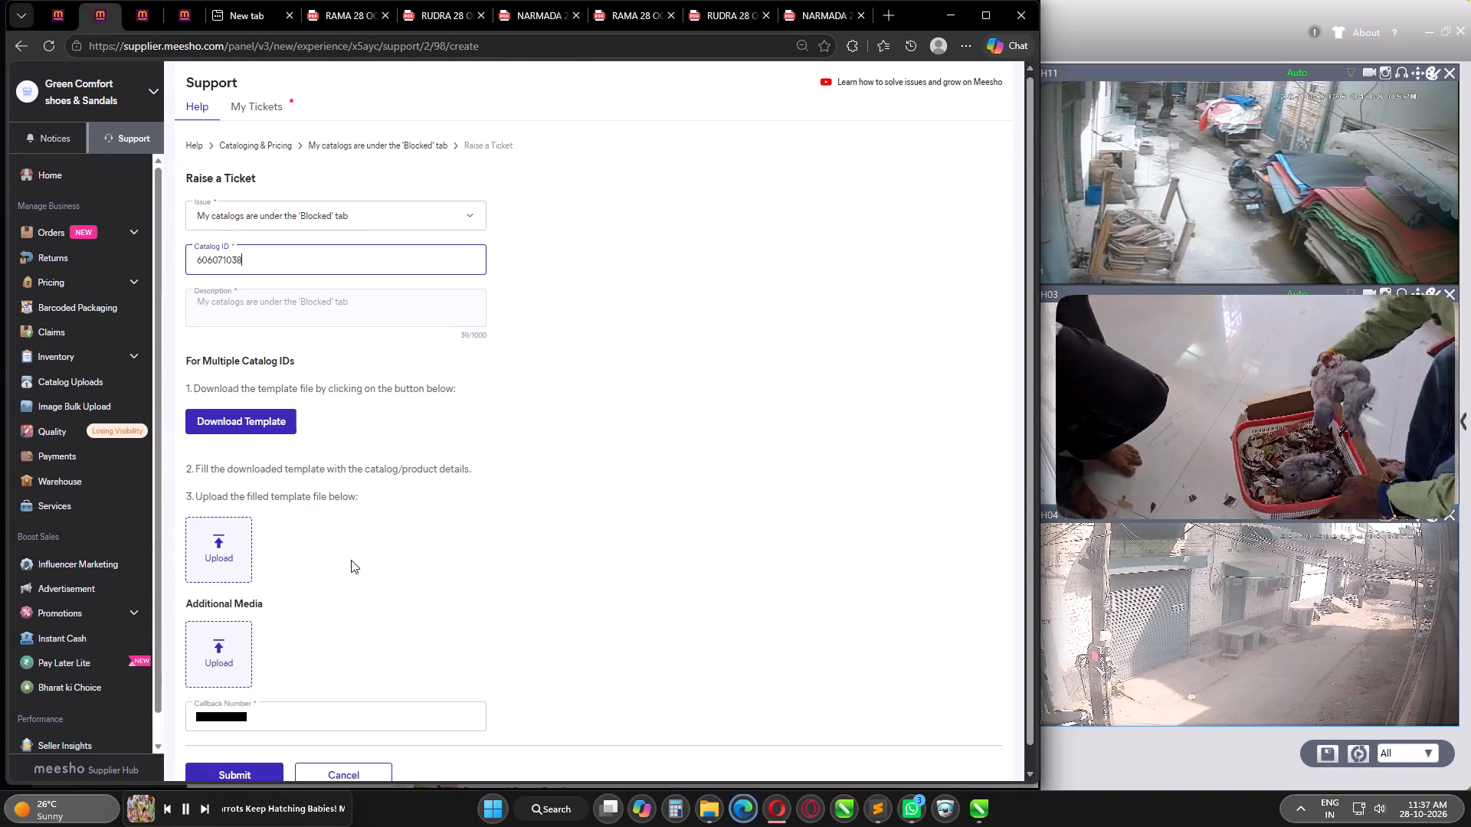
click(231, 759)
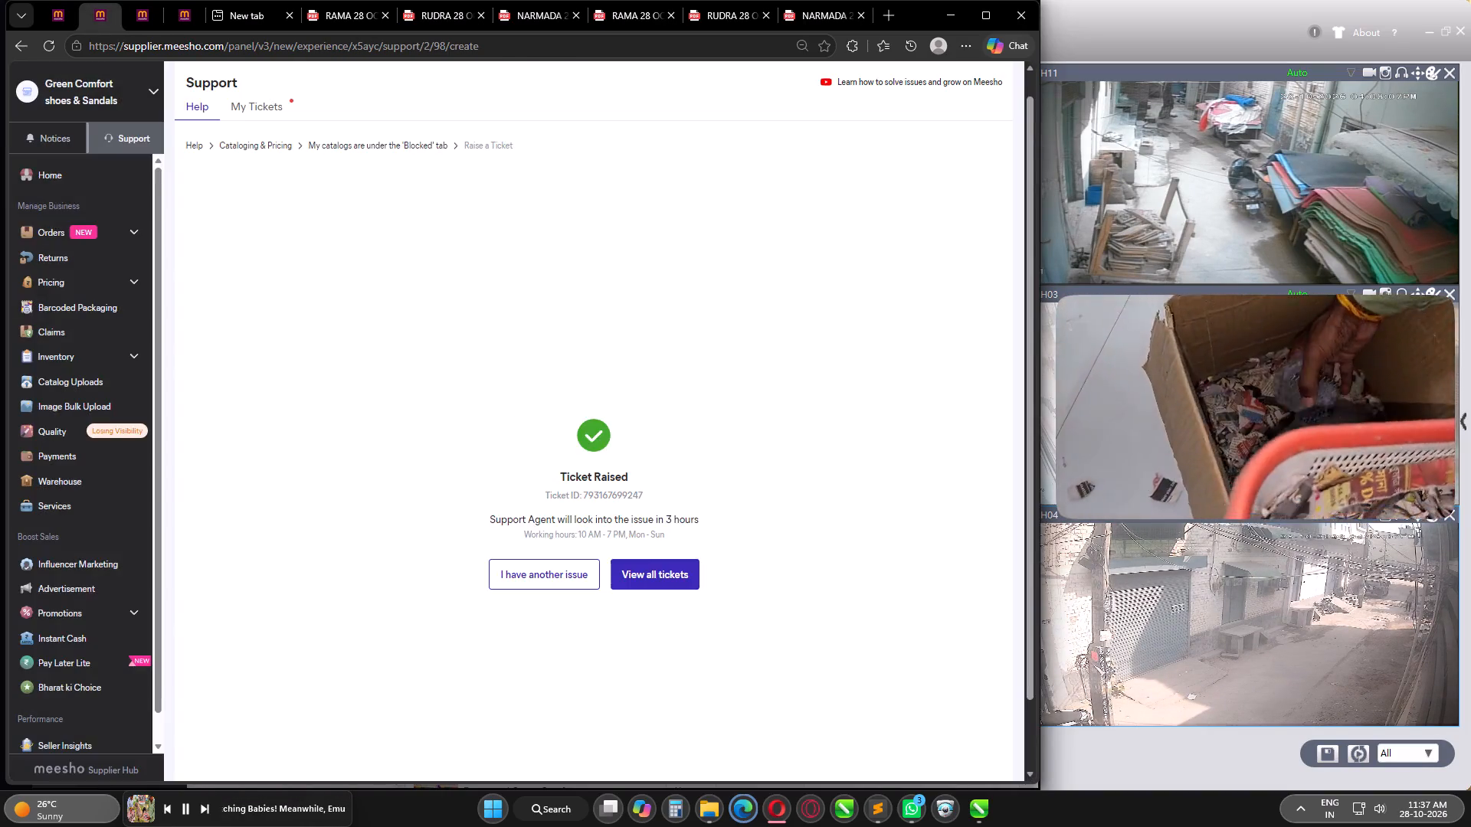
key(F5)
From page 1 of the blocked inventory, submit a ticket for Trendy Kids Boys Kids Boys Sandals with catalog ID 606069896, and reload the ticket form.
click(58, 11)
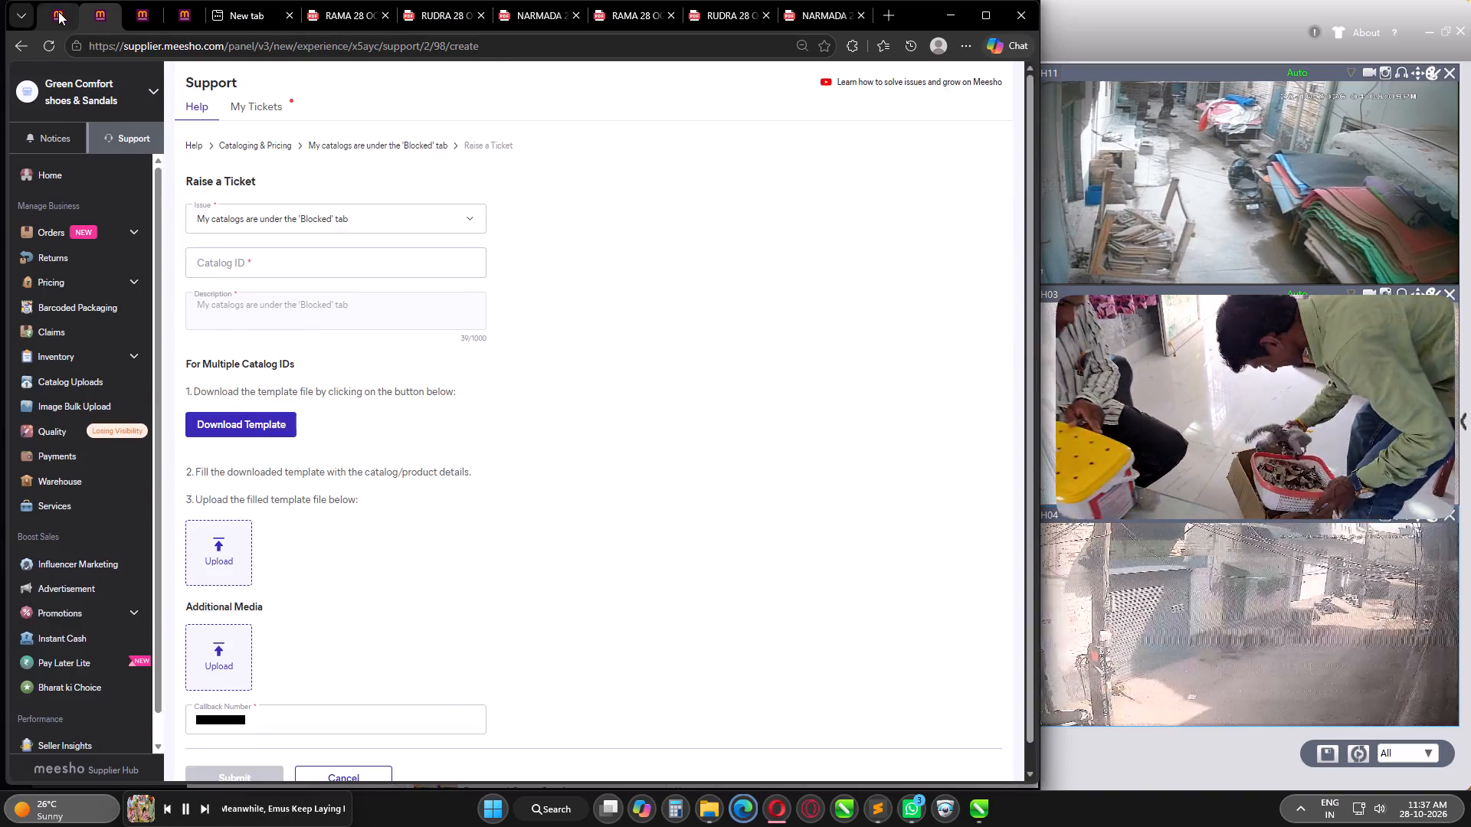
scroll(294, 685, down, 6)
click(251, 766)
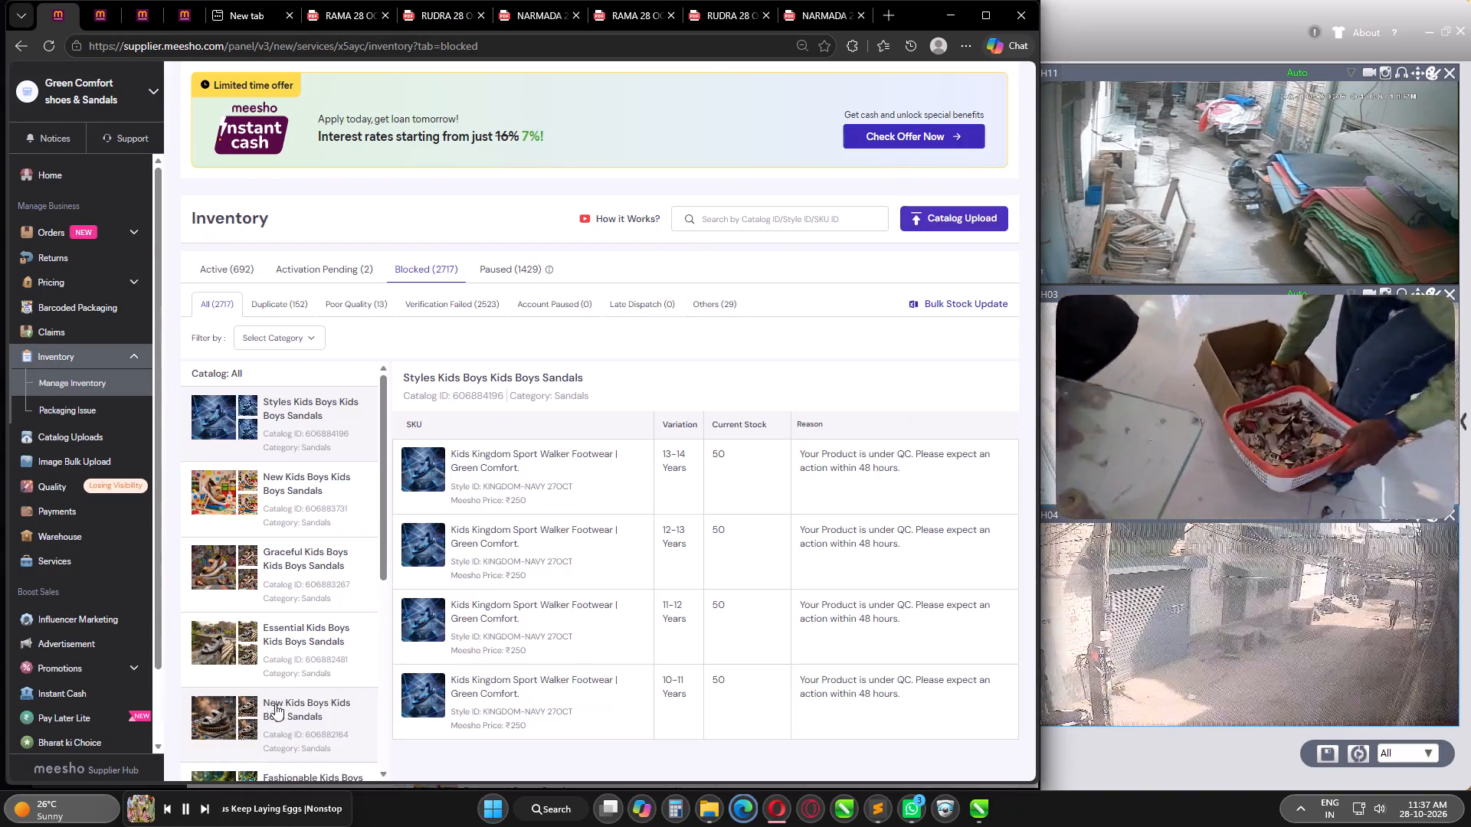
scroll(278, 690, down, 7)
click(282, 741)
double_click(470, 396)
key(ctrl+c)
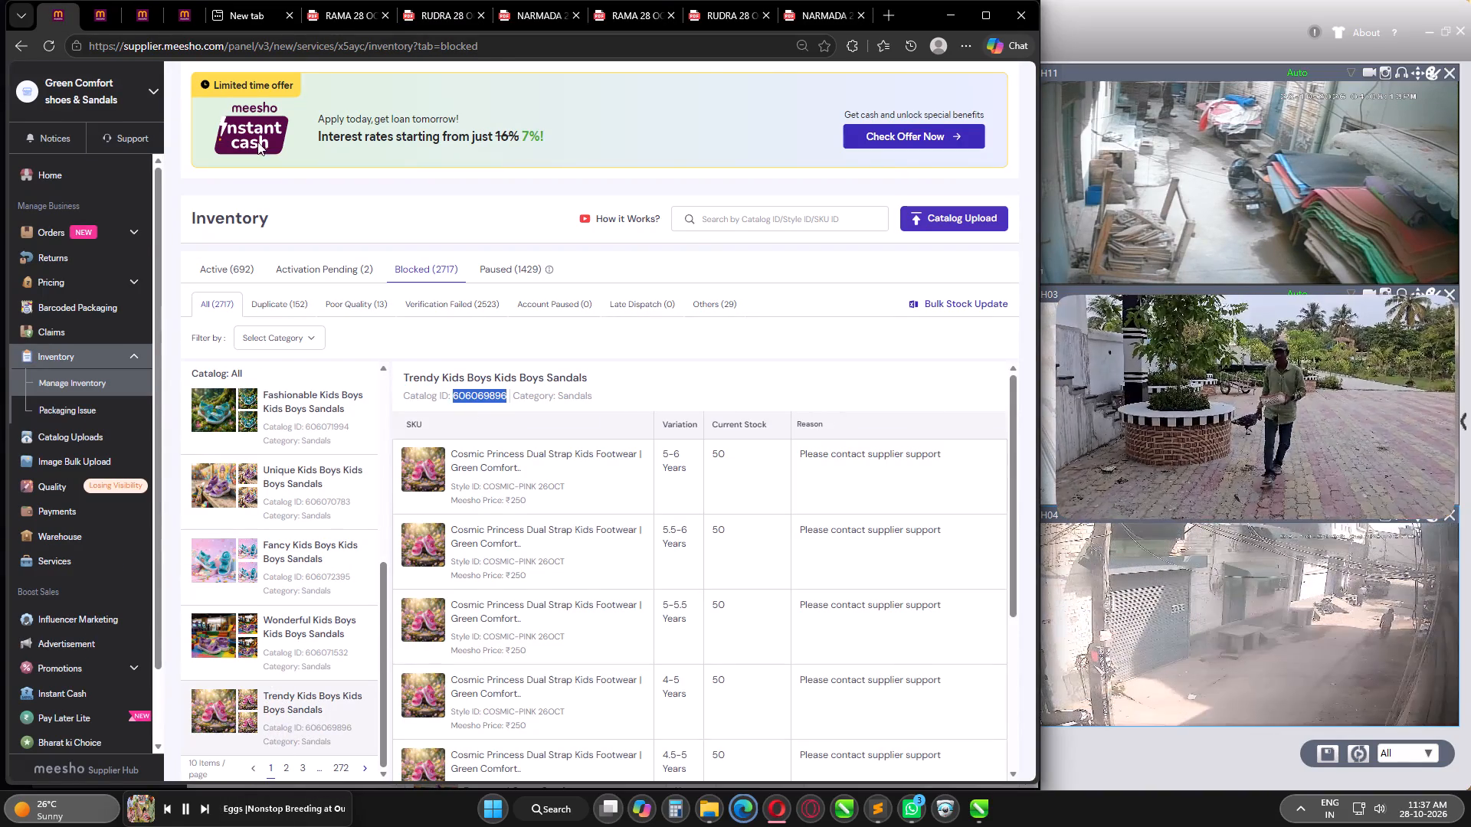
click(114, 16)
click(319, 264)
key(ctrl+v)
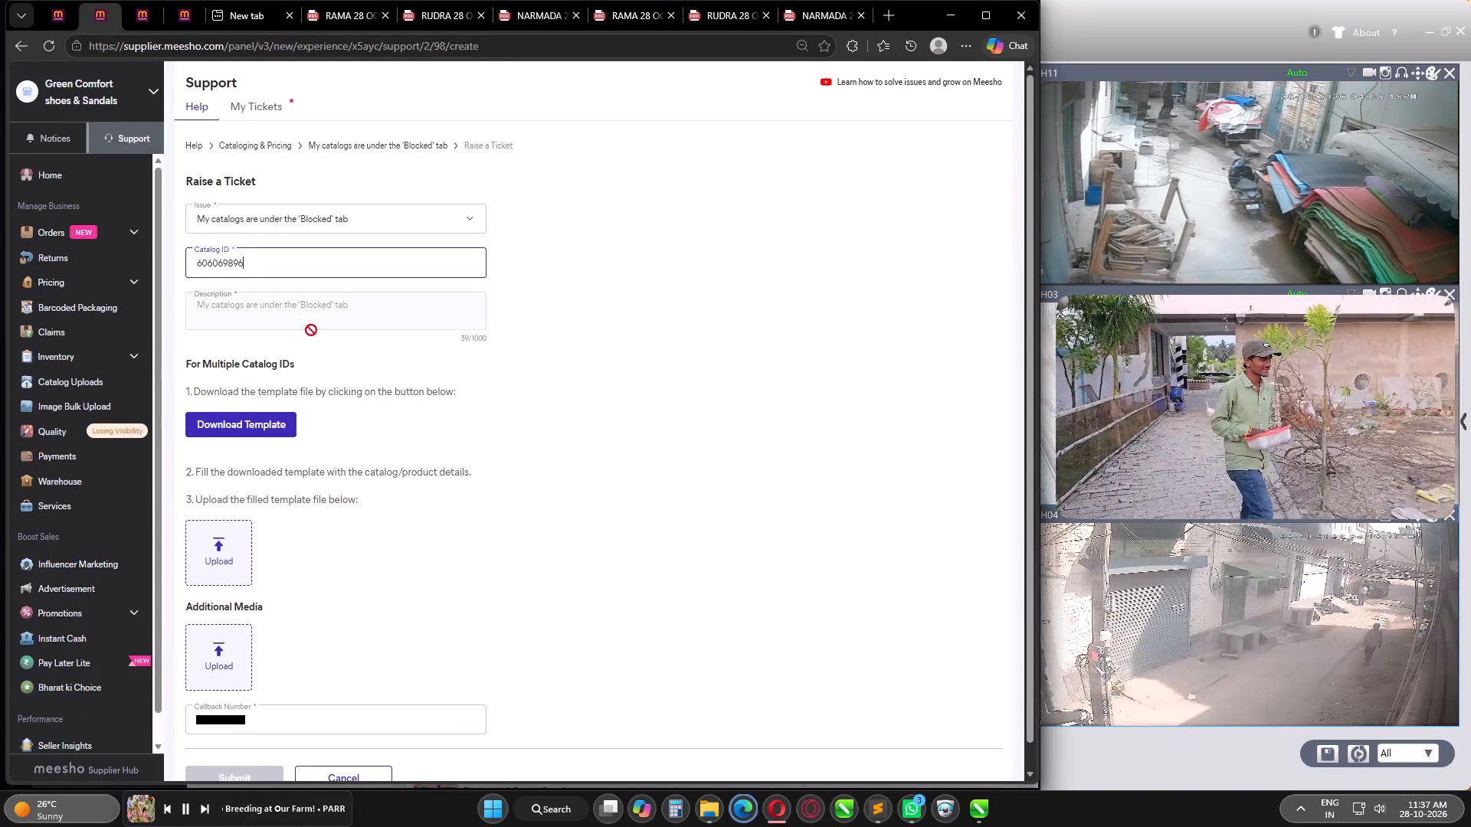
scroll(317, 566, down, 6)
click(257, 751)
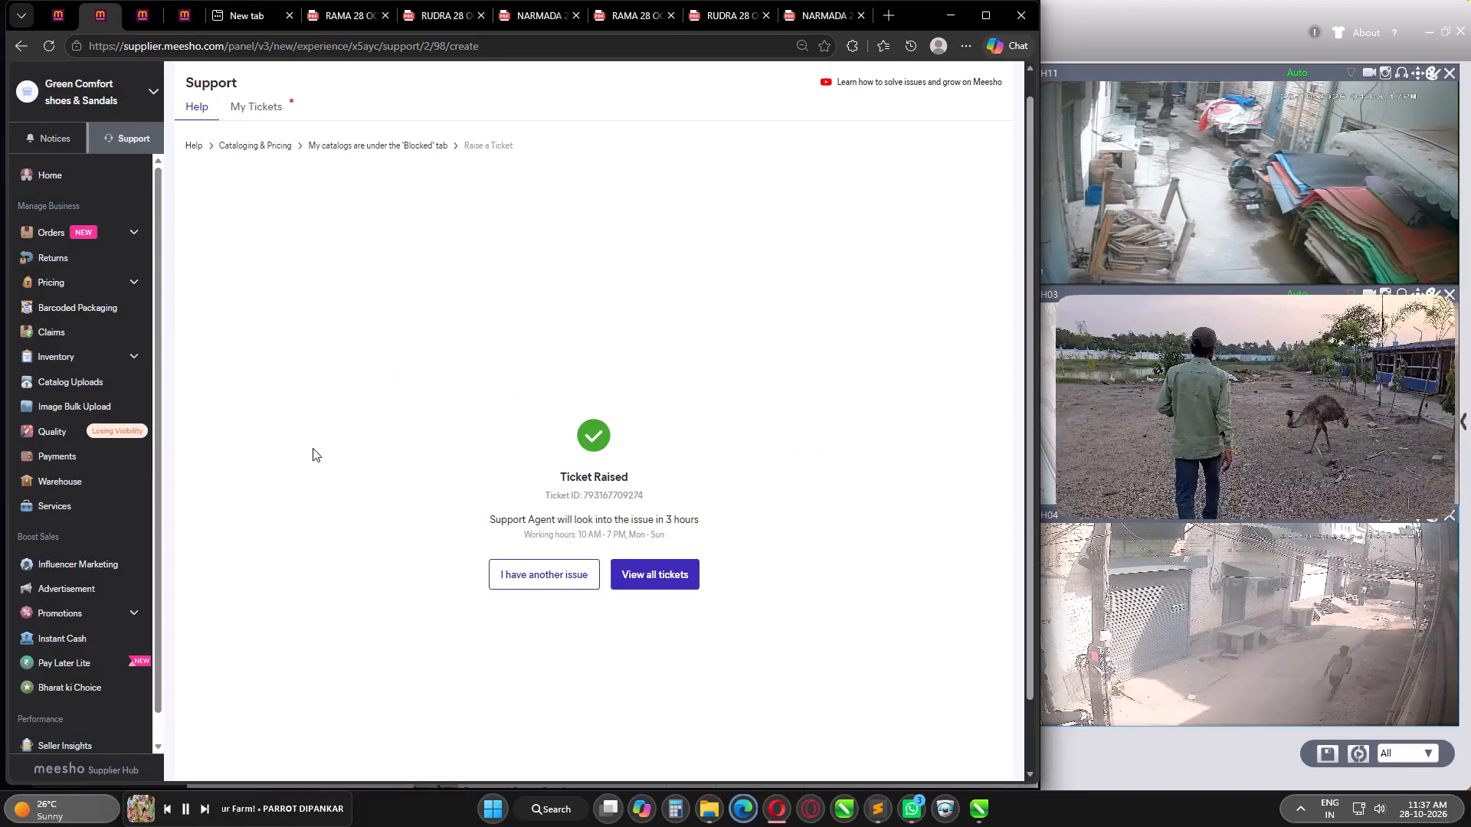
key(F5)
Submit a blocked-catalog ticket for Wonderful Kids Boys Kids Boys Sandals with catalog ID 606071532, and reload the ticket form.
click(61, 6)
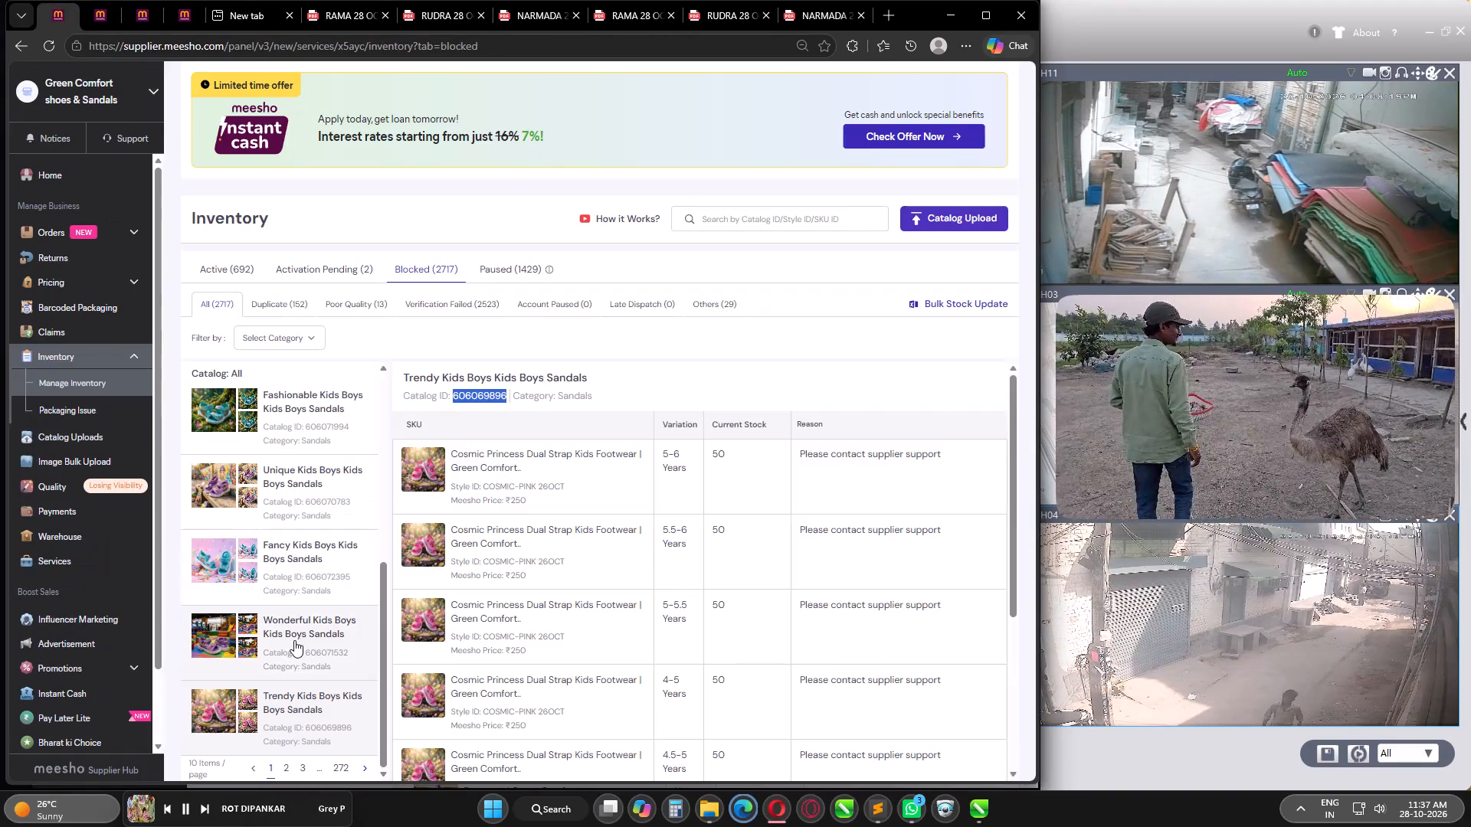
click(294, 640)
double_click(479, 396)
key(ctrl+c)
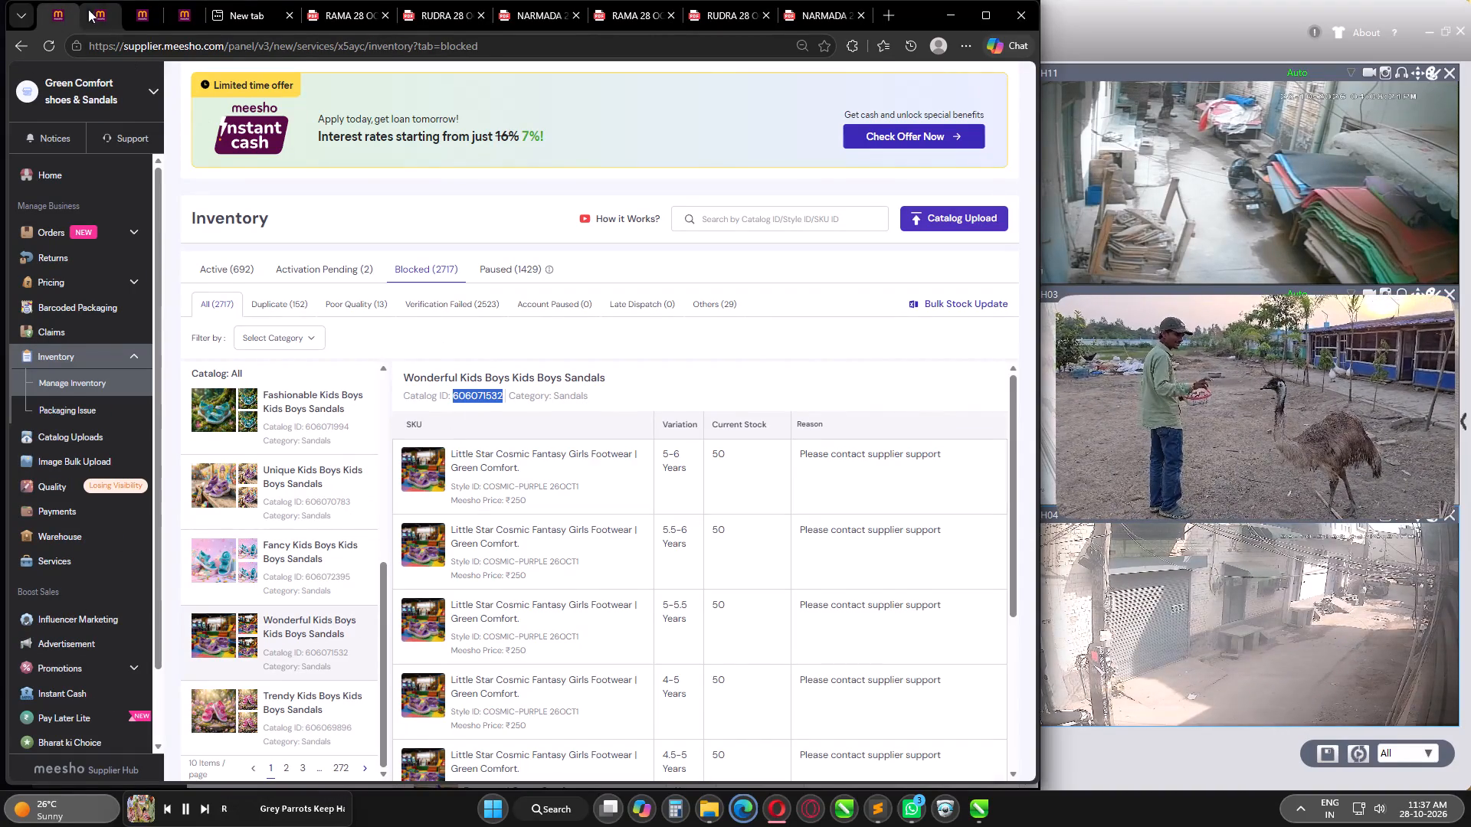
click(96, 11)
click(350, 257)
key(ctrl+v)
scroll(366, 575, down, 5)
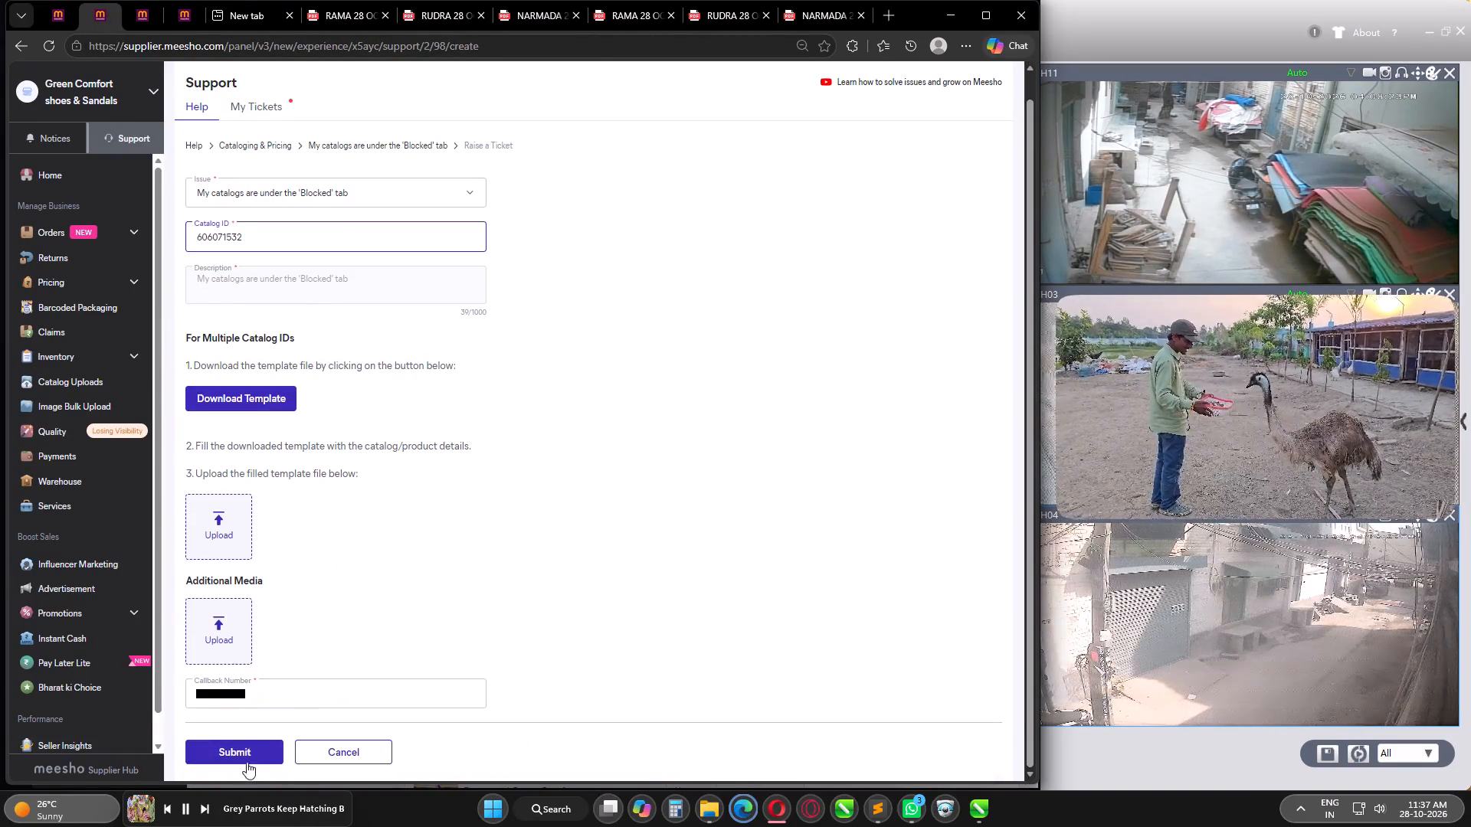
click(247, 763)
key(F5)
Submit a blocked-catalog ticket for Fancy Kids Boys Kids Boys Sandals with catalog ID 606072395, and reload the ticket form.
click(62, 8)
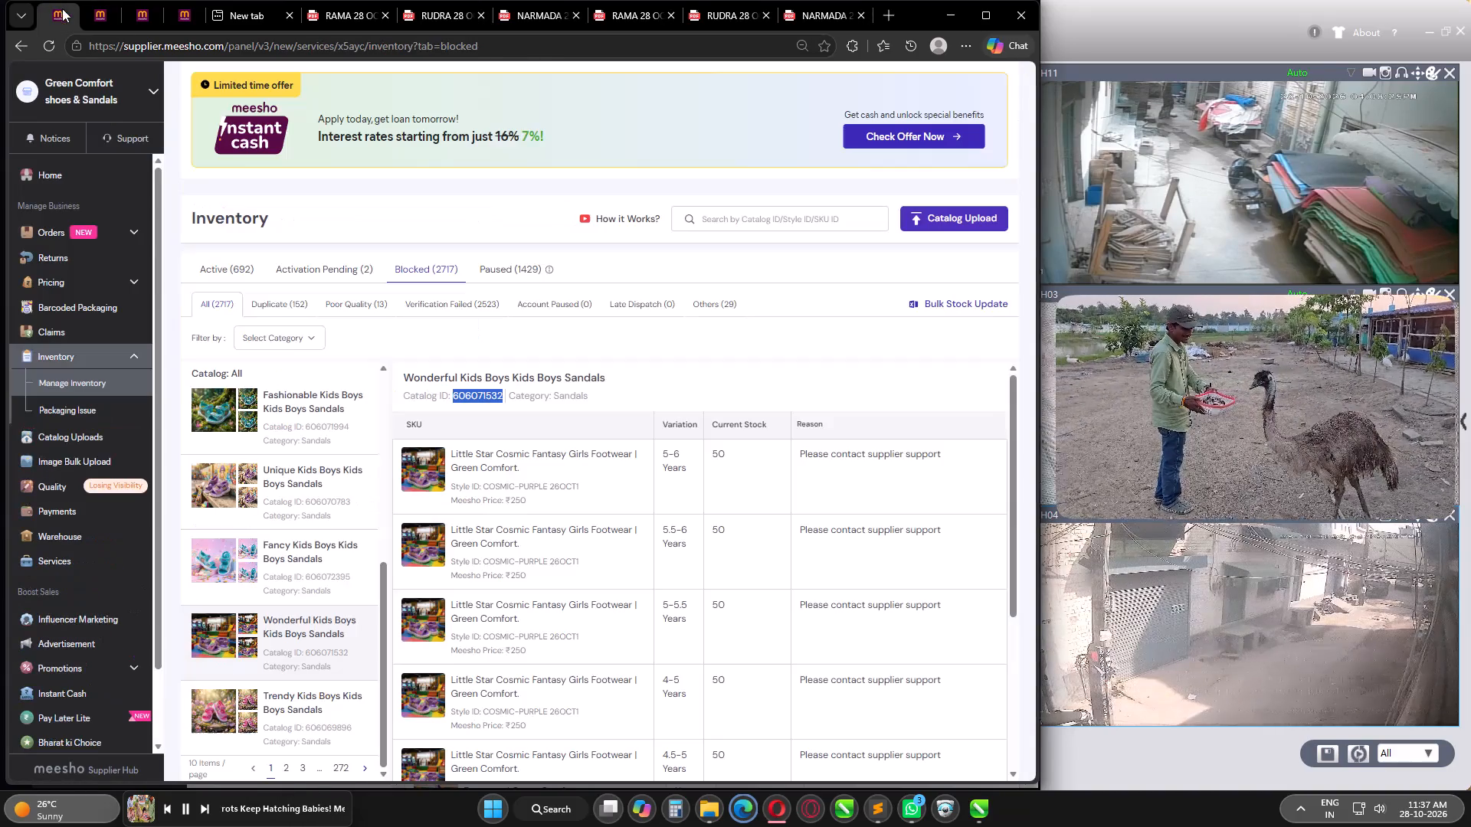
click(306, 574)
double_click(444, 397)
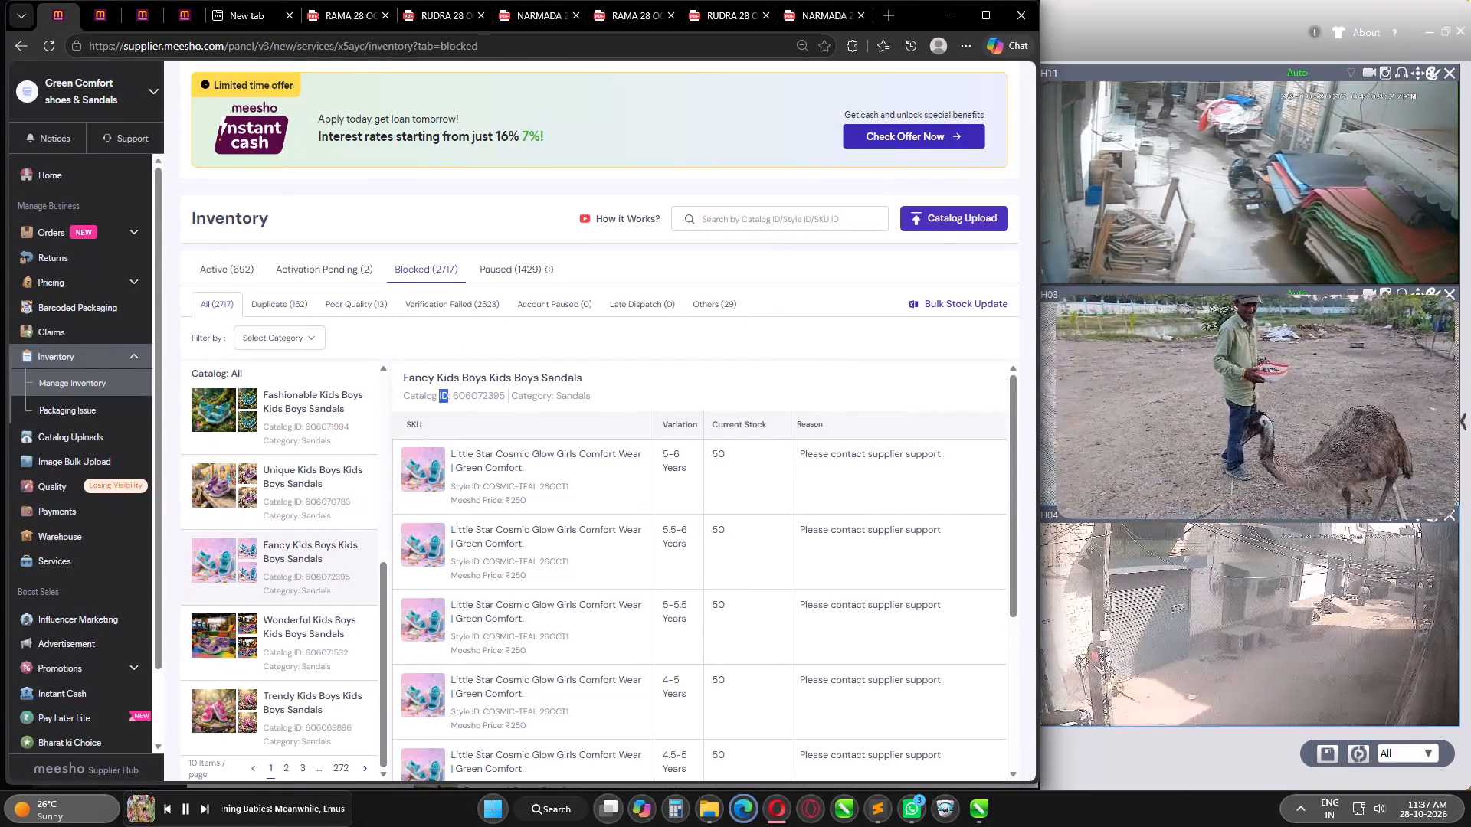
double_click(475, 397)
key(ctrl+c)
click(96, 16)
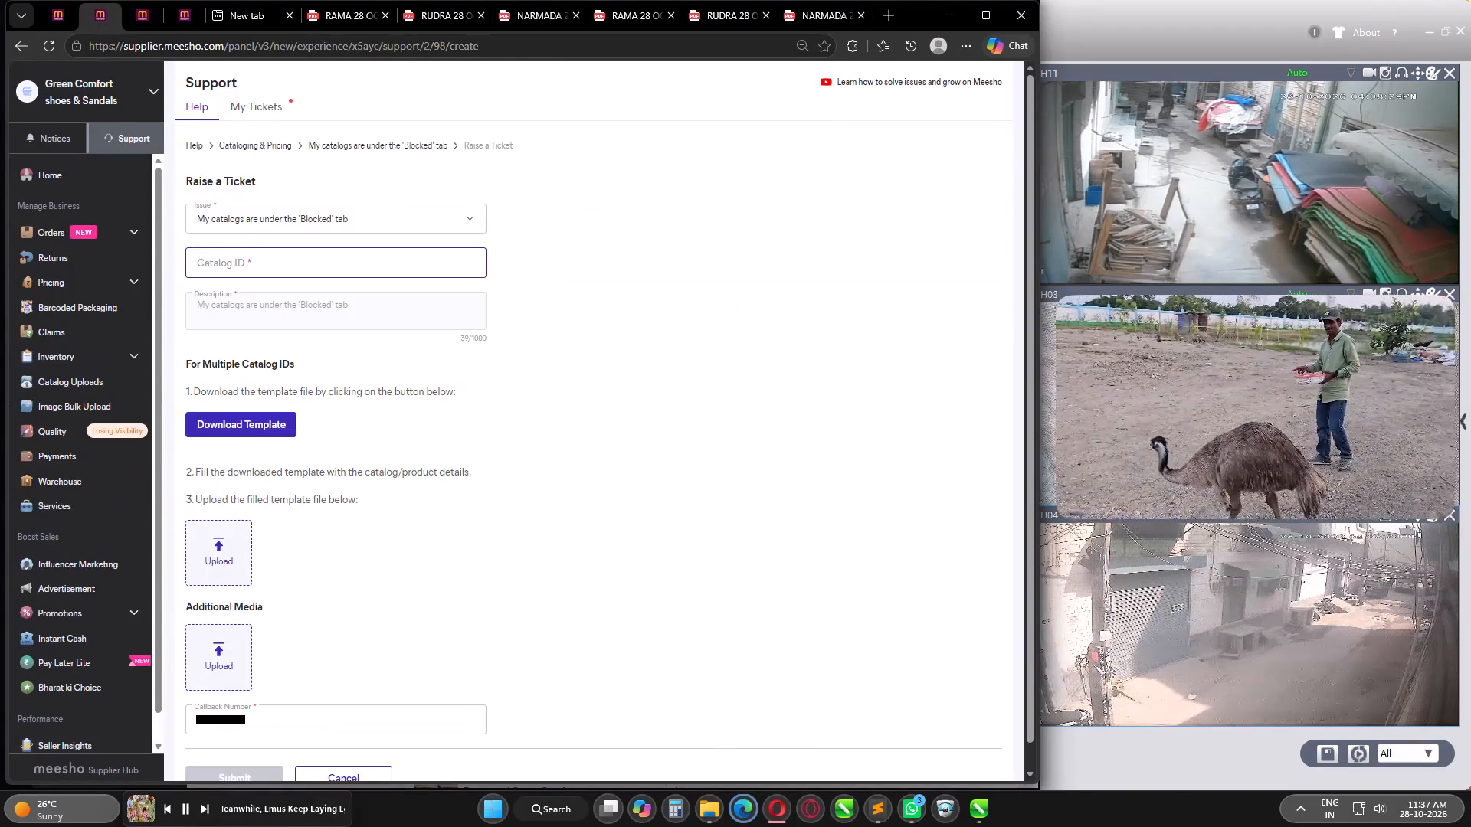
click(303, 267)
key(ctrl+v)
scroll(331, 544, down, 5)
click(246, 751)
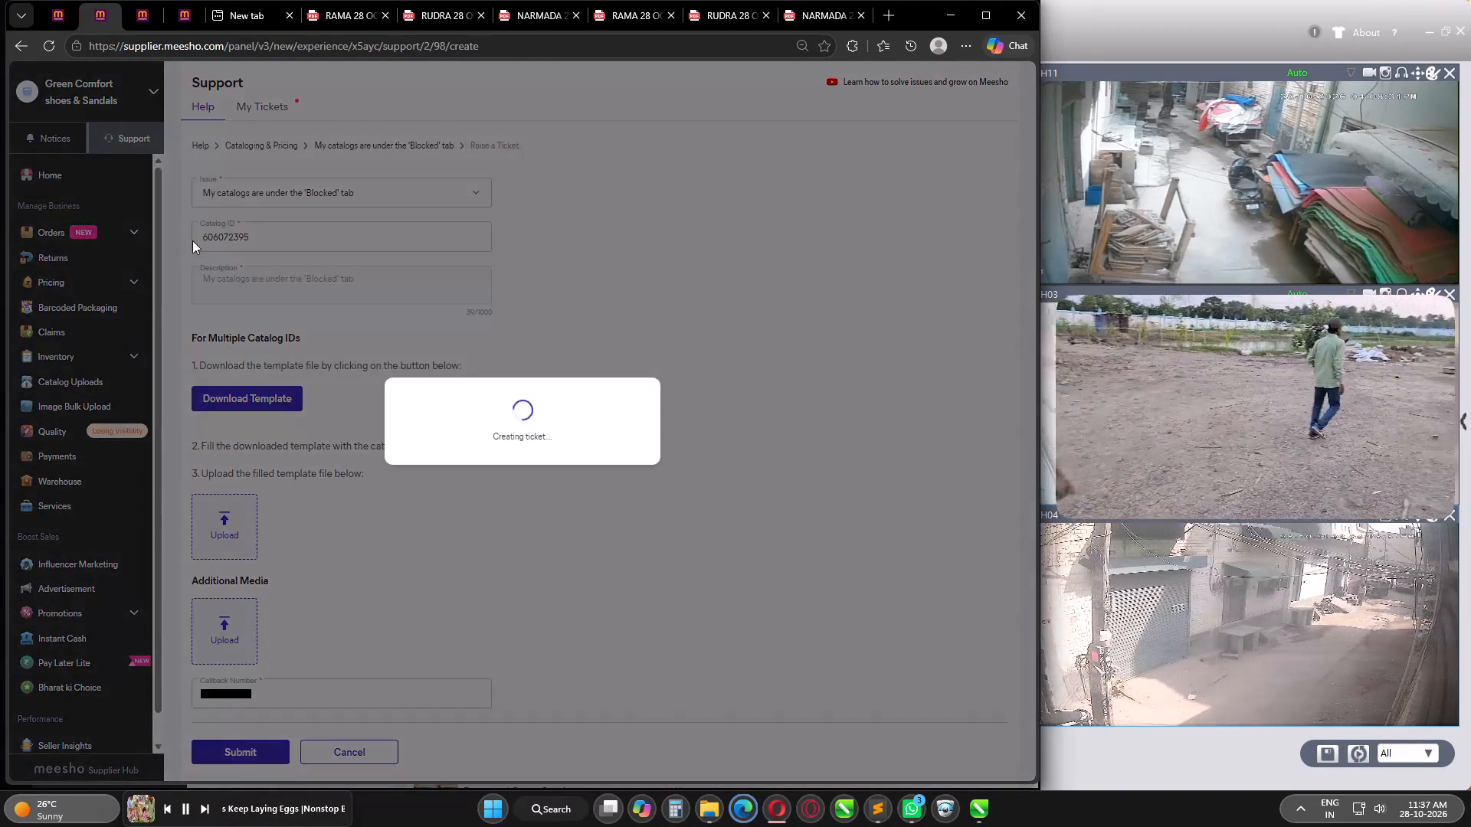
key(F5)
Submit a blocked-catalog ticket for Unique Kids Boys Kids Boys Sandals with catalog ID 606070783, and reload the ticket form.
click(65, 18)
click(313, 496)
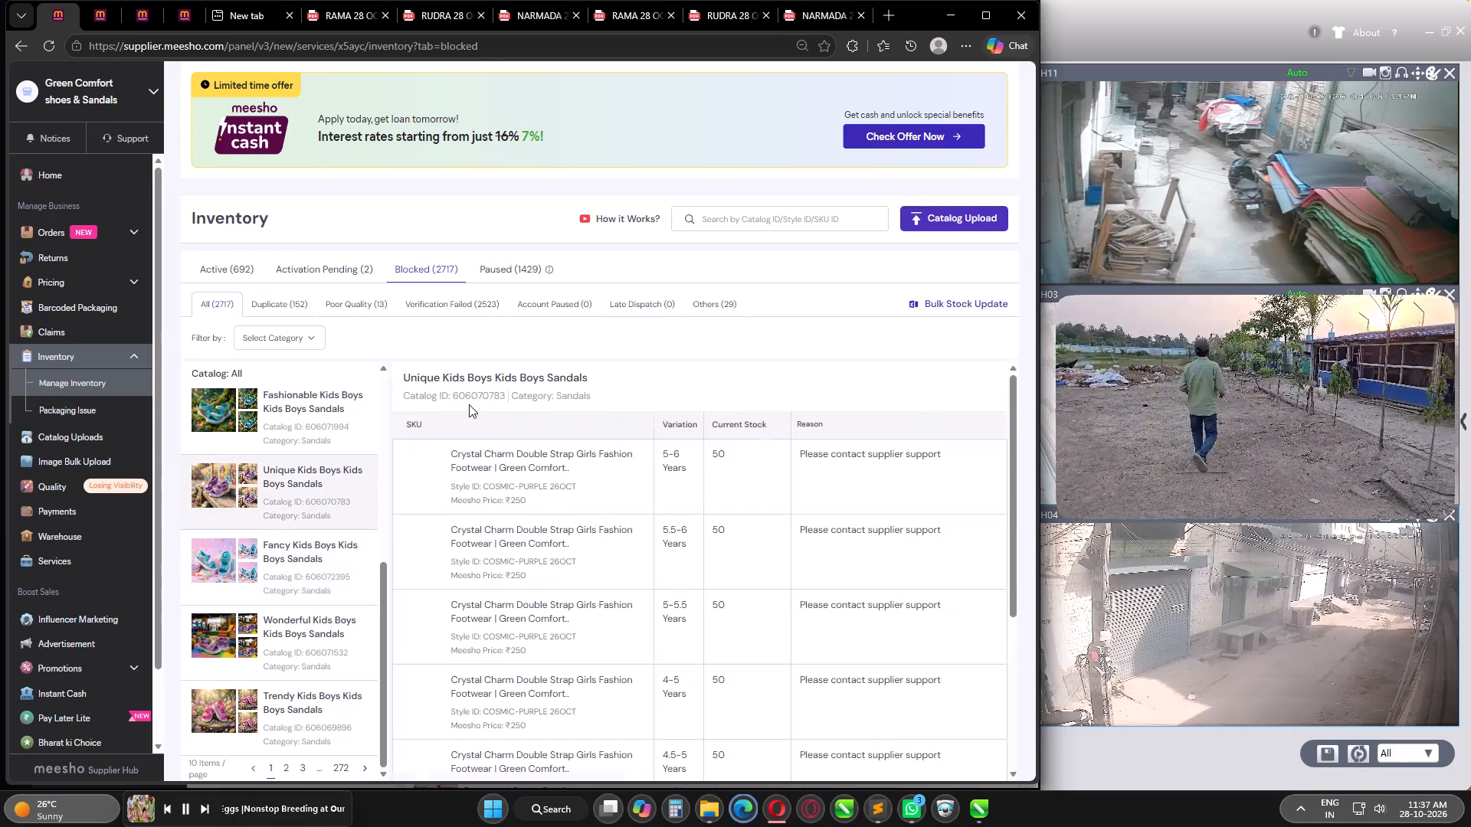
double_click(472, 389)
key(ctrl+c)
click(97, 13)
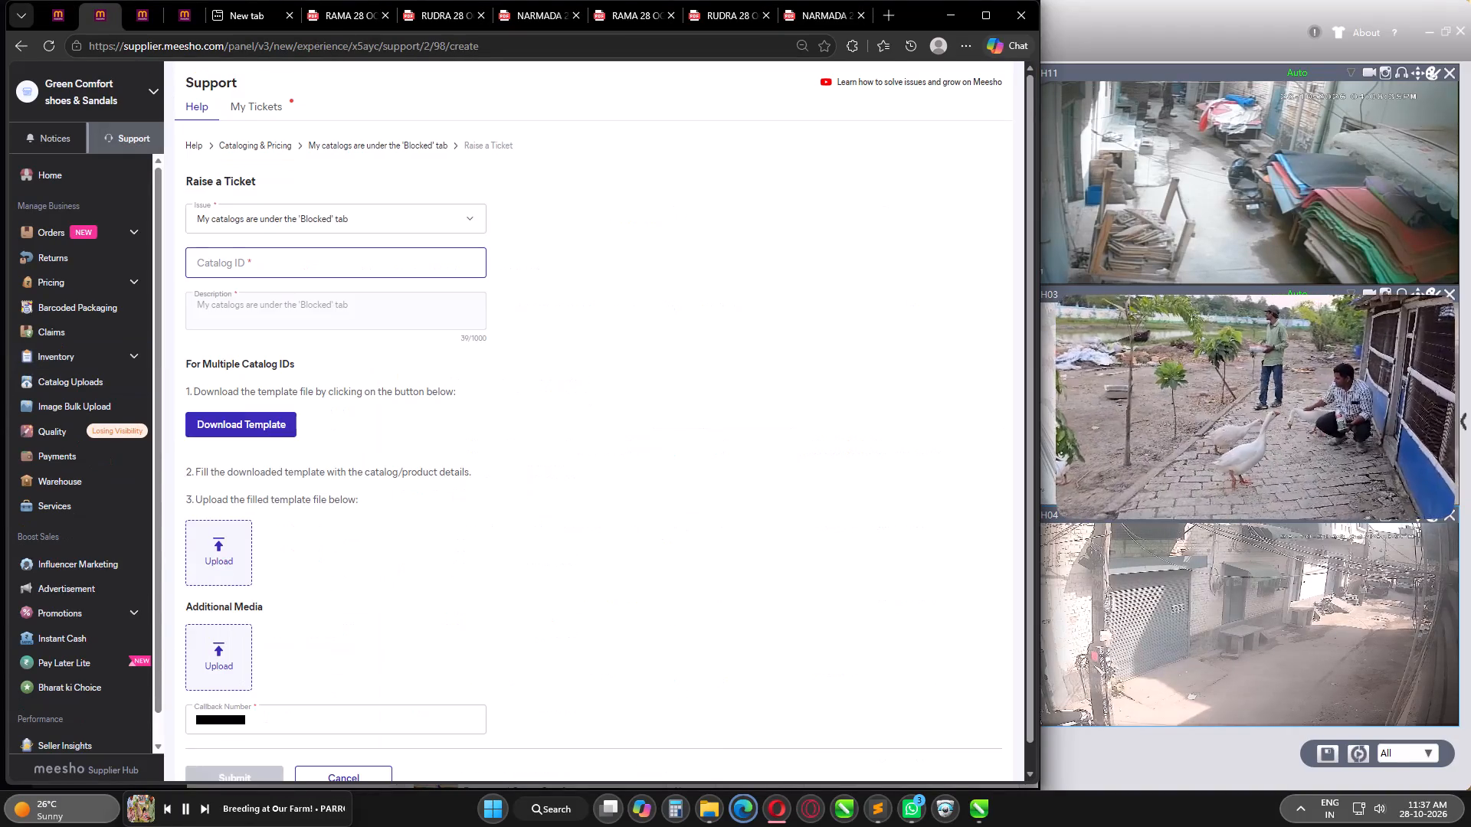
click(290, 259)
key(ctrl+v)
scroll(369, 547, down, 5)
click(265, 750)
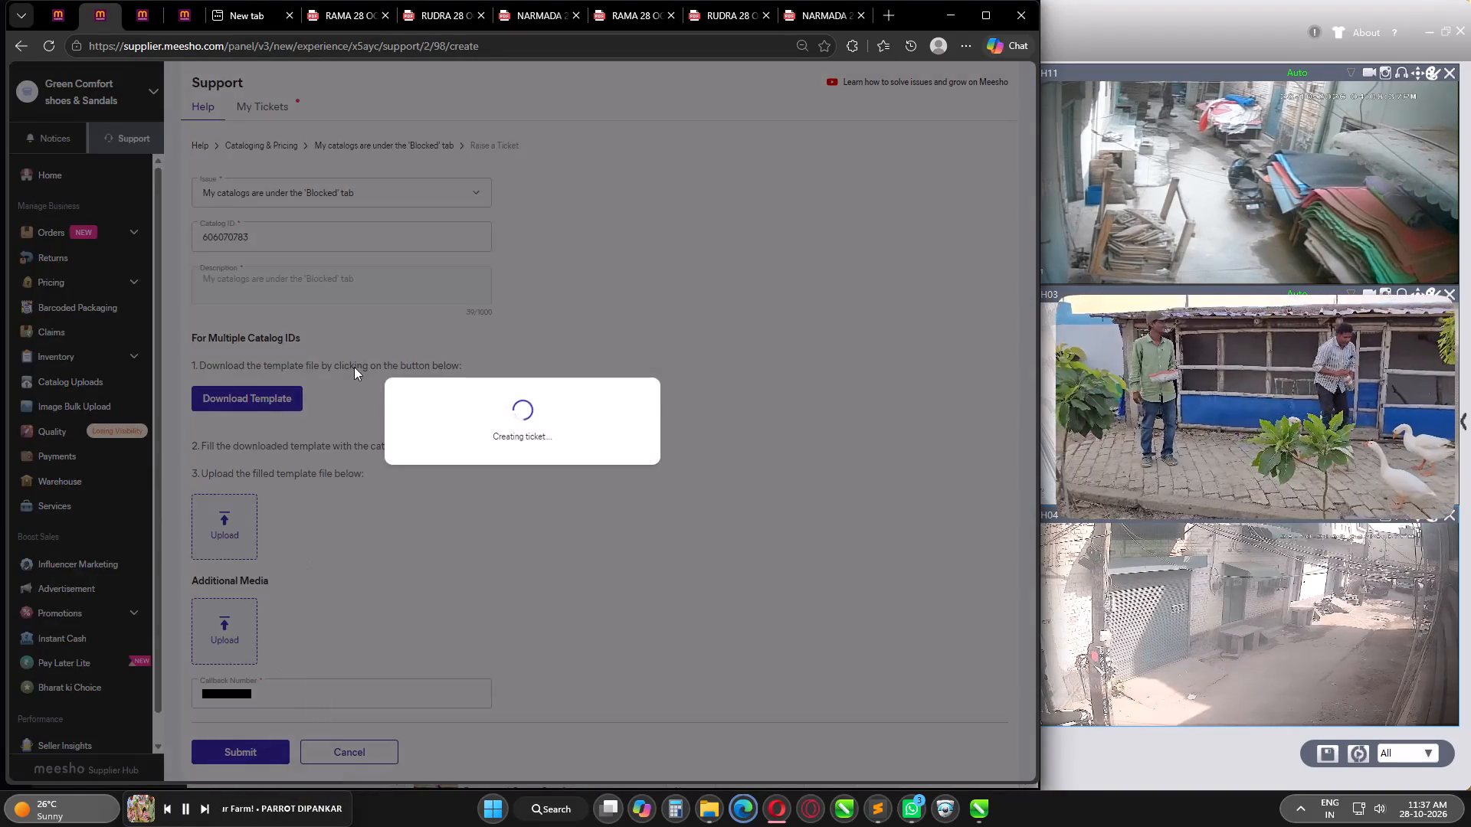
key(F5)
Submit a blocked-catalog ticket for Fashionable Kids Boys Kids Boys Sandals with catalog ID 606071994, and reload the ticket form.
click(56, 10)
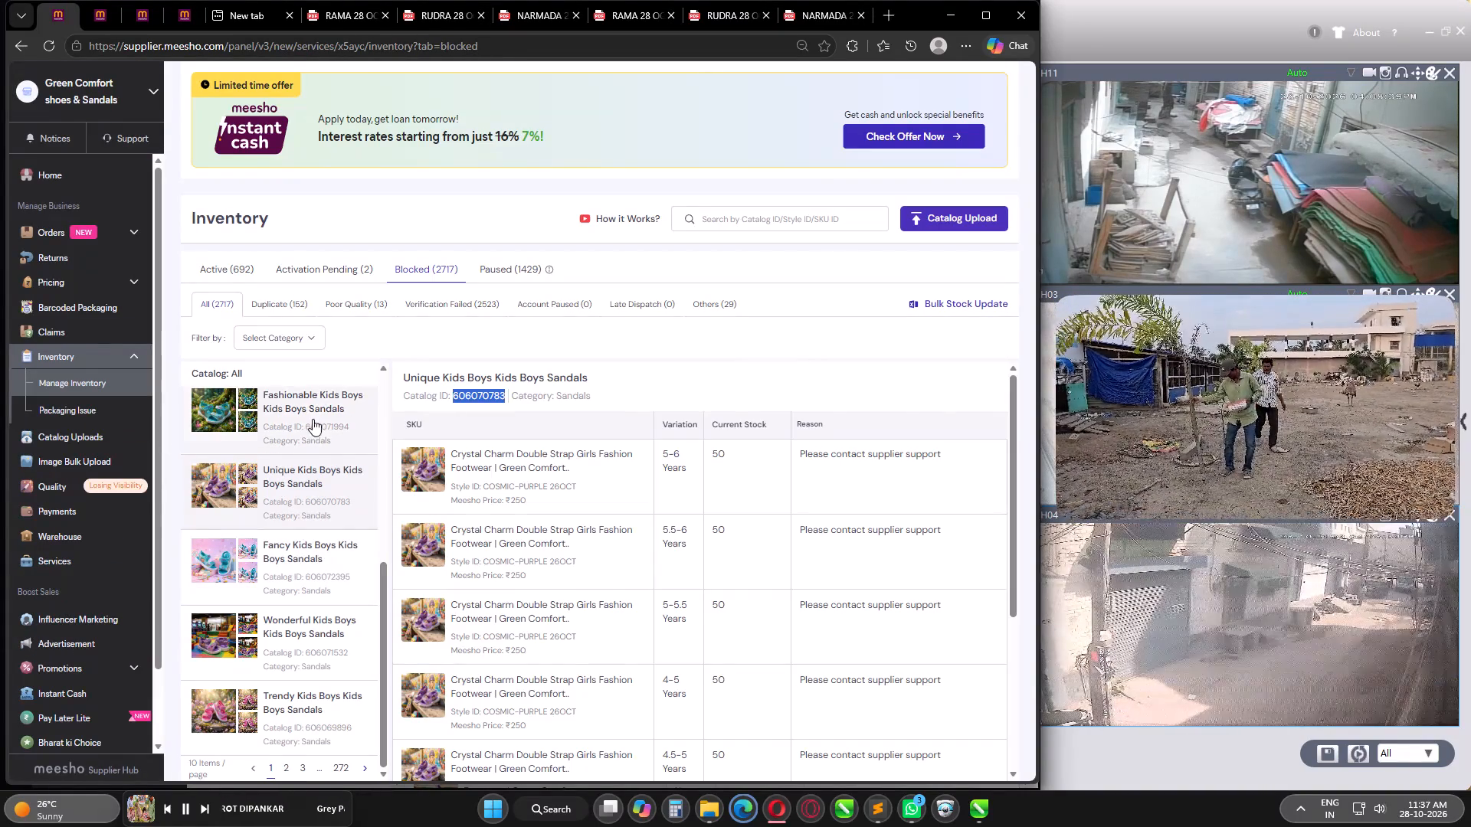
click(313, 417)
double_click(474, 394)
key(ctrl+c)
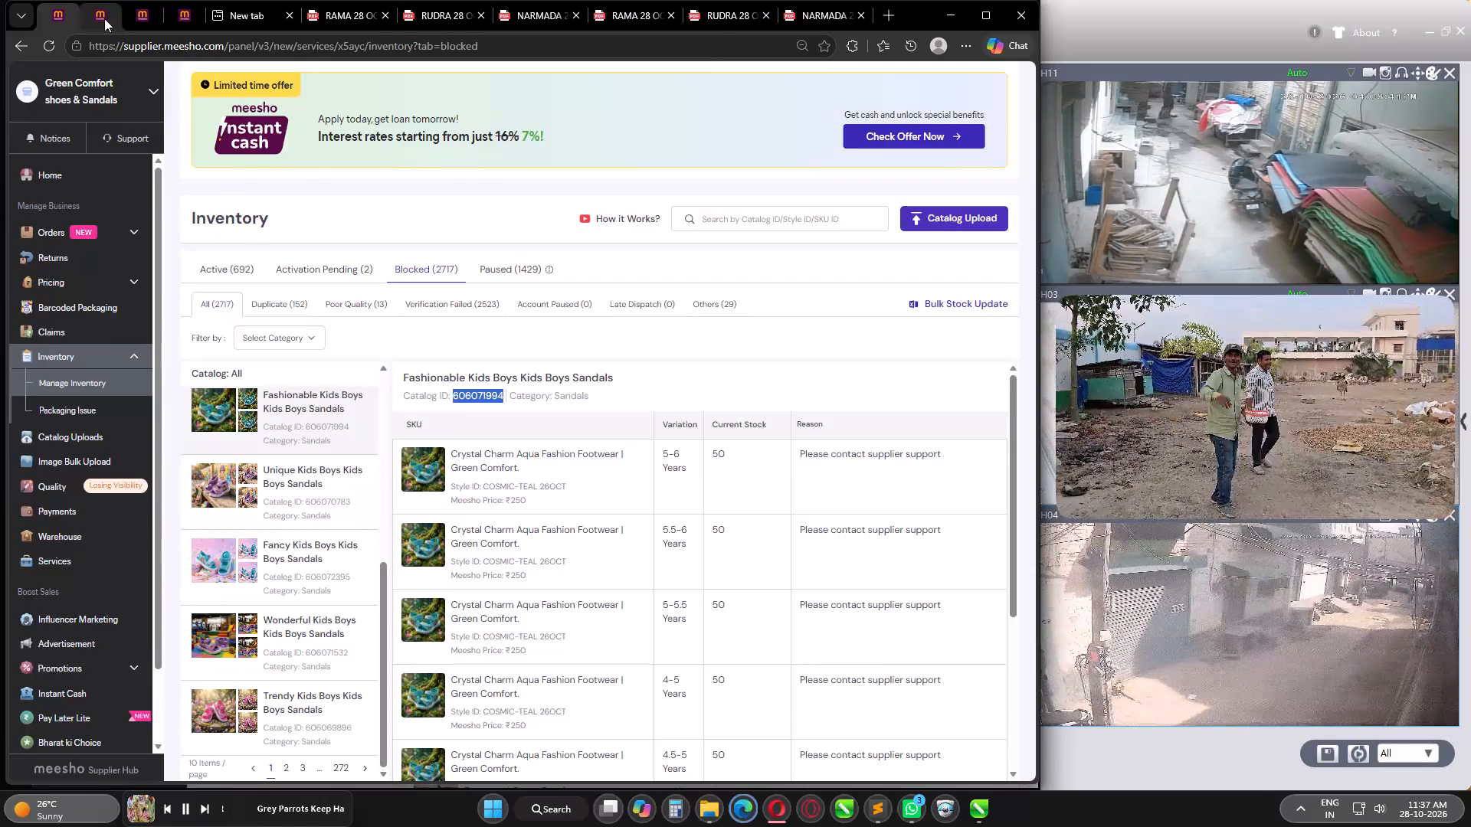
click(104, 18)
click(325, 237)
click(323, 271)
key(ctrl+v)
scroll(375, 560, down, 6)
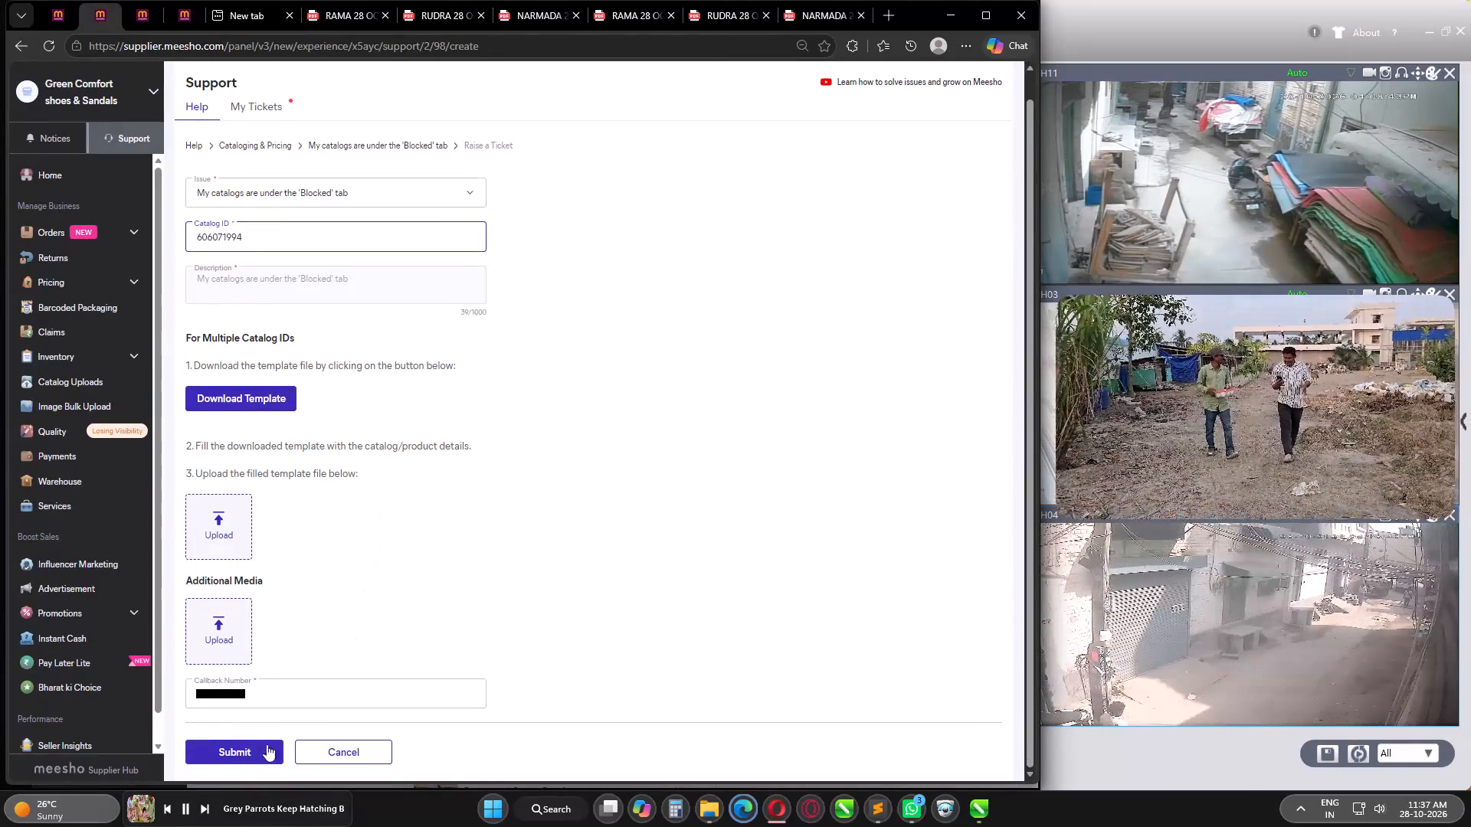
click(236, 747)
key(F5)
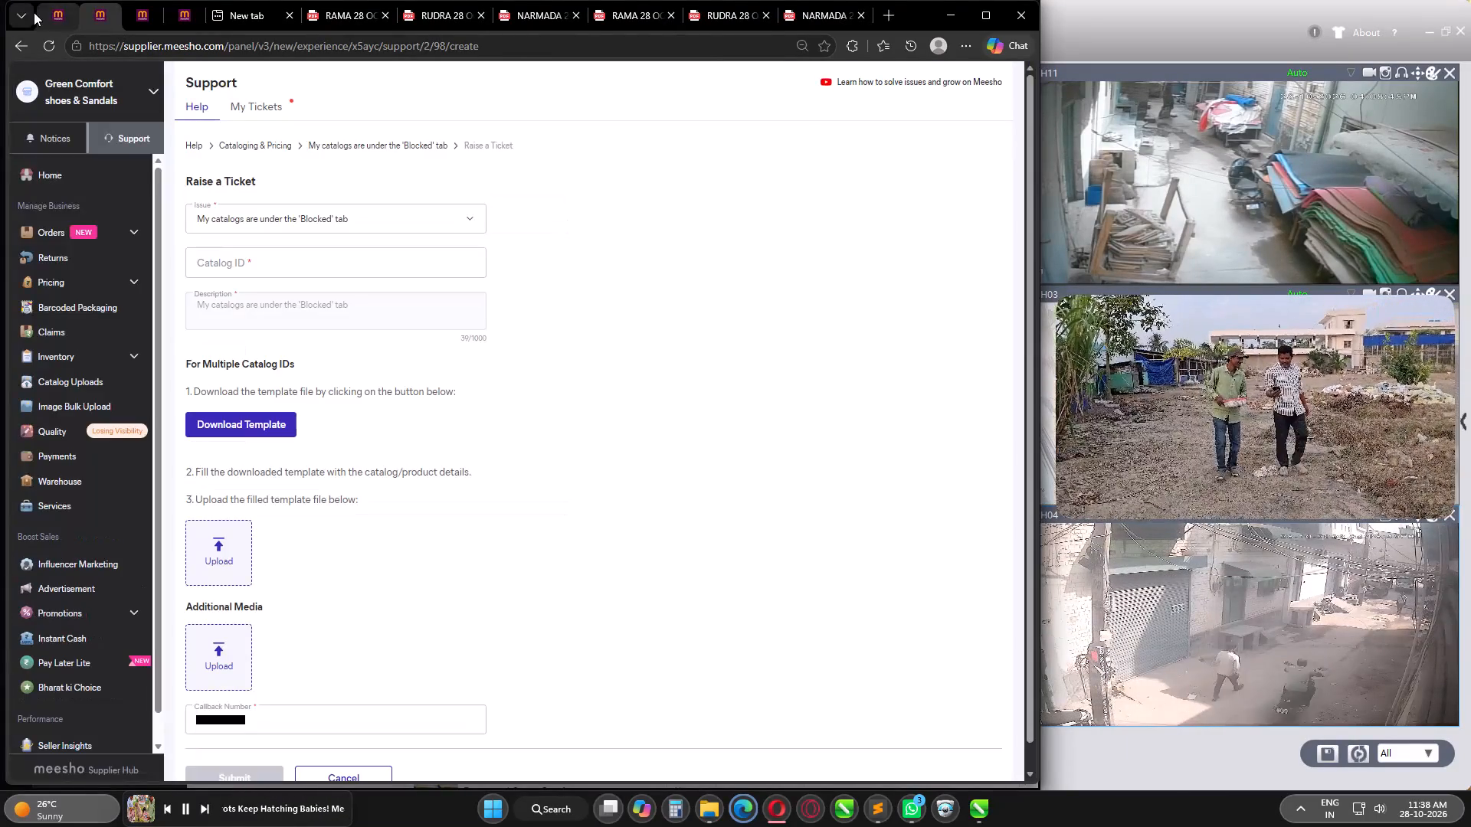
Check the block reasons of the newest blocked Kids Boys Sandals catalogs in the Green Comfort shoes & Sandals inventory.
click(59, 11)
scroll(301, 675, up, 1)
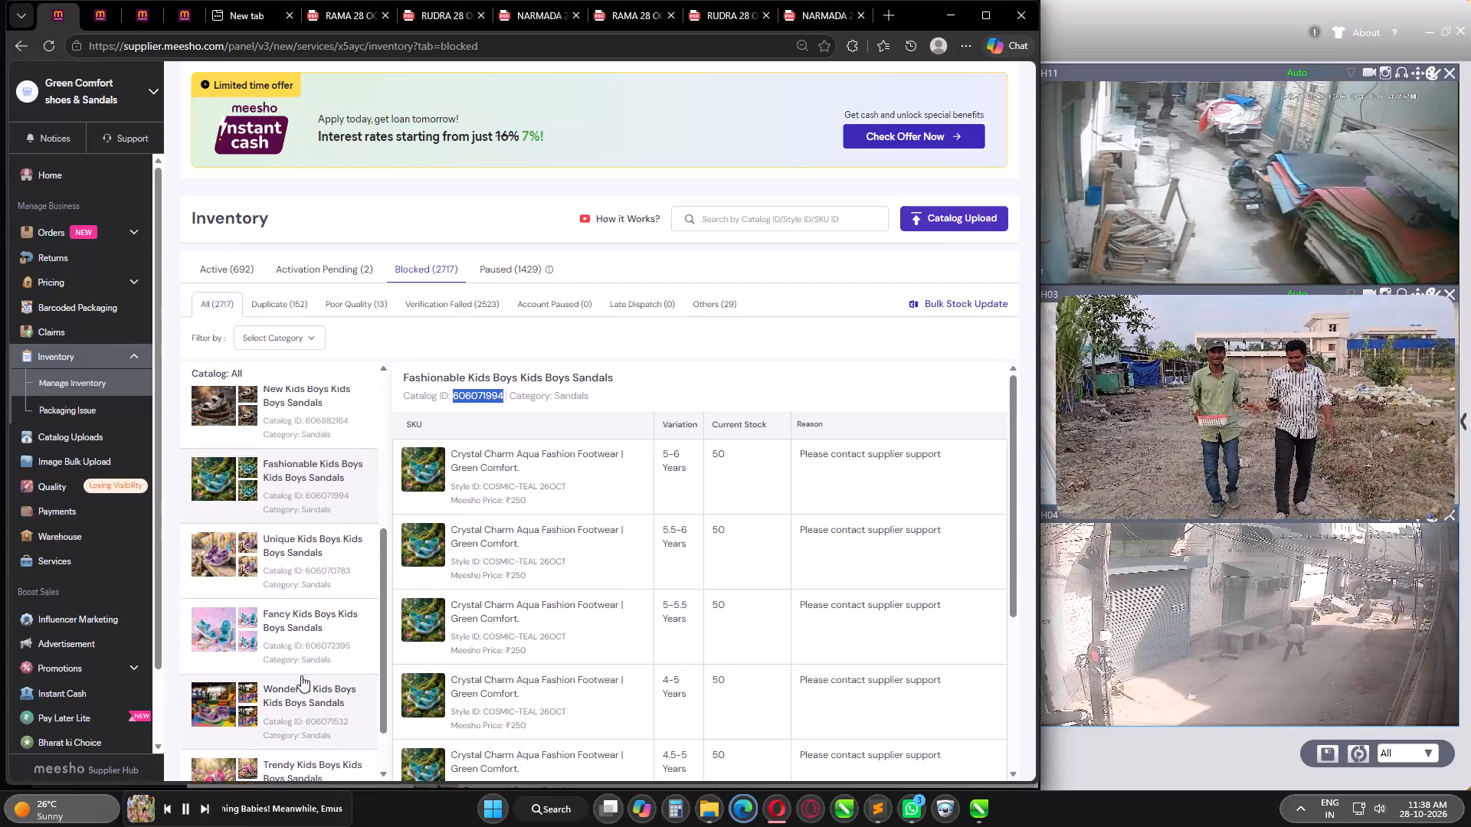
scroll(301, 675, up, 2)
scroll(287, 612, up, 2)
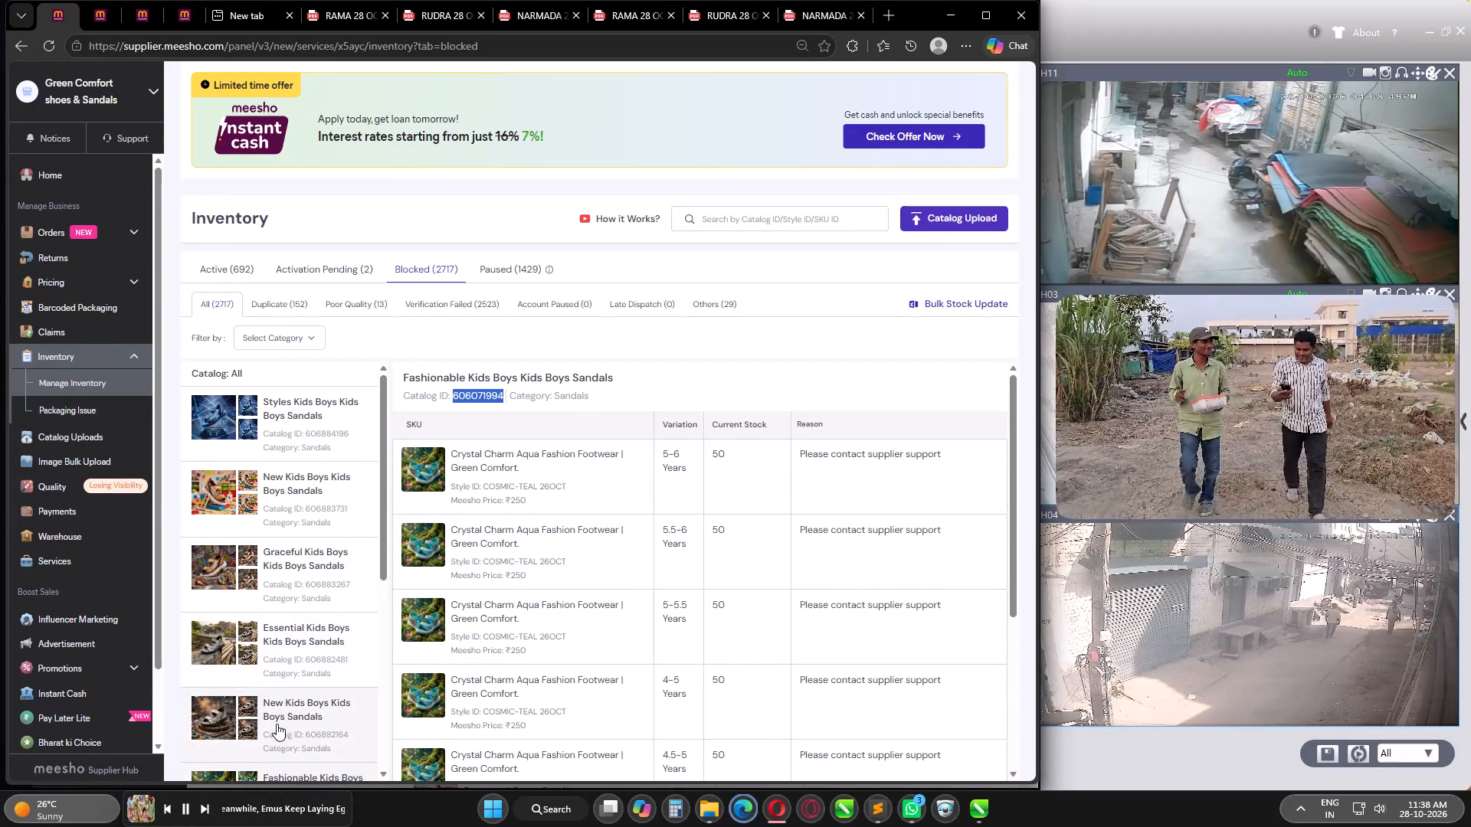
click(277, 724)
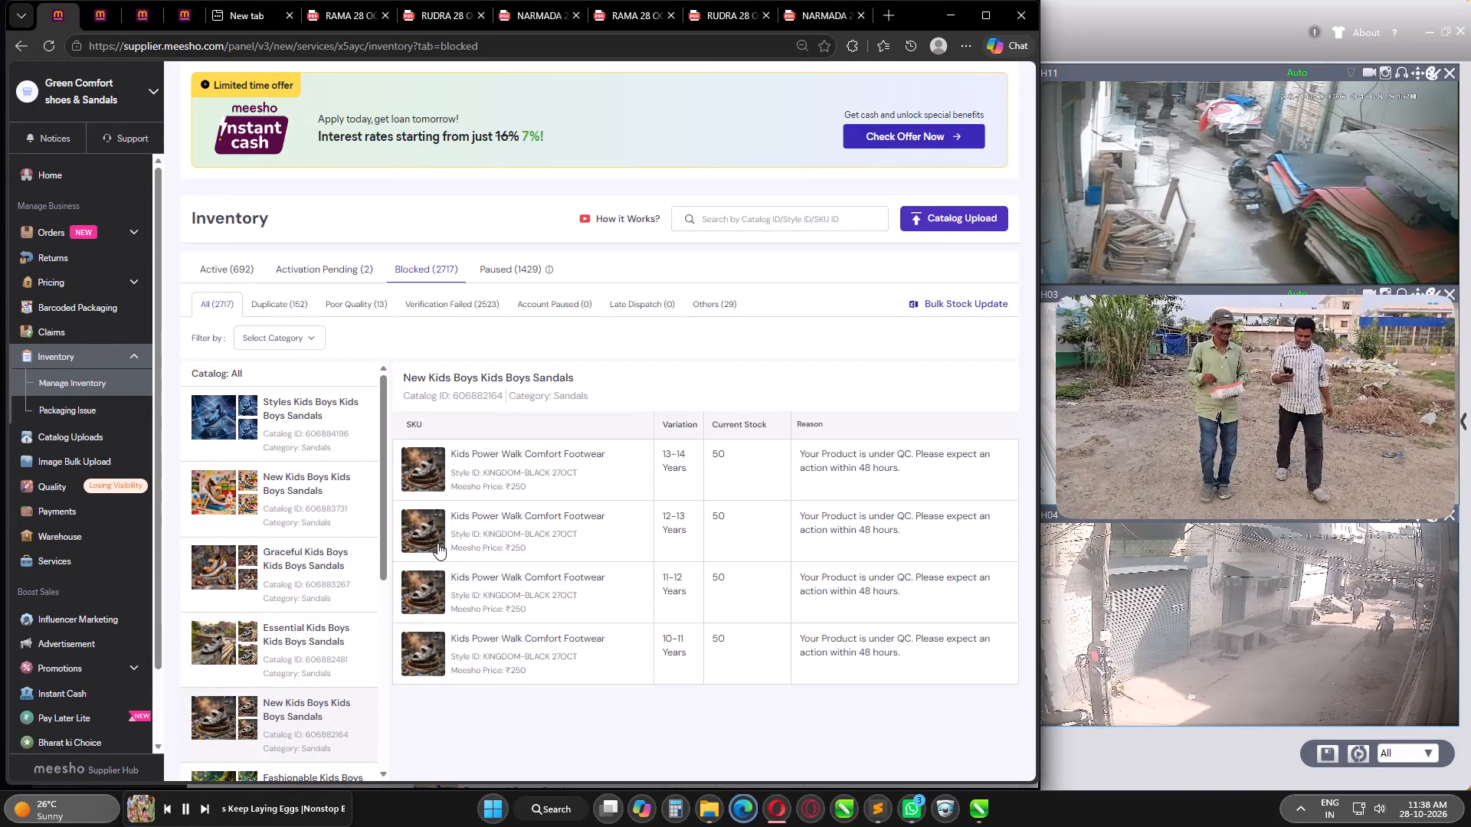
scroll(277, 614, up, 4)
click(275, 505)
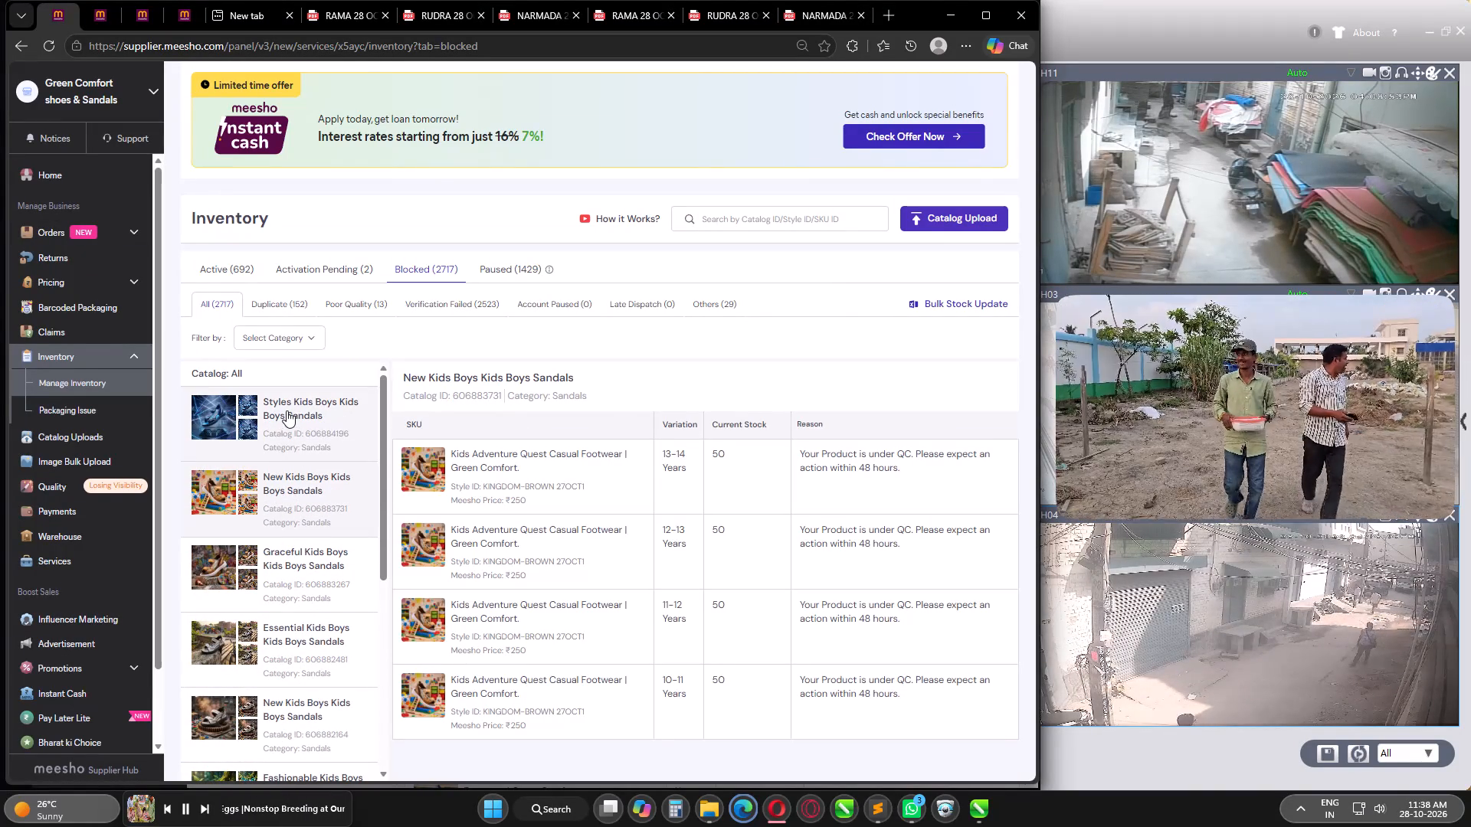
click(287, 410)
Open the pending orders list of Green Comfort shoes & Sandals.
click(61, 233)
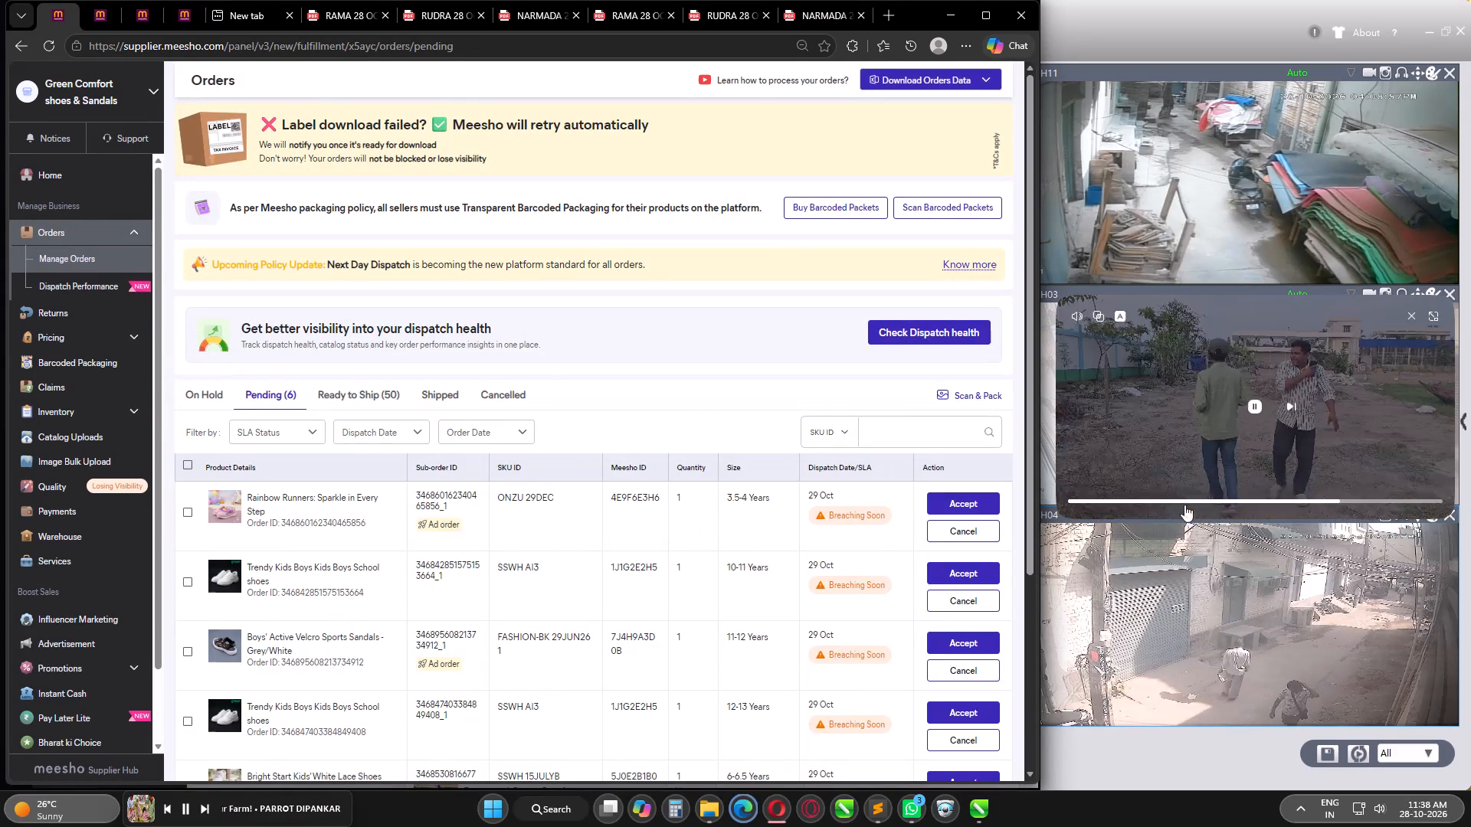
Pause the floating video and close its pop-out window.
click(1254, 401)
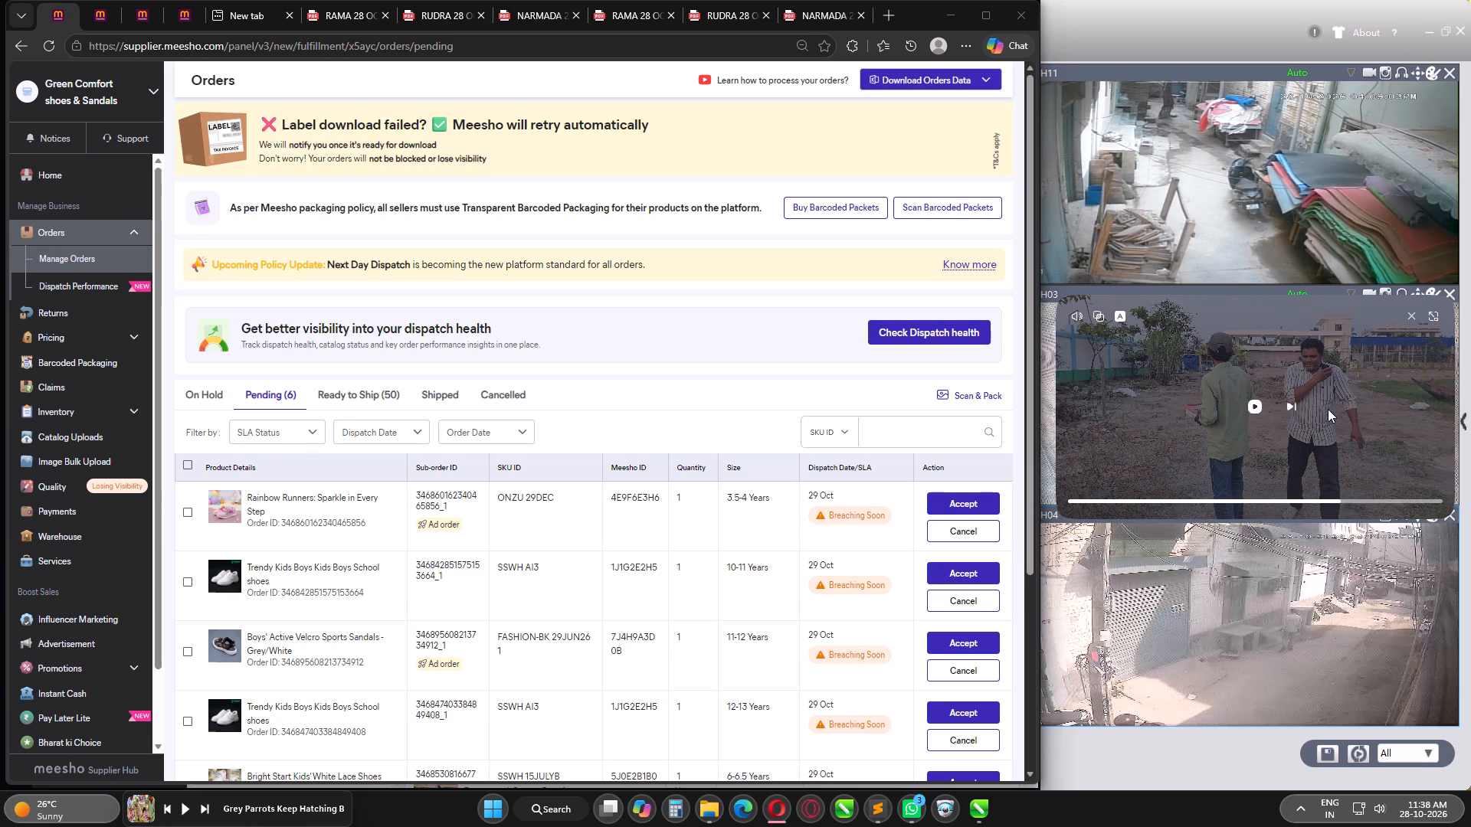
click(1413, 309)
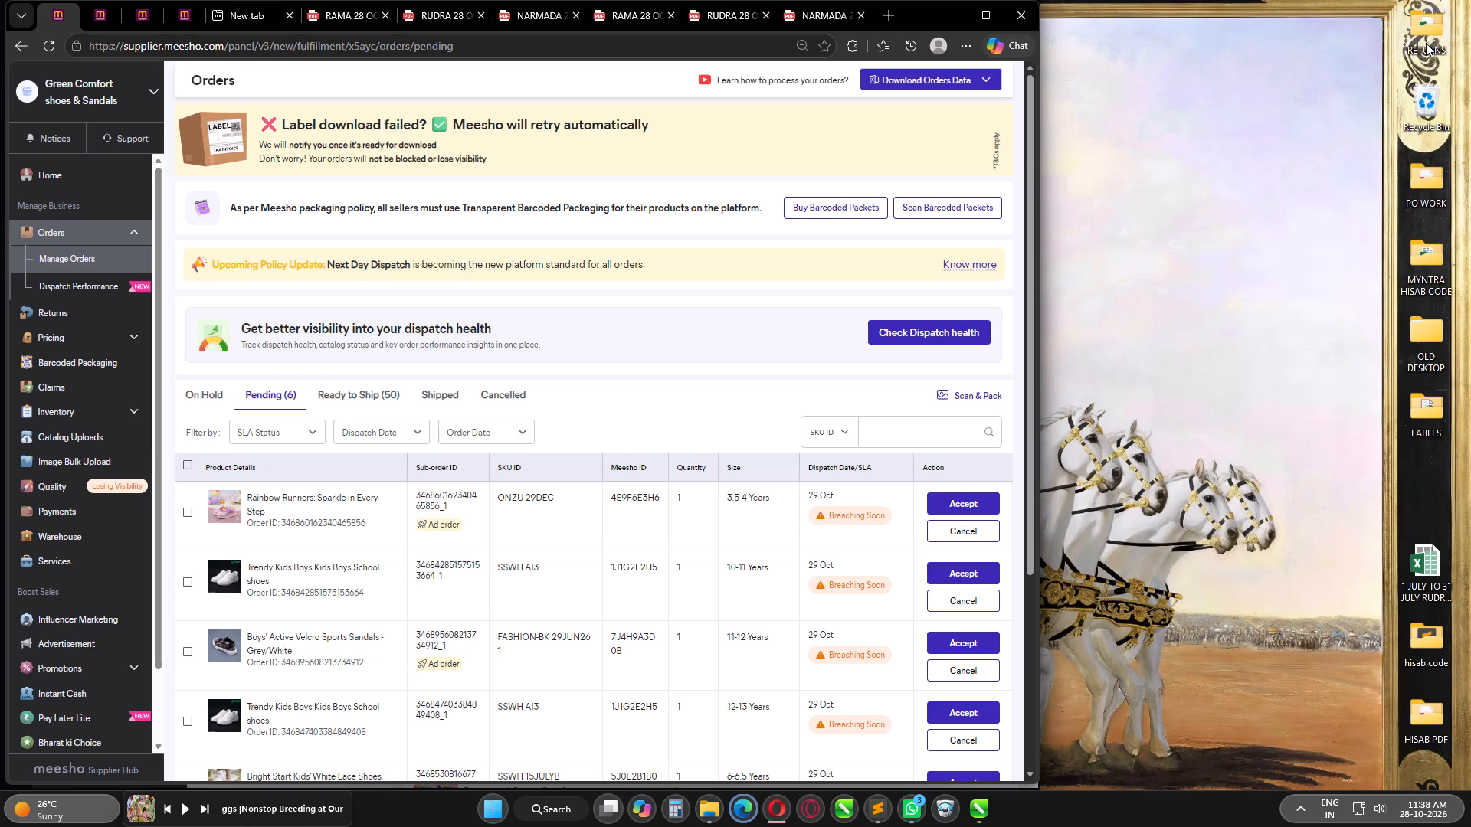
Bring up the SORTED 28 OCT M.txt order list in Sublime Text.
click(875, 809)
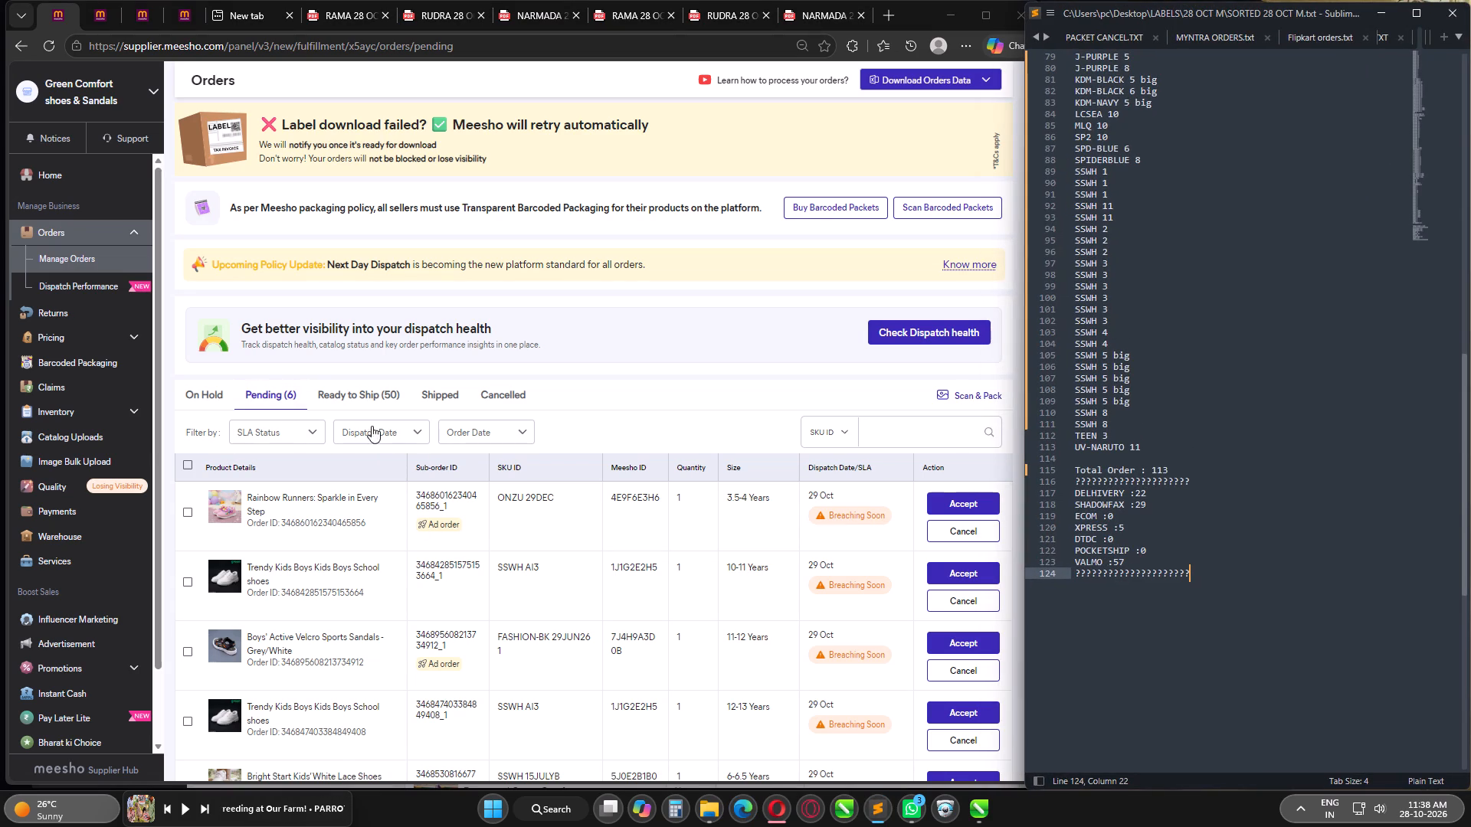
Open the paused catalogs in the Green Comfort shoes & Sandals inventory.
click(90, 412)
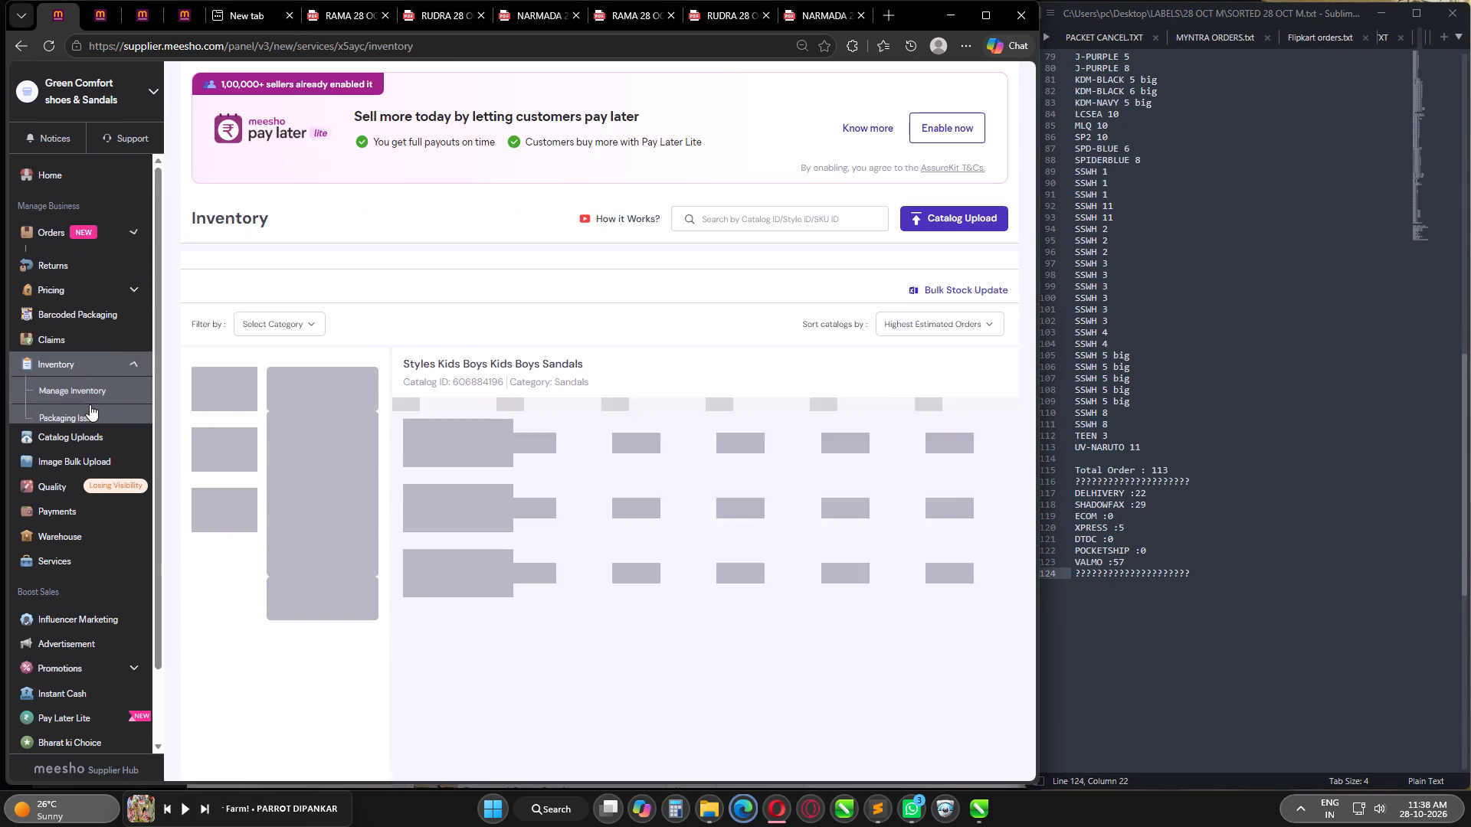
click(520, 266)
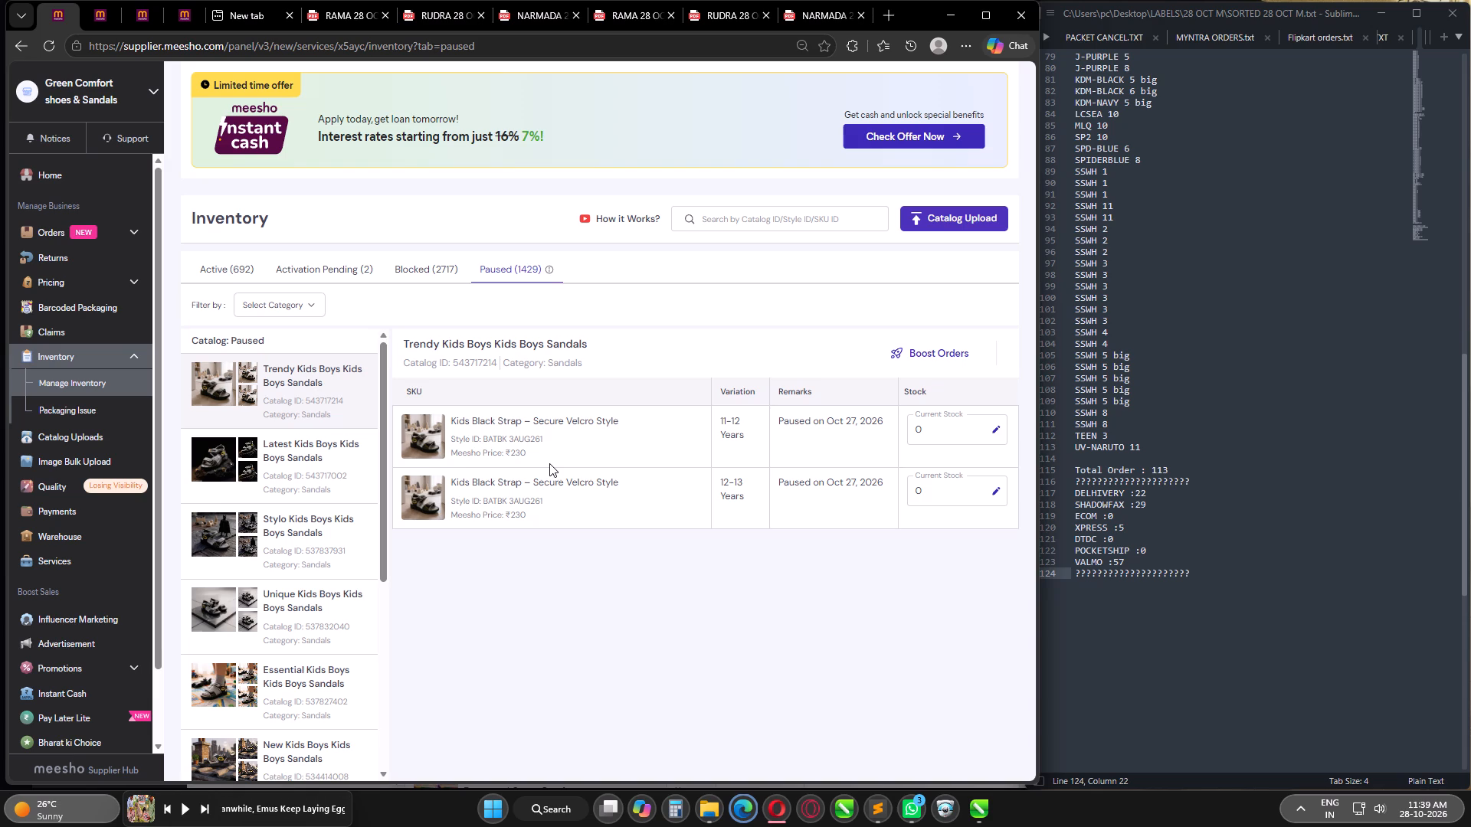
Add 4970 and 5840 in Calculator, and clear the calculation.
click(683, 800)
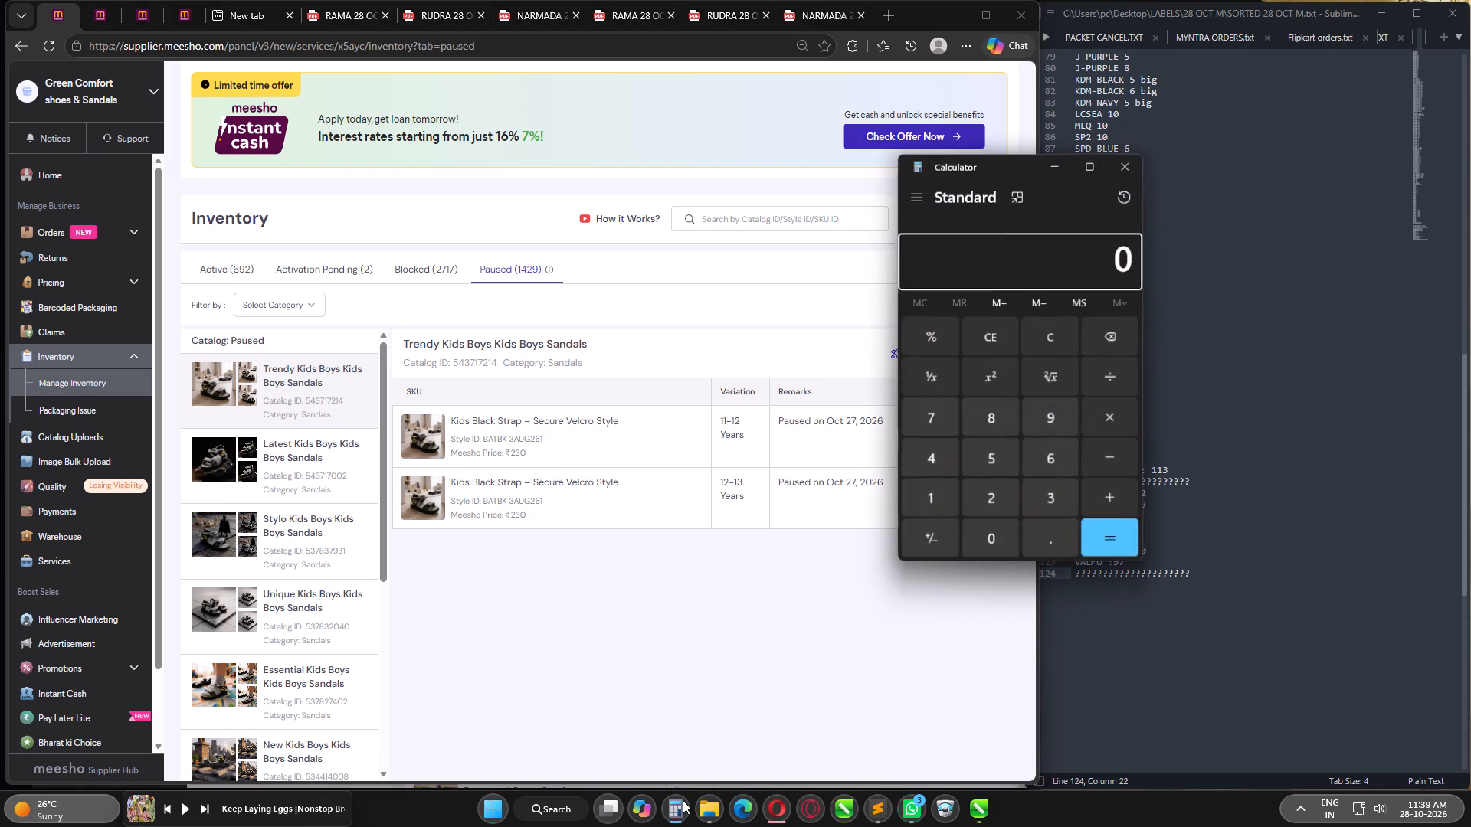
text(4970+5840)
key(Return)
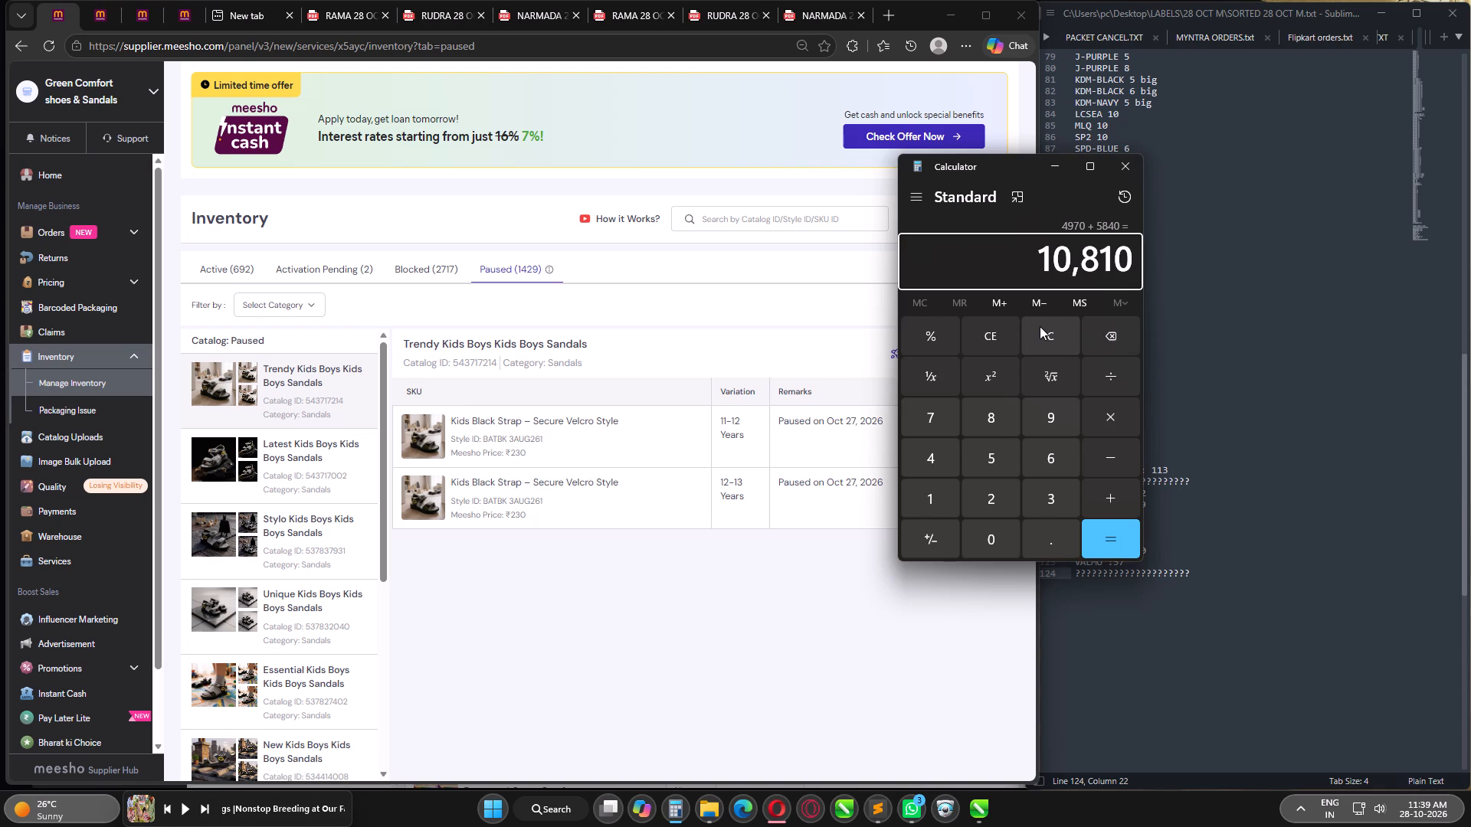
click(1040, 326)
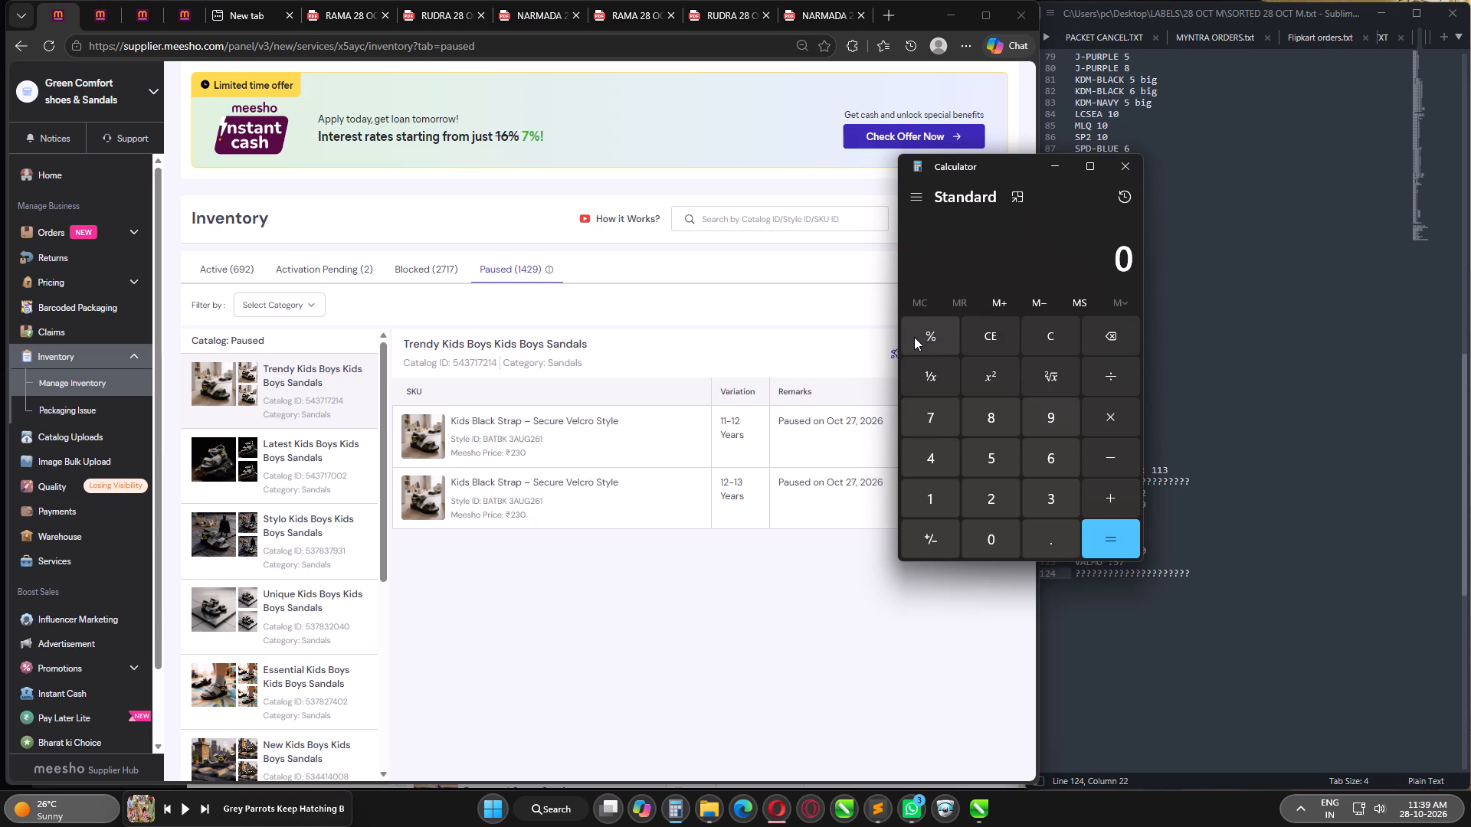
Bring up the VMS camera monitor, and switch to the Green Comfort inventory in Opera.
click(945, 816)
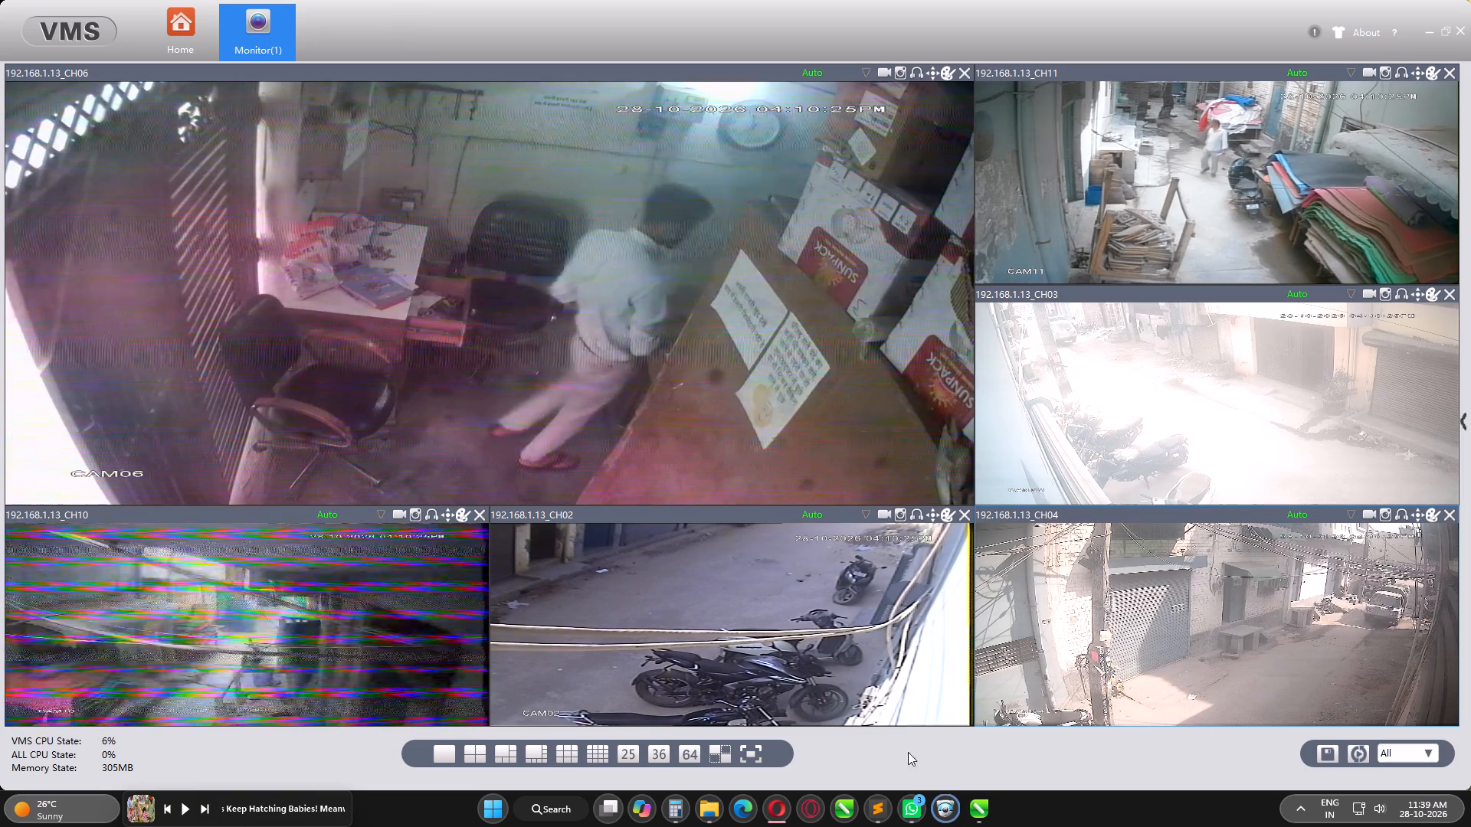
click(776, 812)
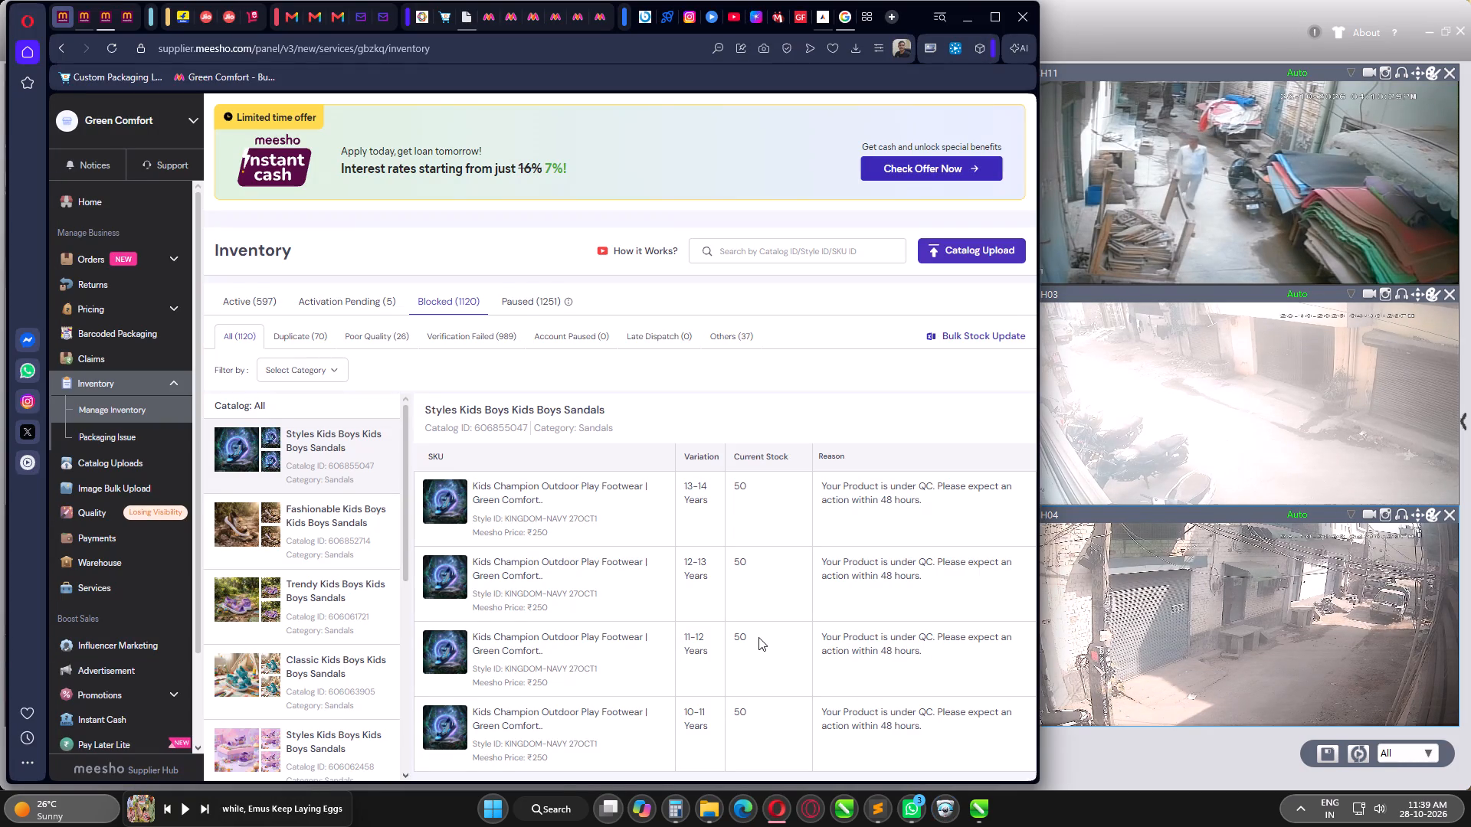